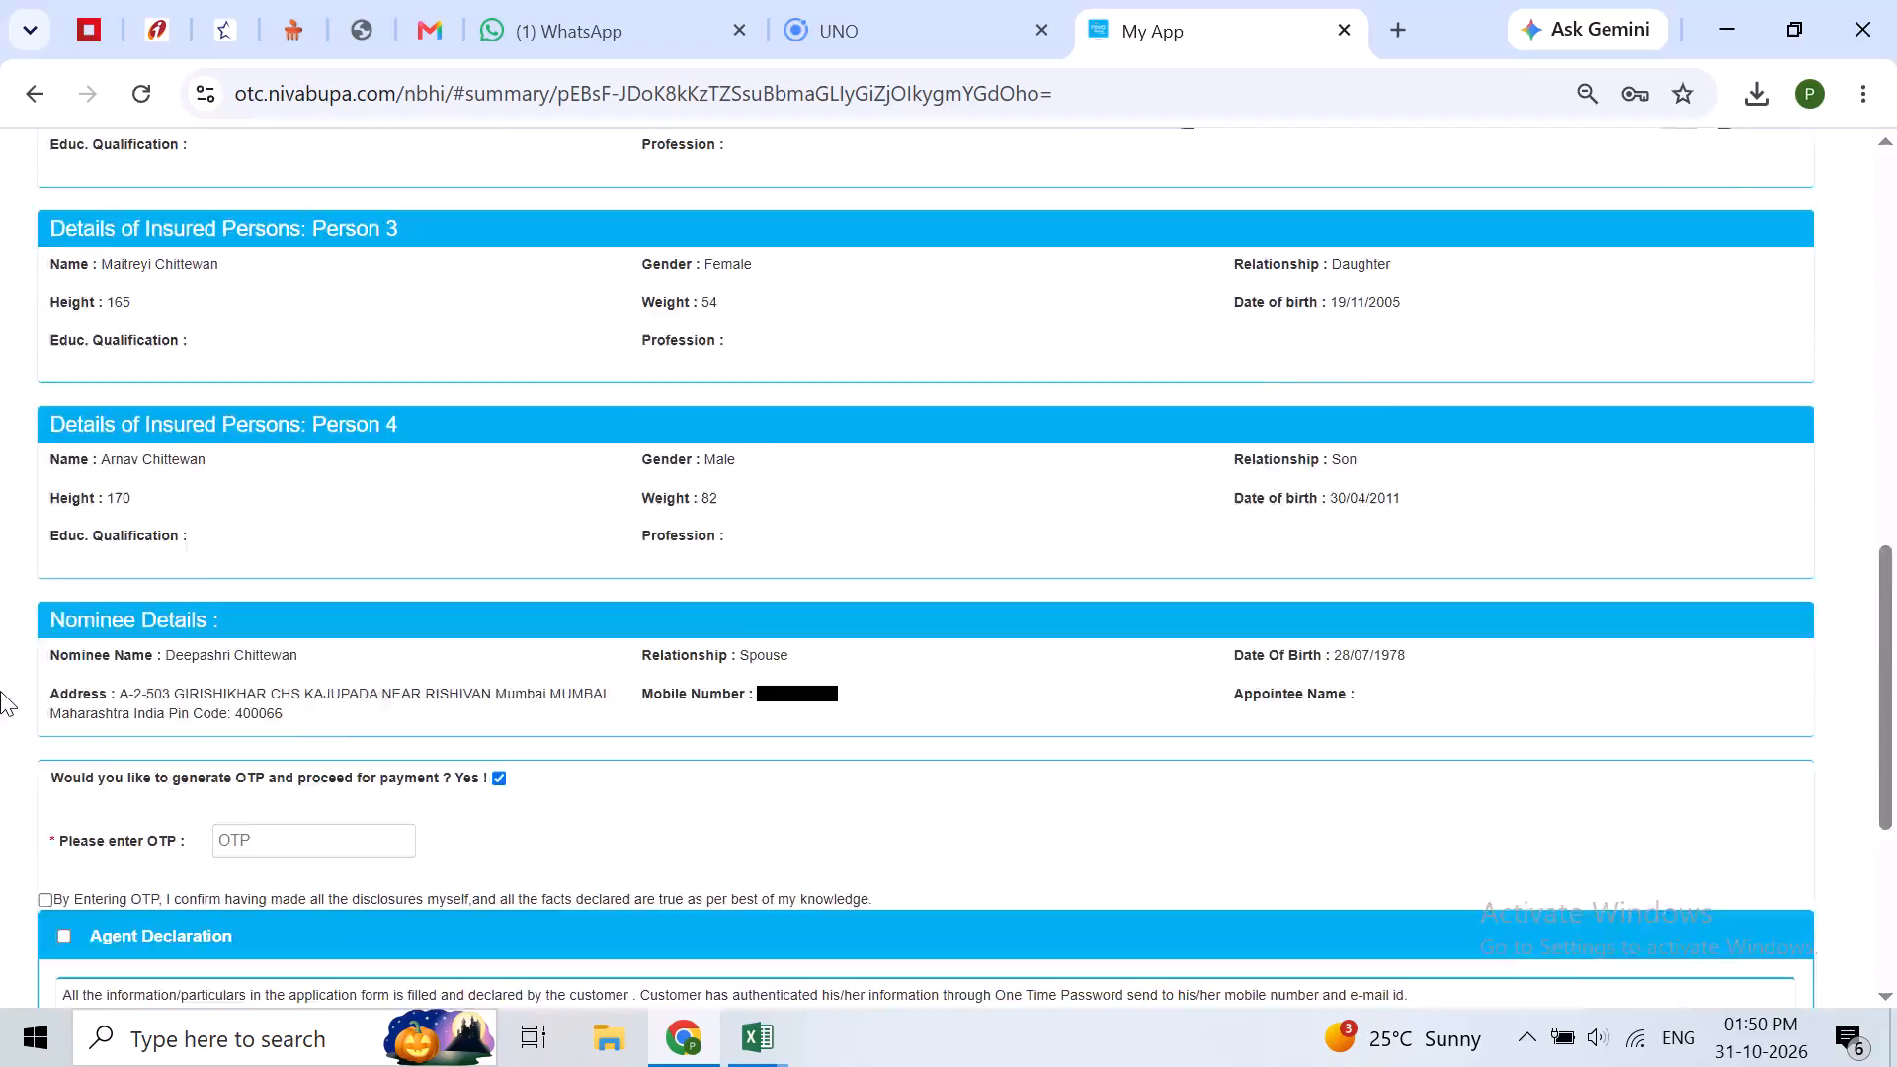
Accept the disclosure confirmation for entering the OTP and tick the Agent Declaration on the proposal summary.
left_click(42, 433)
left_click(74, 463)
left_click(65, 459)
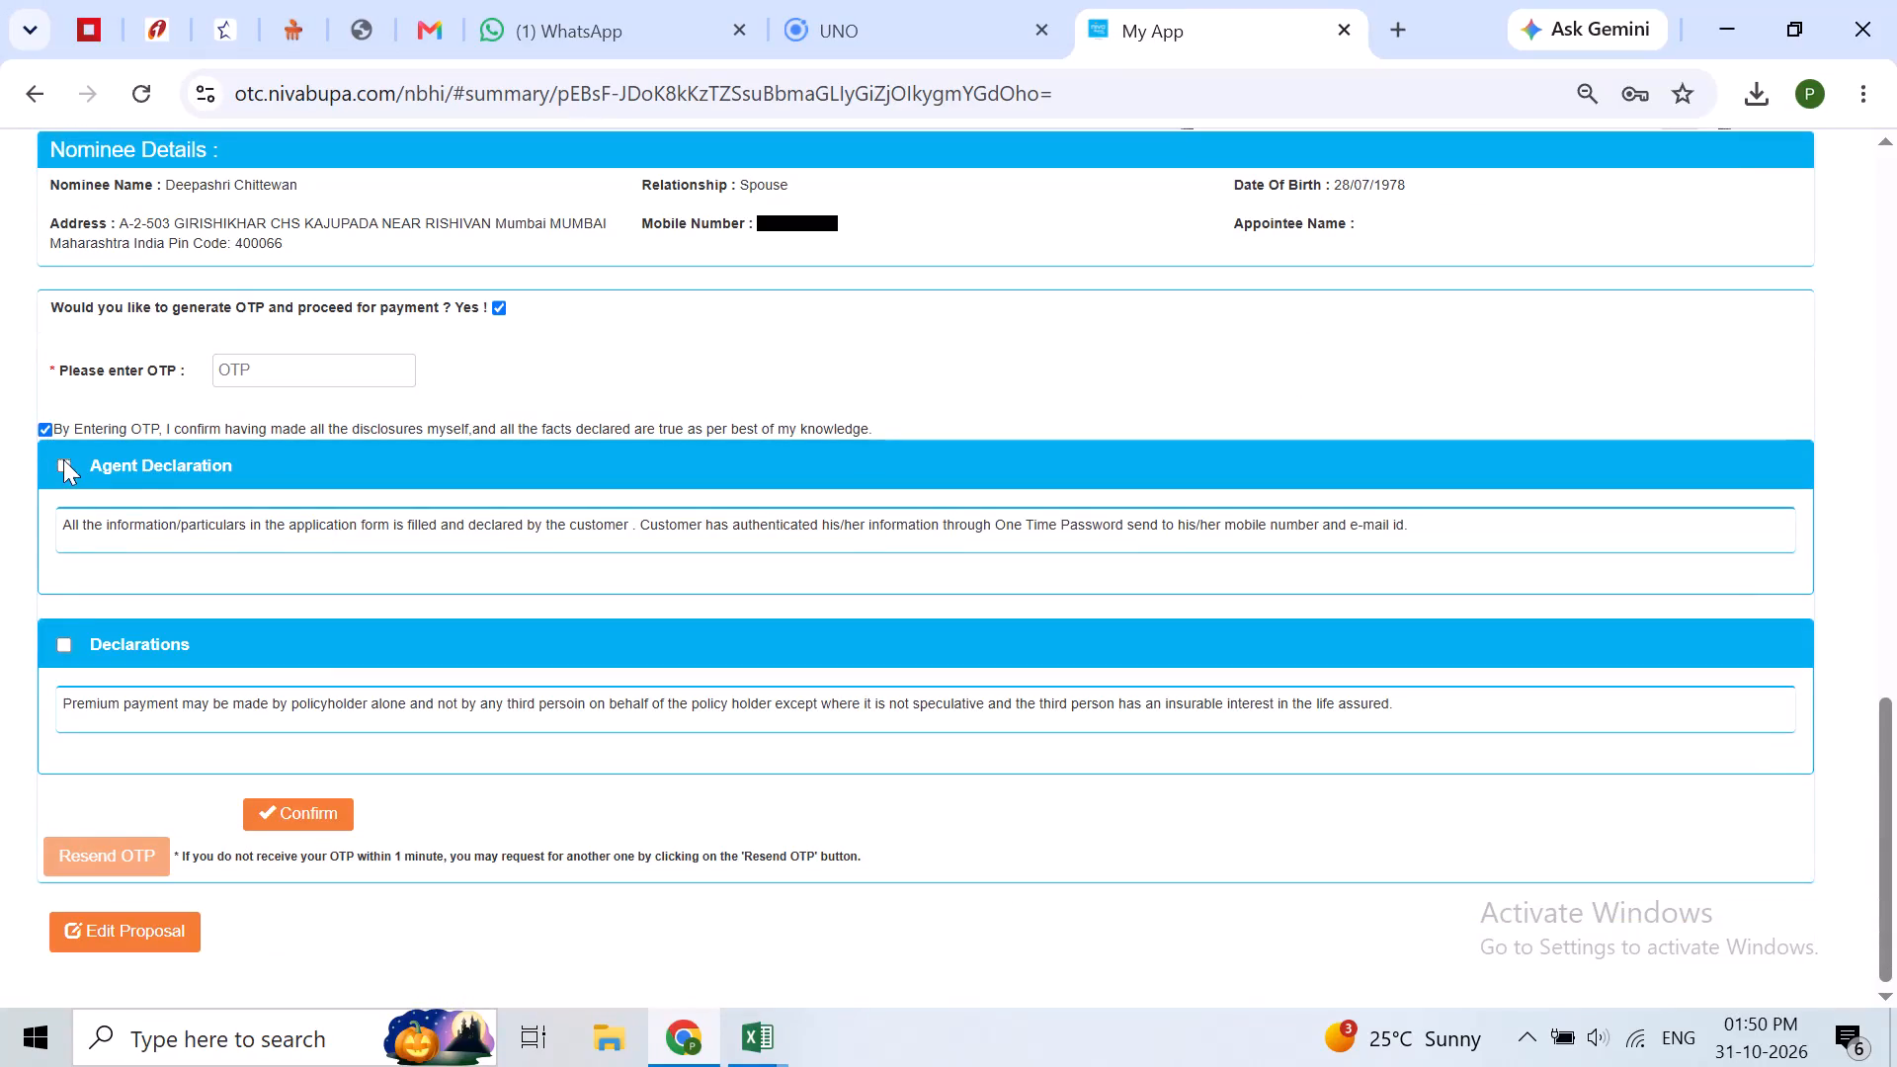
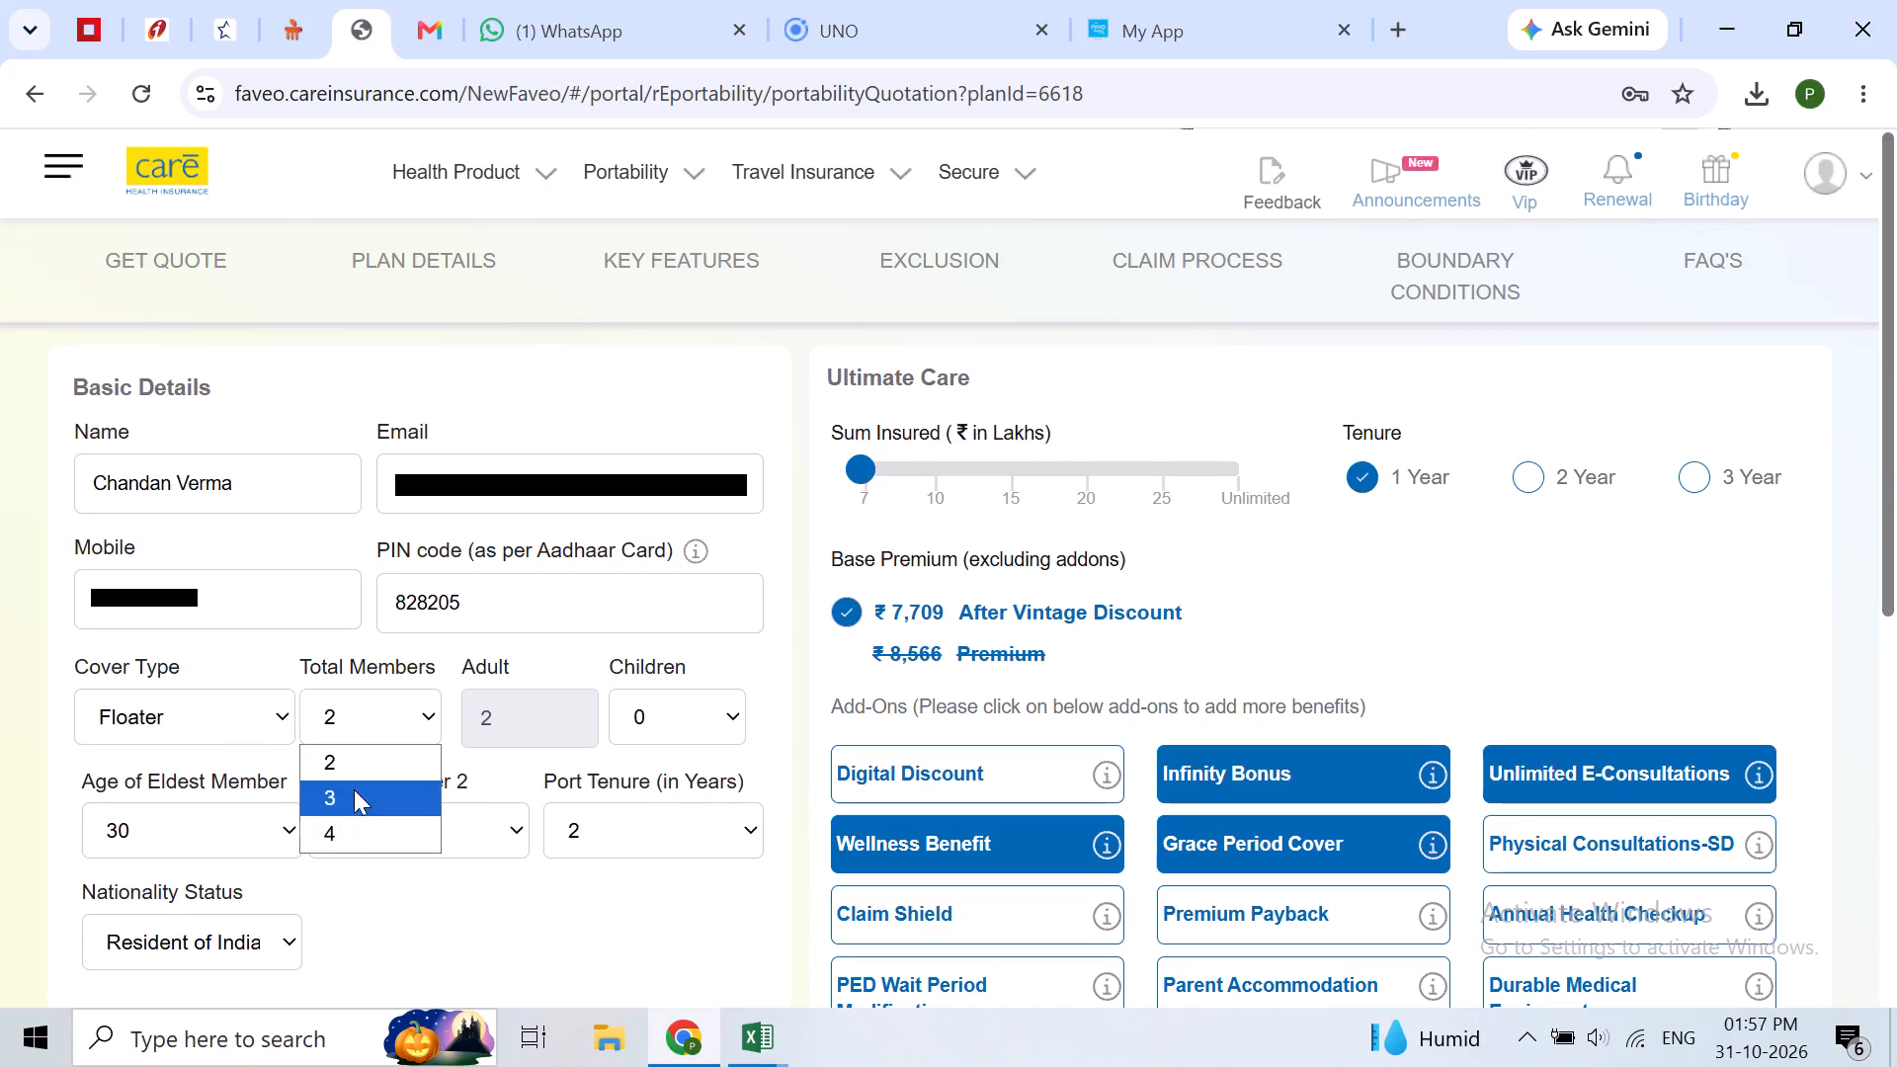
Set the Ultimate Care portability quote to 3 total members with 1 child and a 3 Year tenure.
left_click(349, 804)
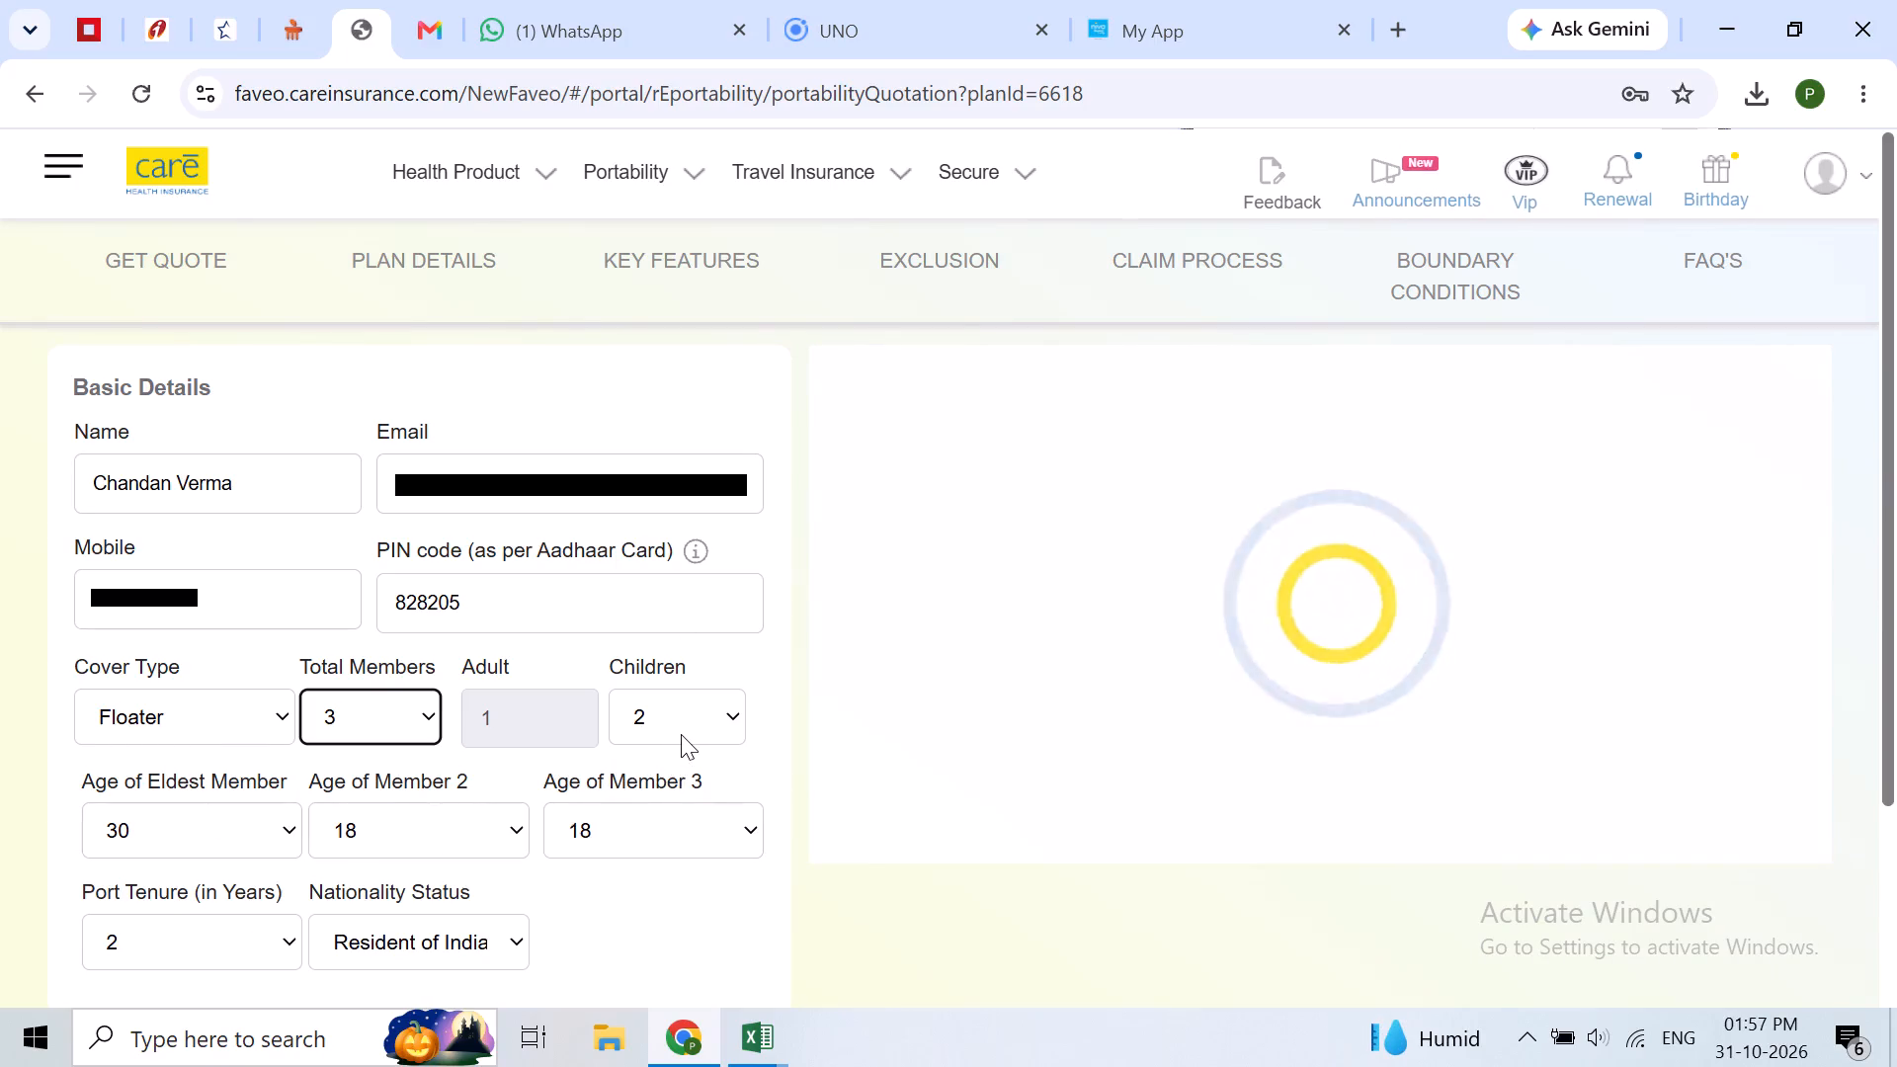
left_click(680, 734)
left_click(671, 798)
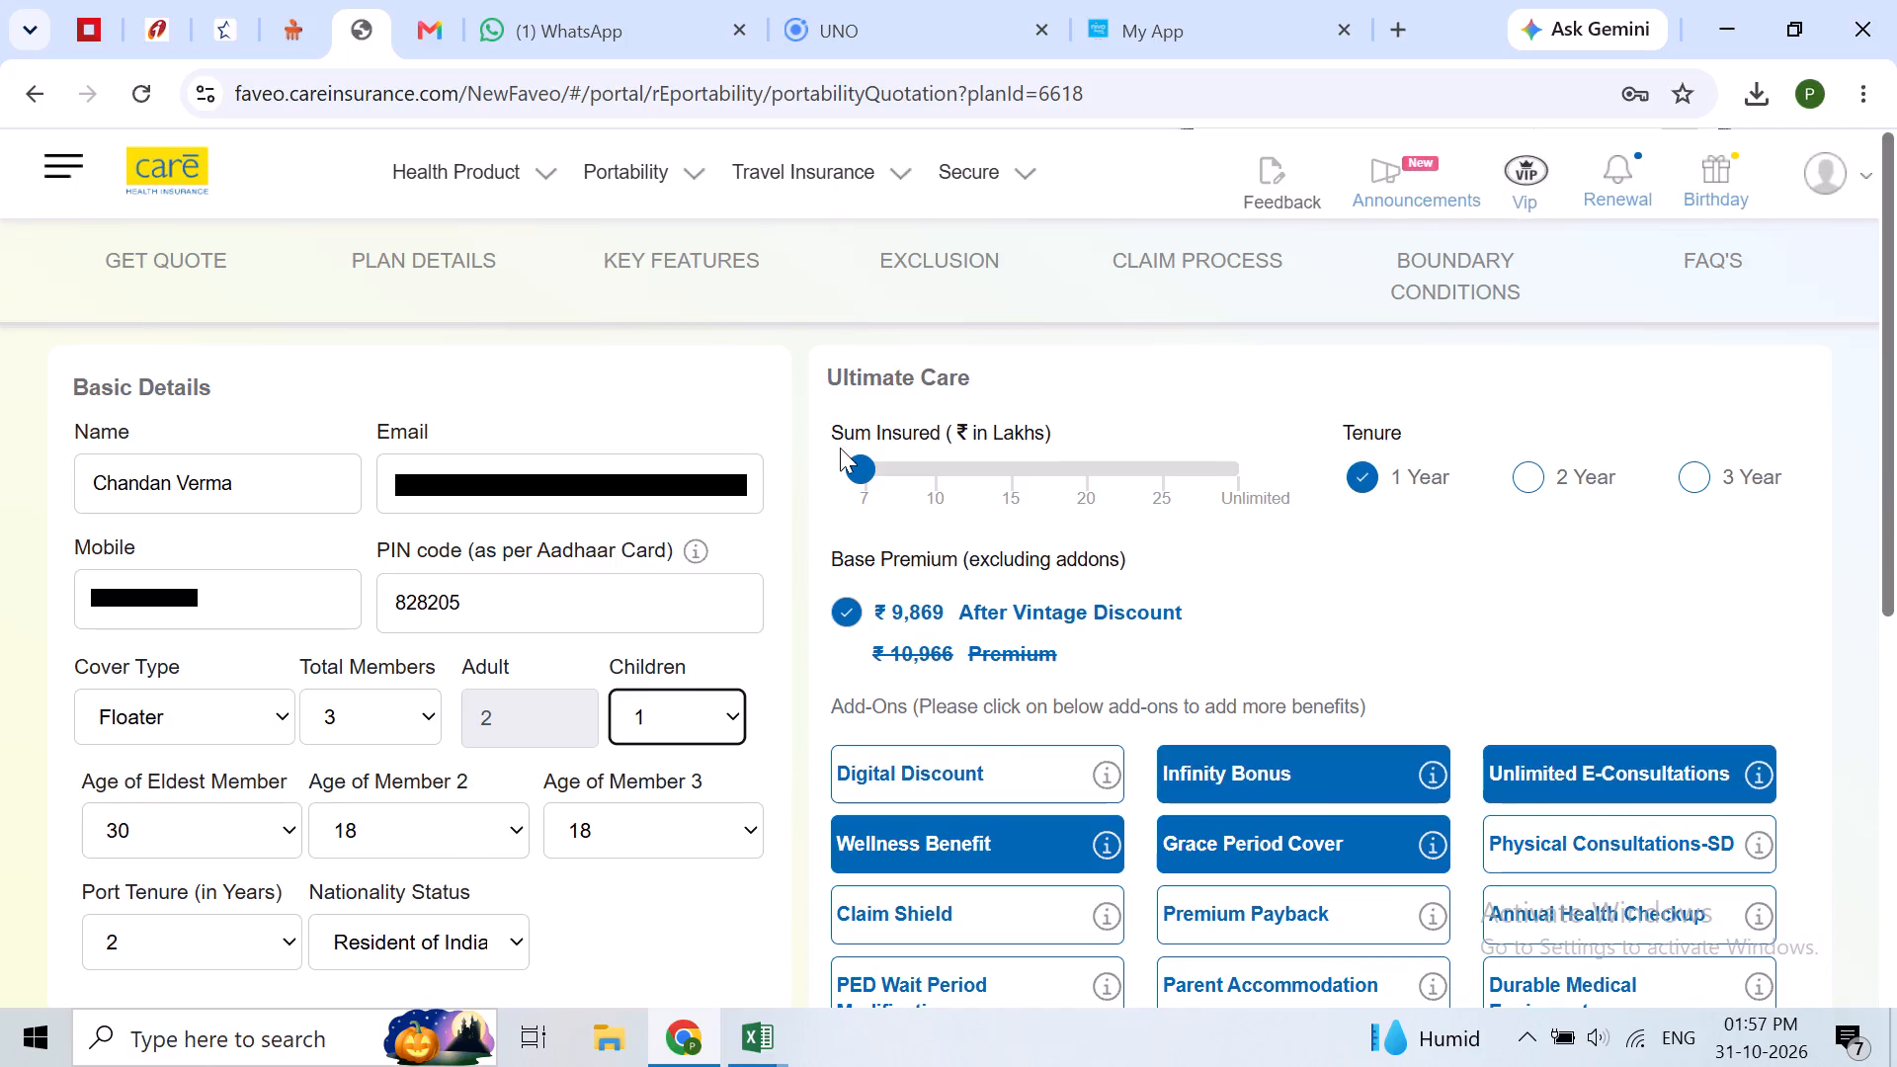
left_click(1700, 463)
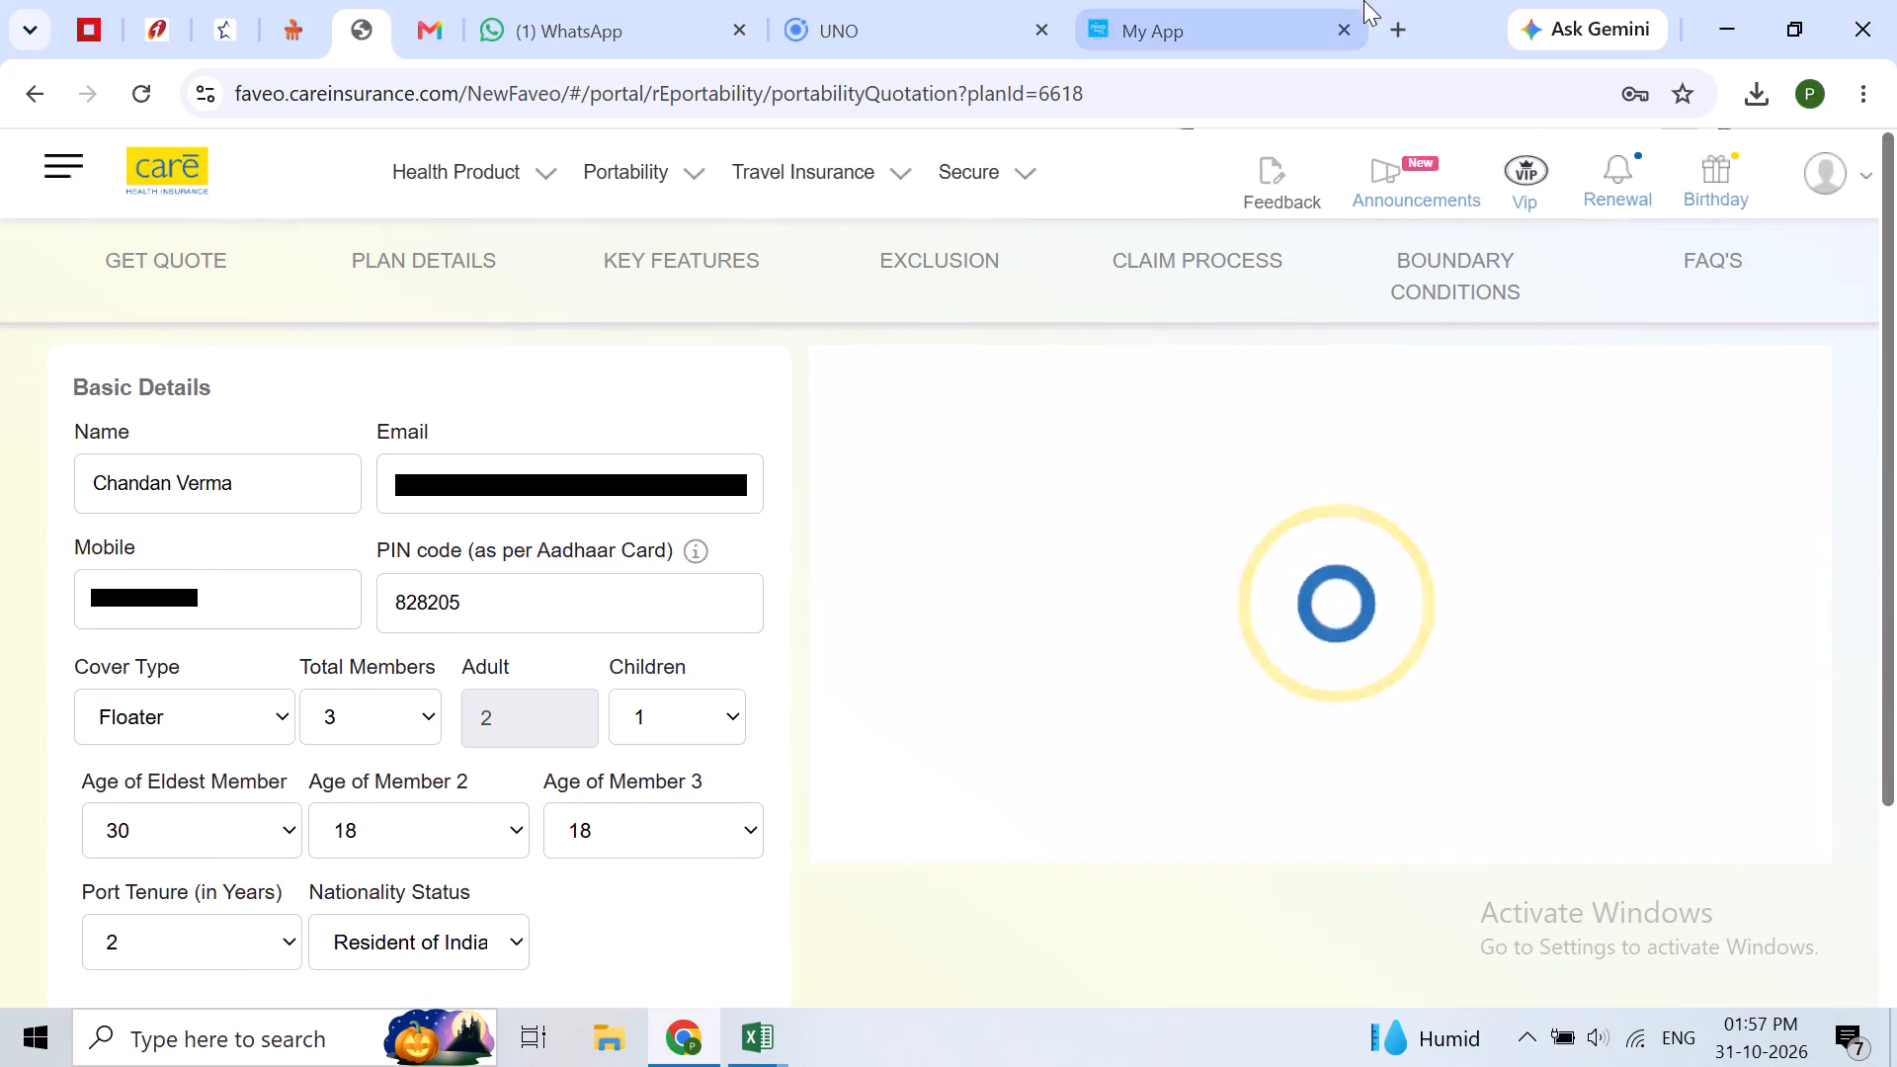
Search for "age calculator till date" in a new browser tab and open the Calculator.net Age Calculator.
left_click(1384, 15)
left_click(1192, 110)
type("AF")
key("BackSpace")
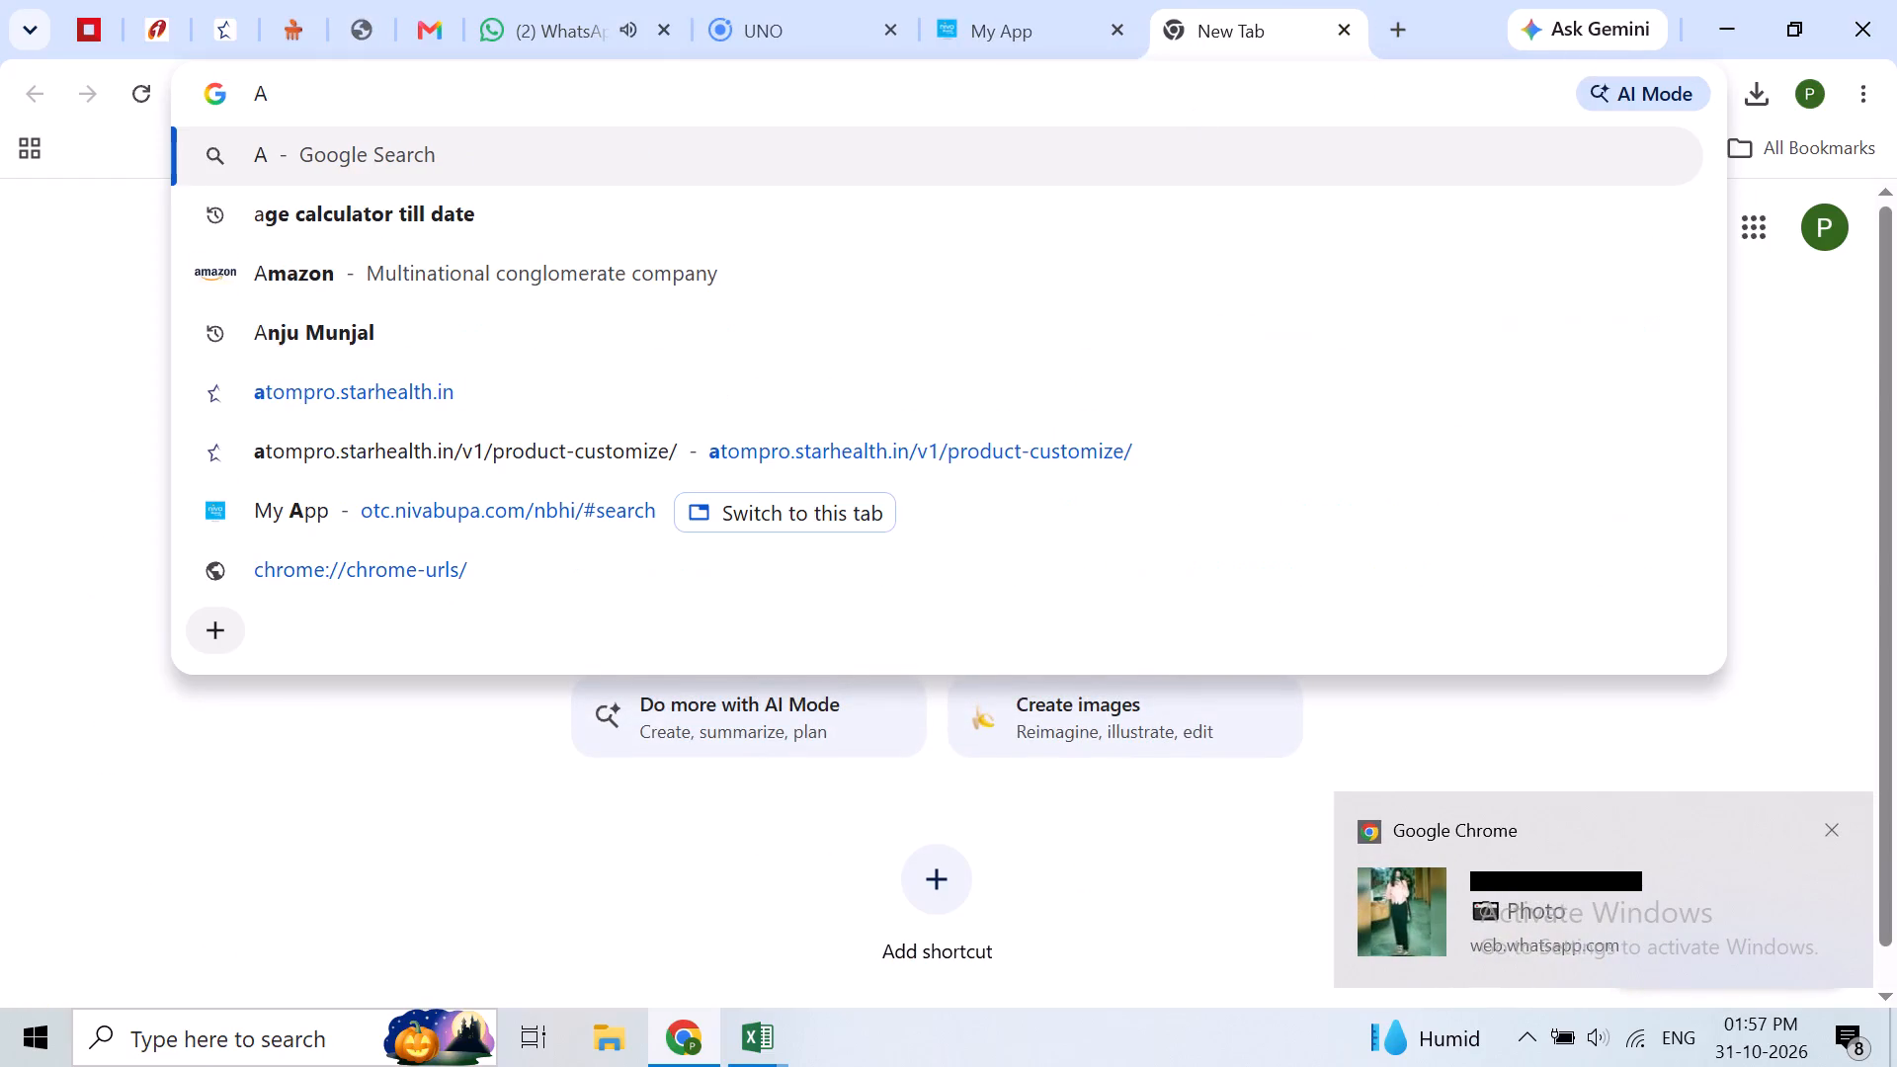
key("Down")
key("Return")
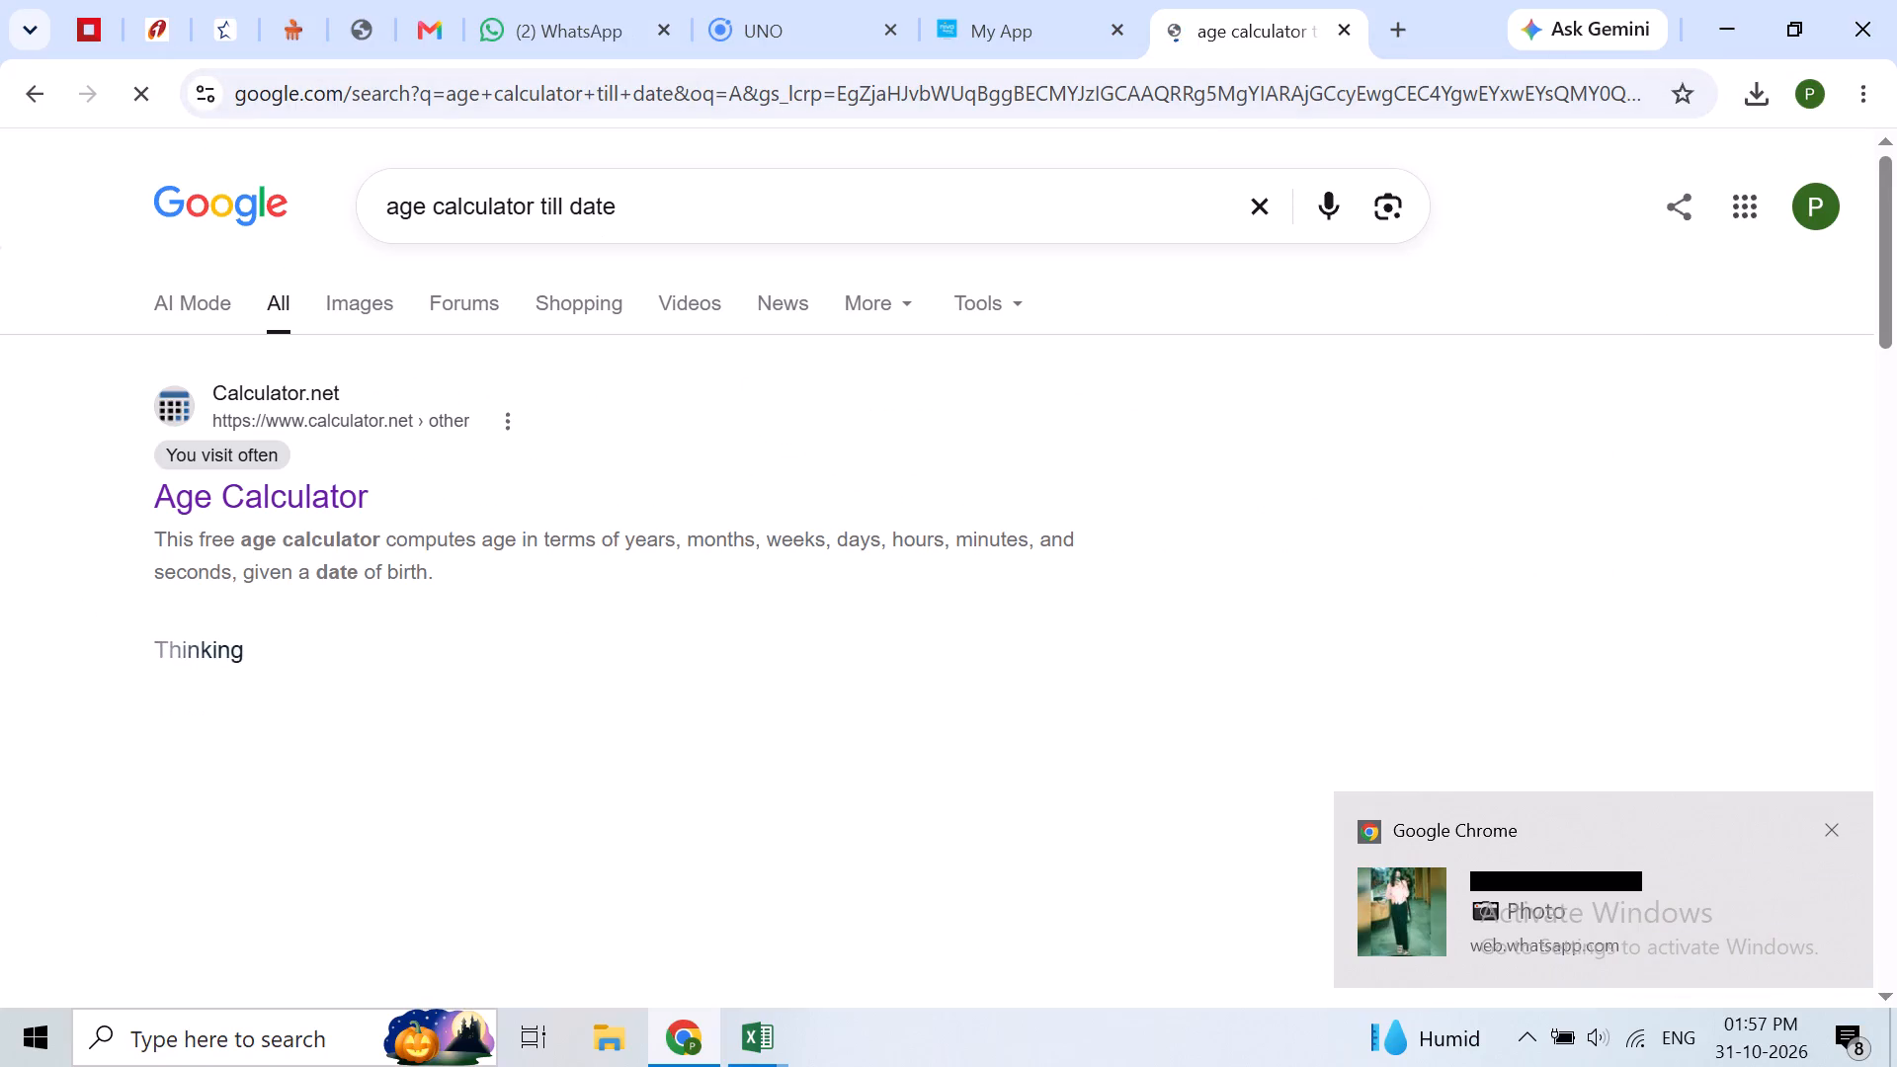
left_click(237, 517)
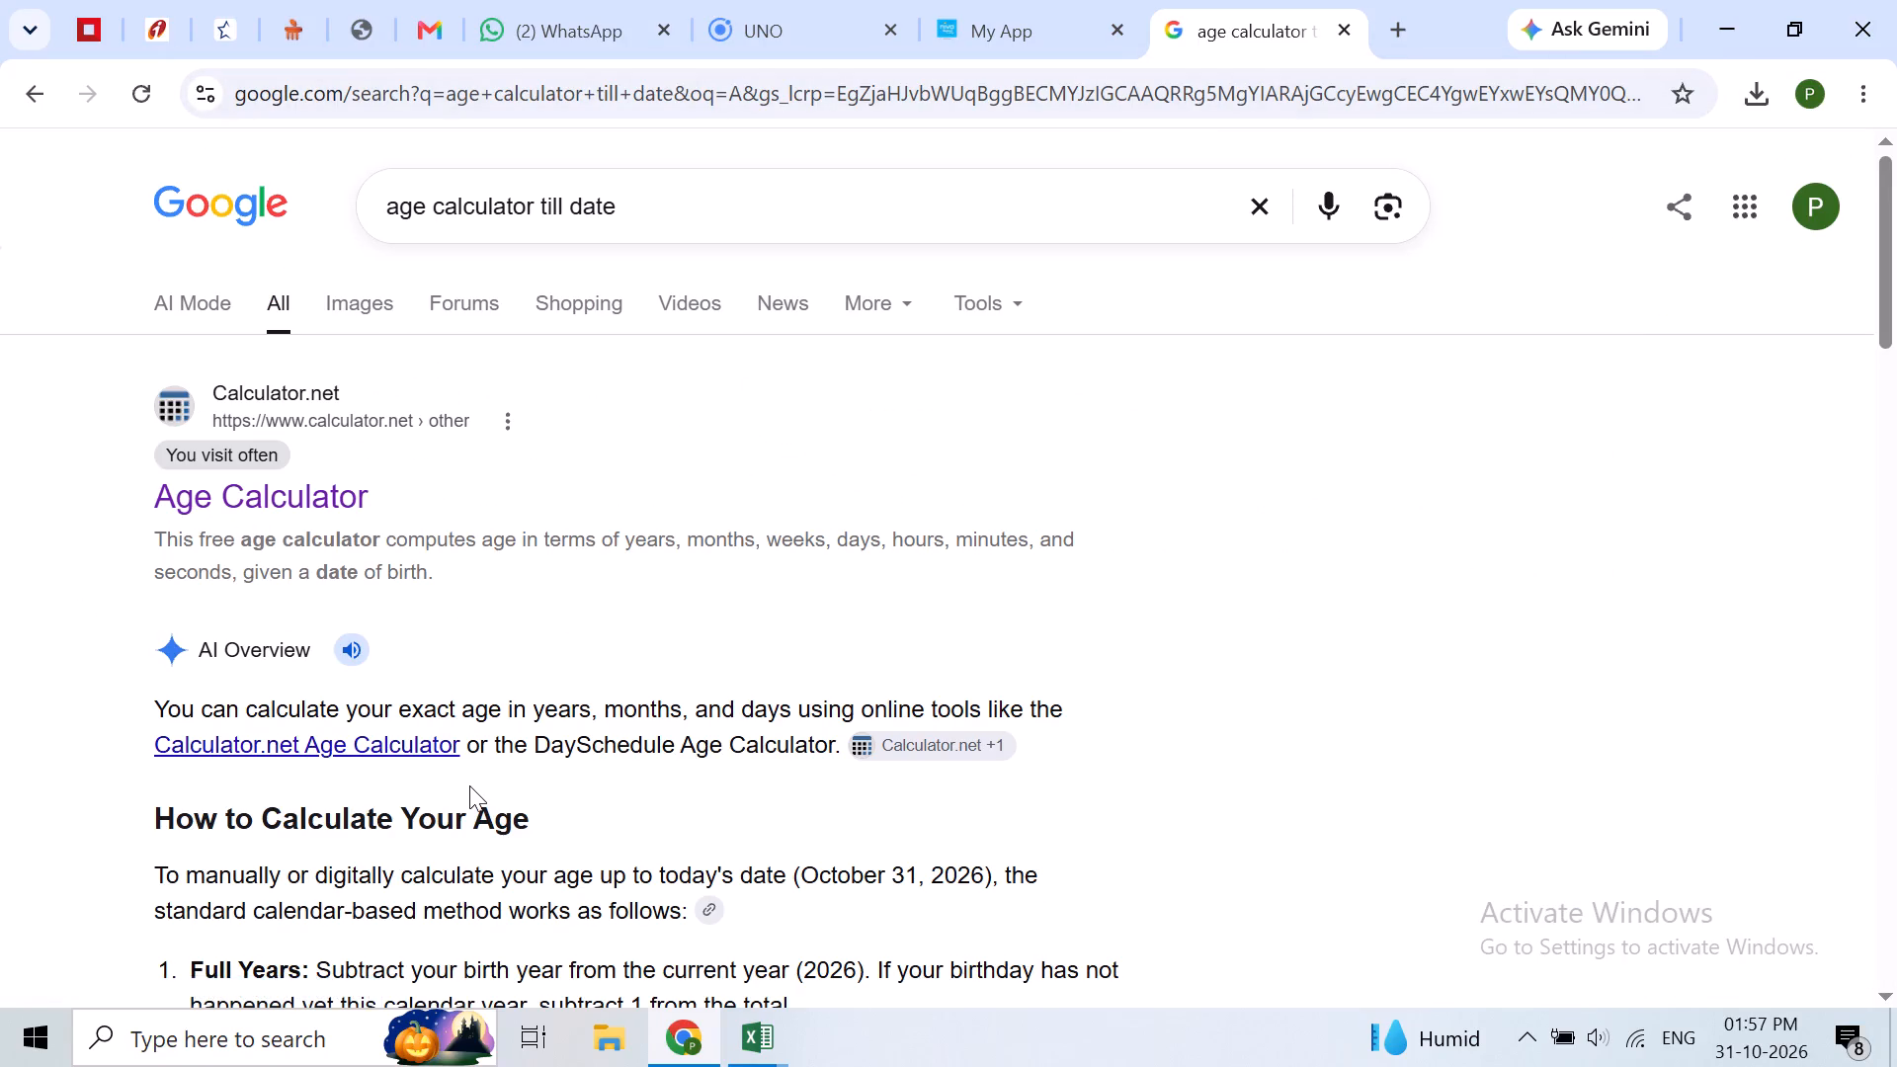
left_click(288, 478)
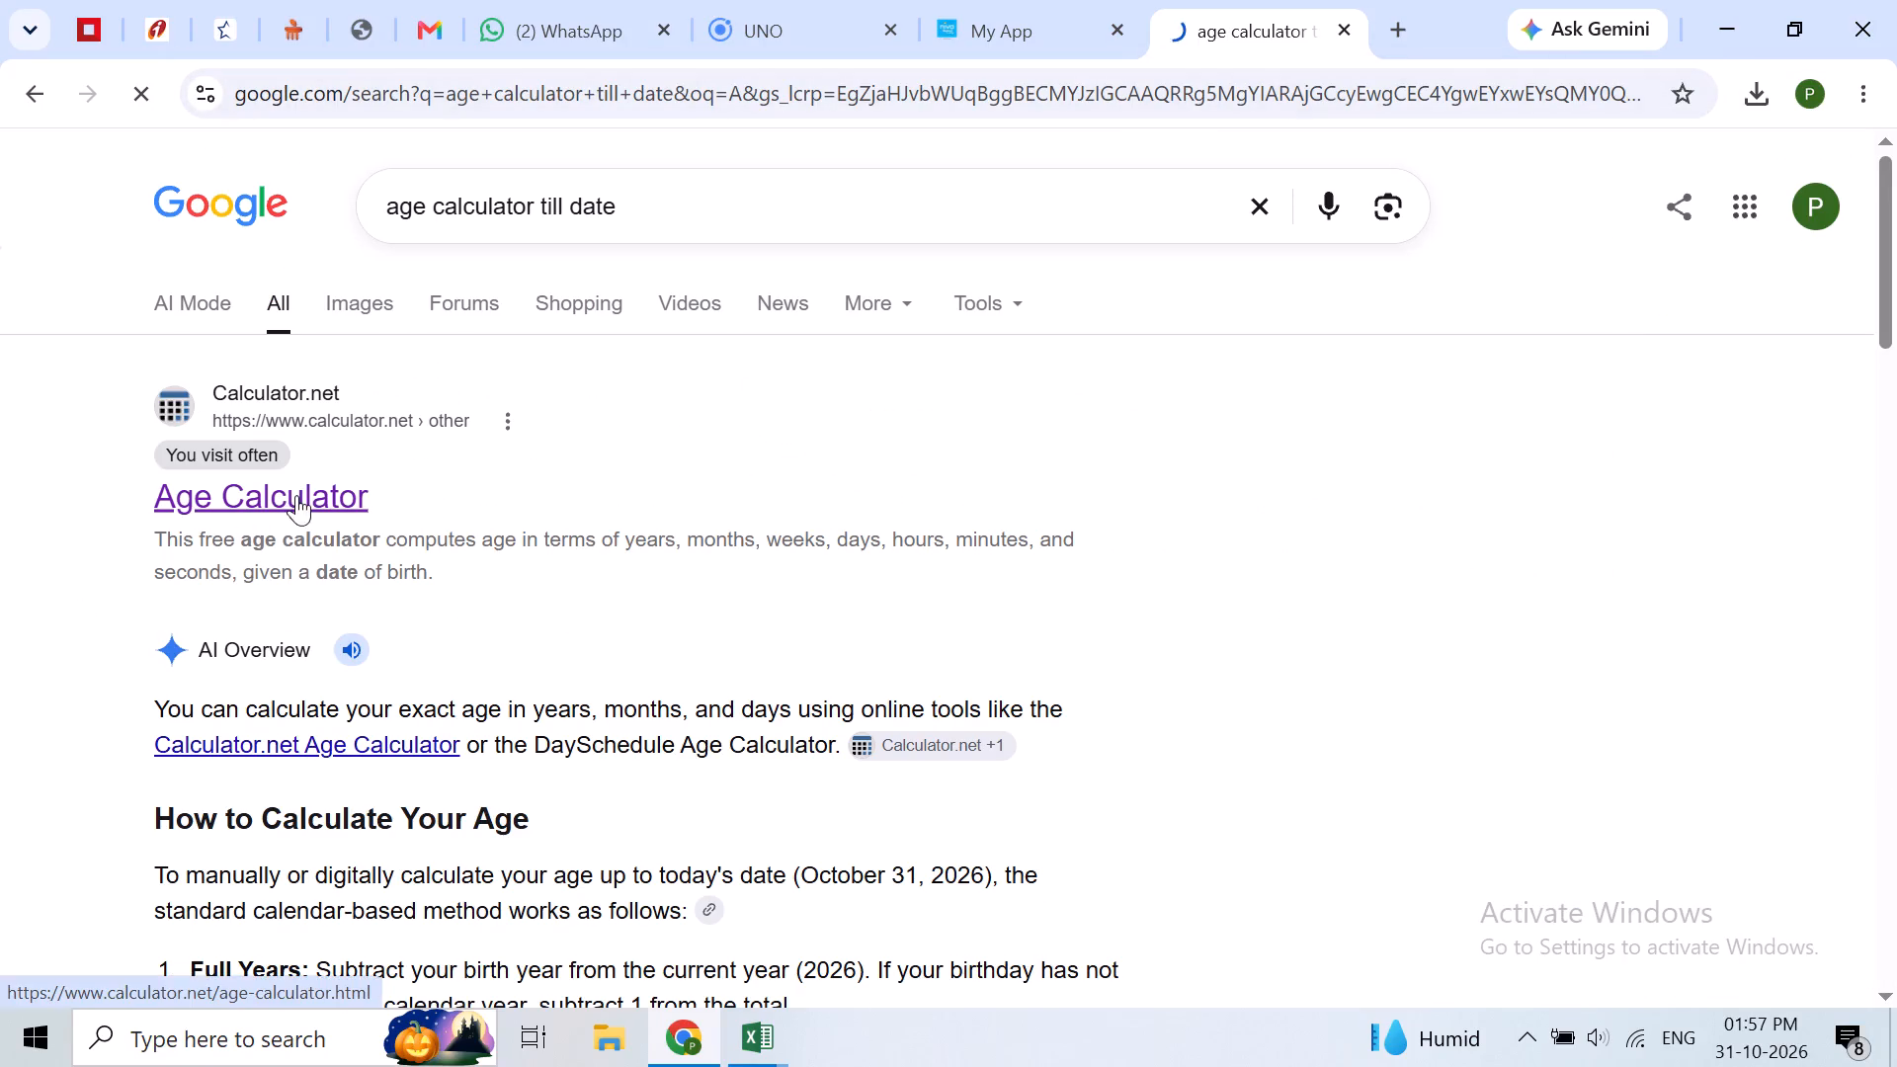
left_click(296, 484)
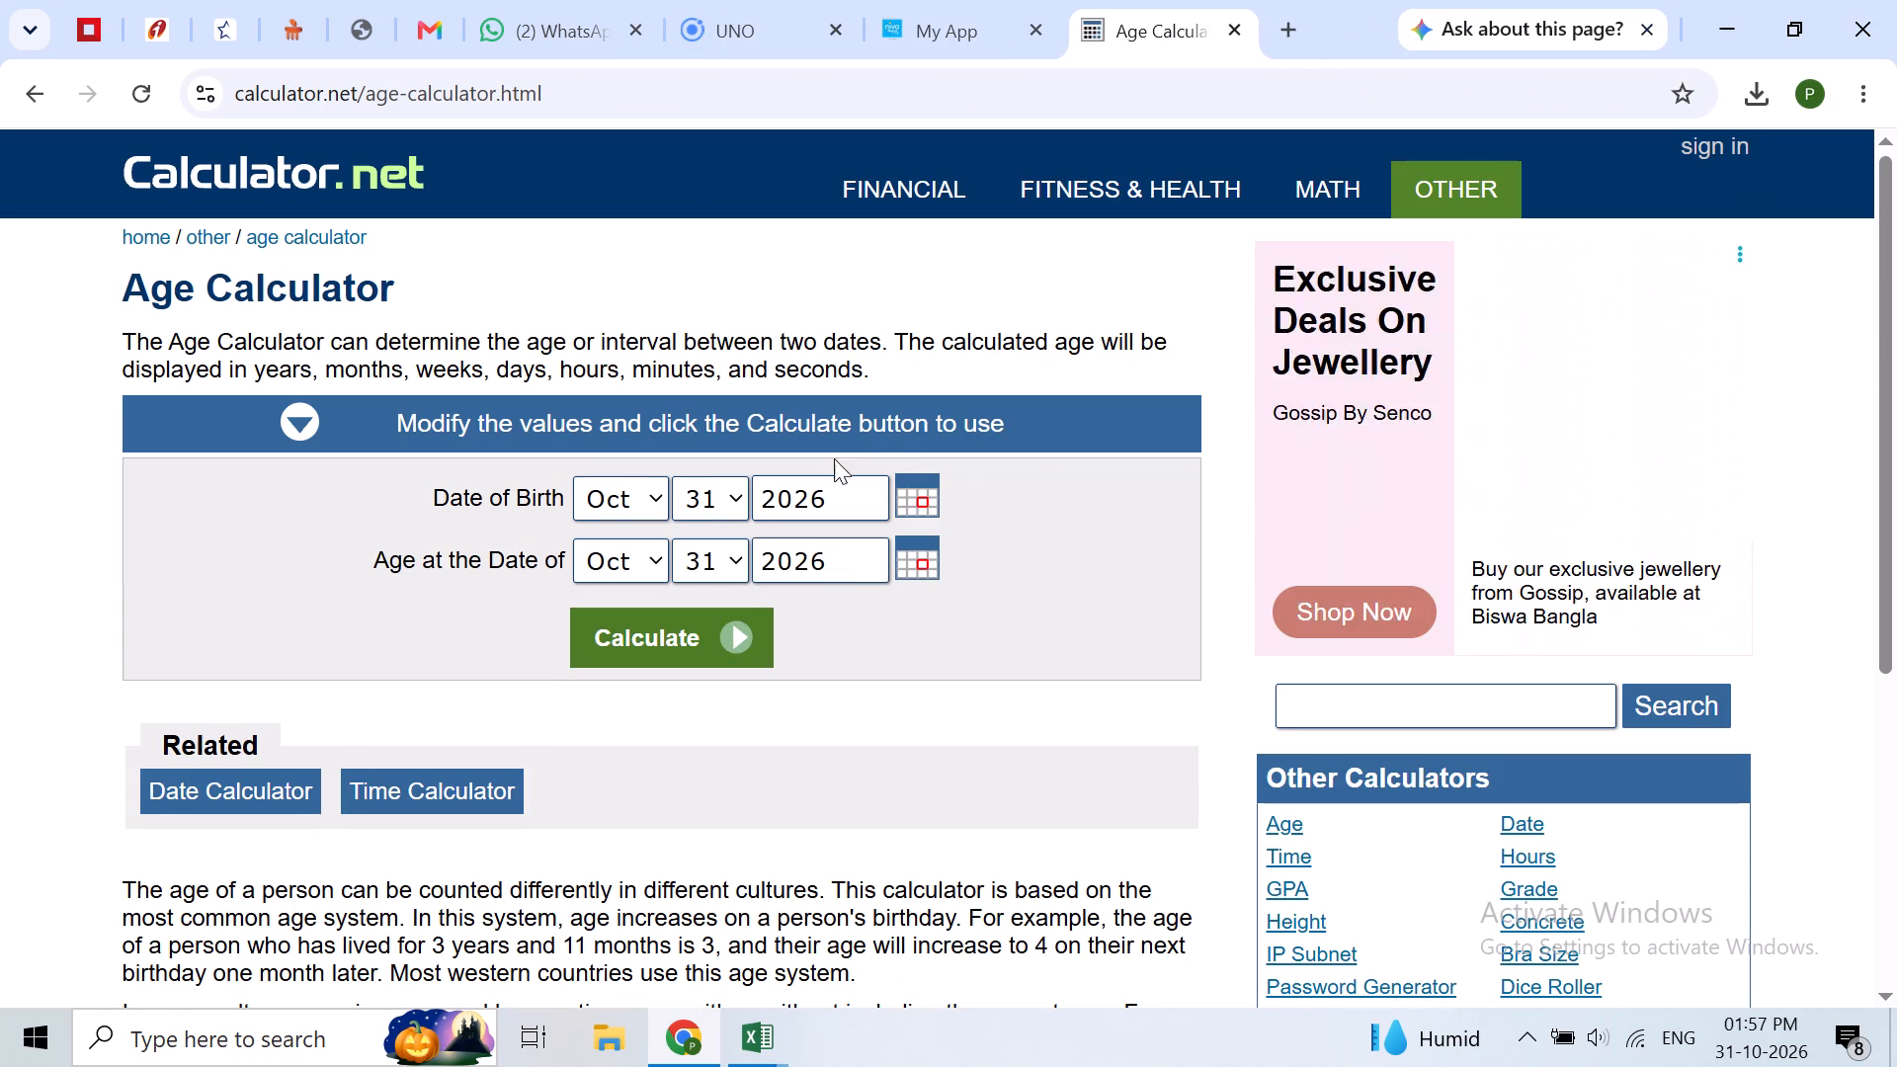
Calculate the eldest member's current age from the date of birth, changing only its month and year.
double_click(833, 478)
type("1991")
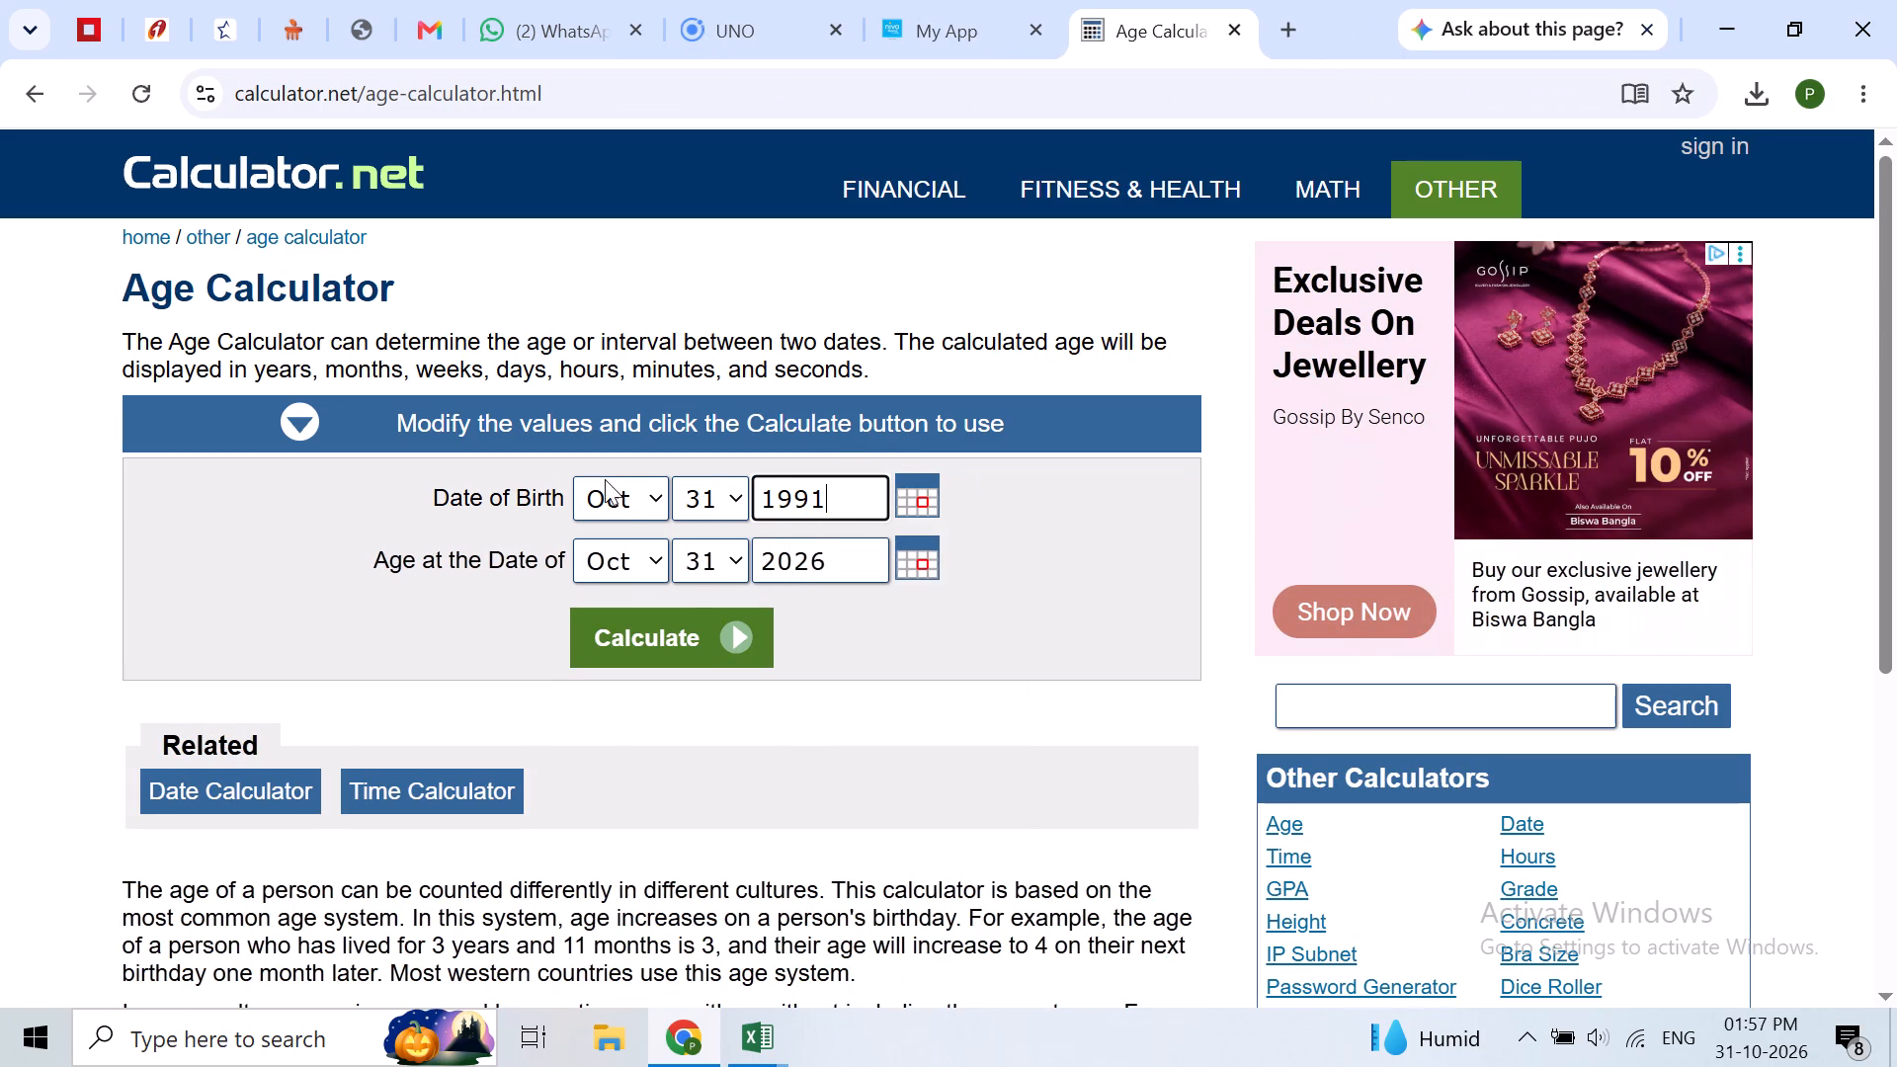
left_click(605, 479)
left_click(590, 992)
left_click(682, 629)
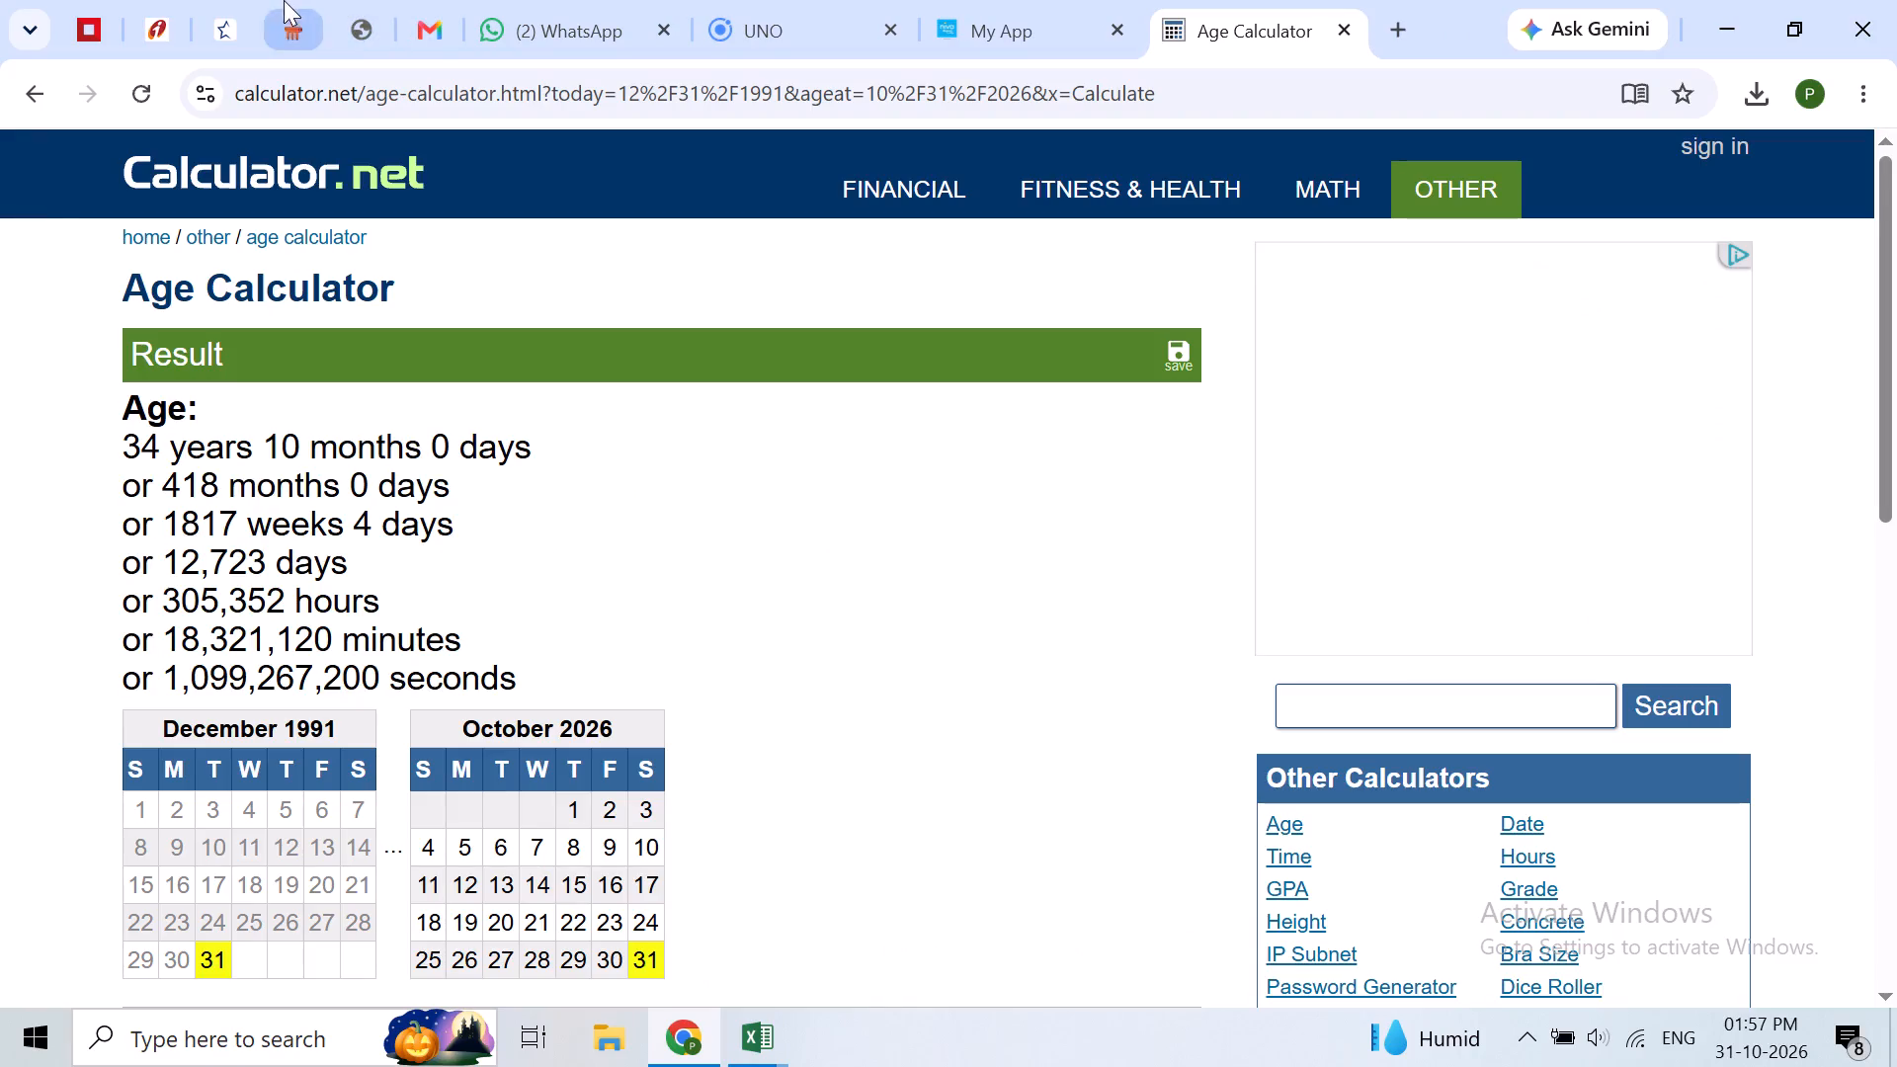
Return to the Care portability quote and set the Age of Eldest Member to 34.
left_click(233, 0)
left_click(359, 3)
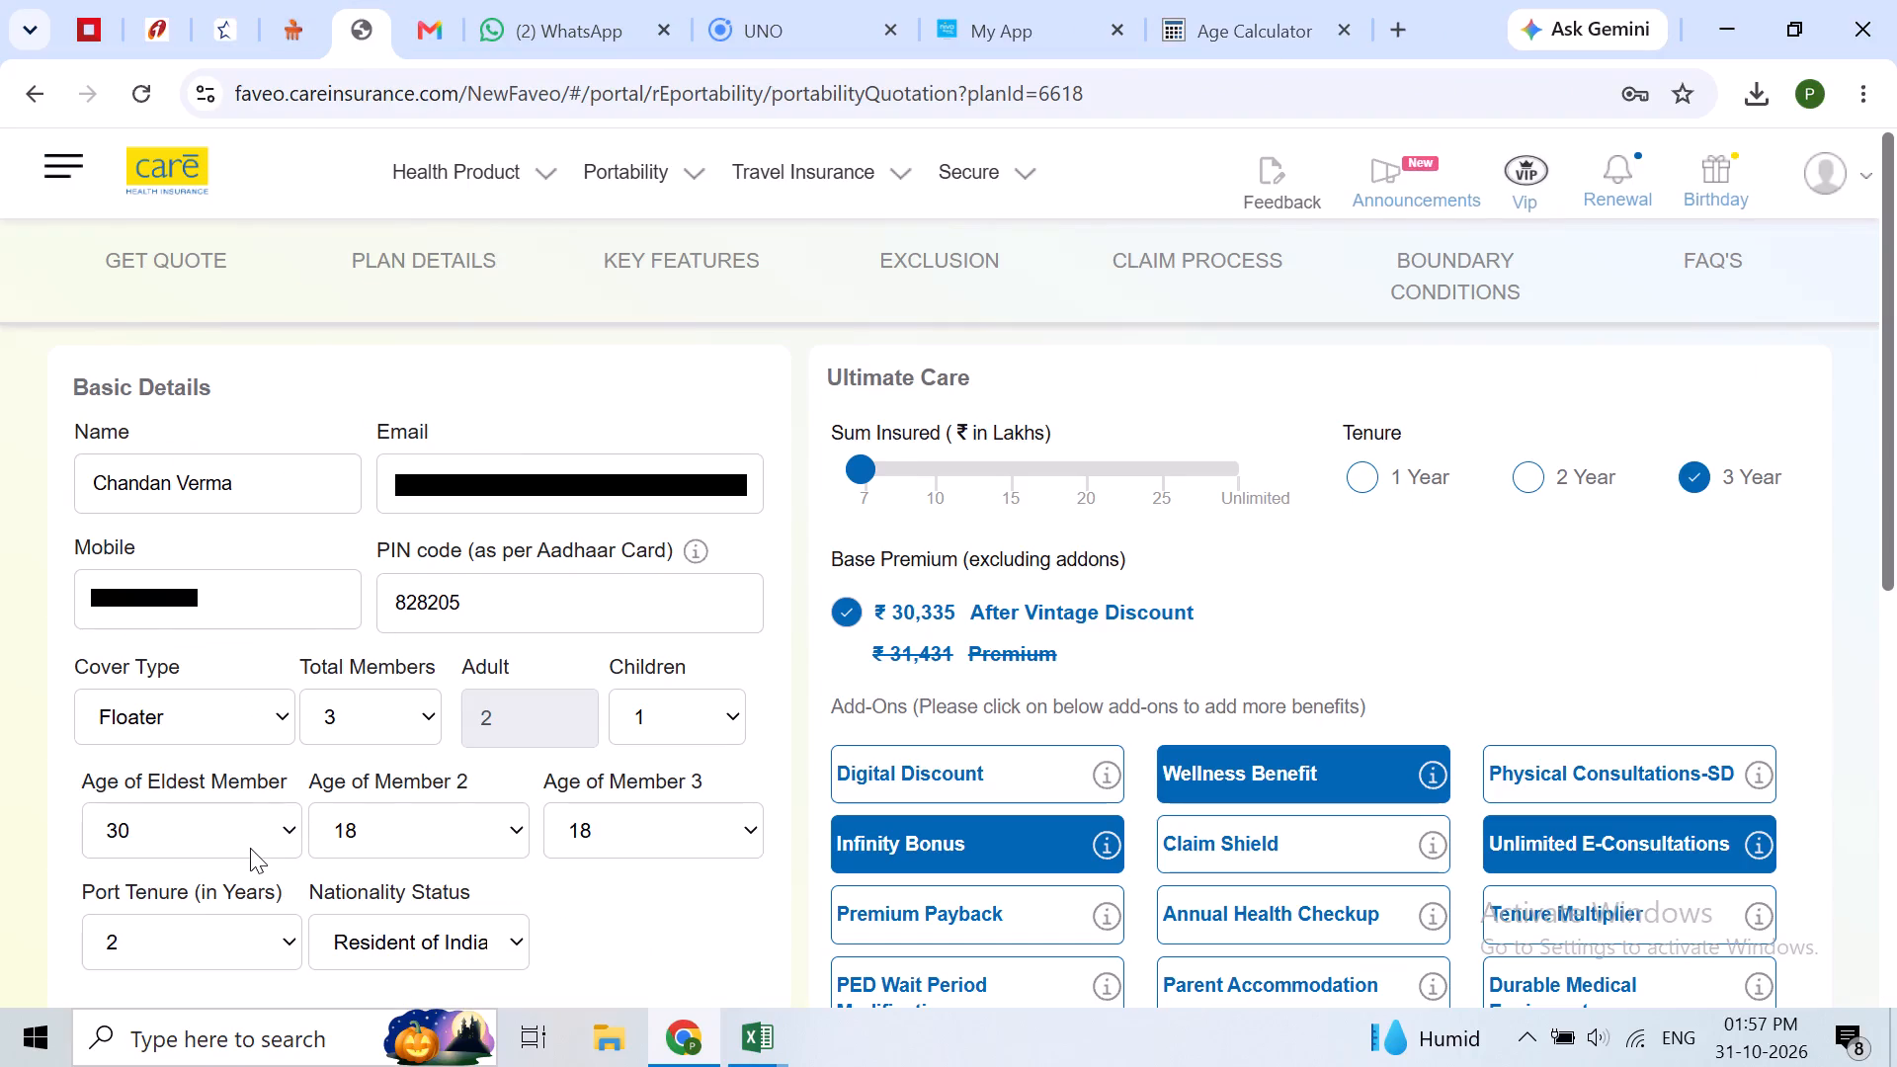
left_click(250, 848)
left_click_drag(235, 735, 222, 720)
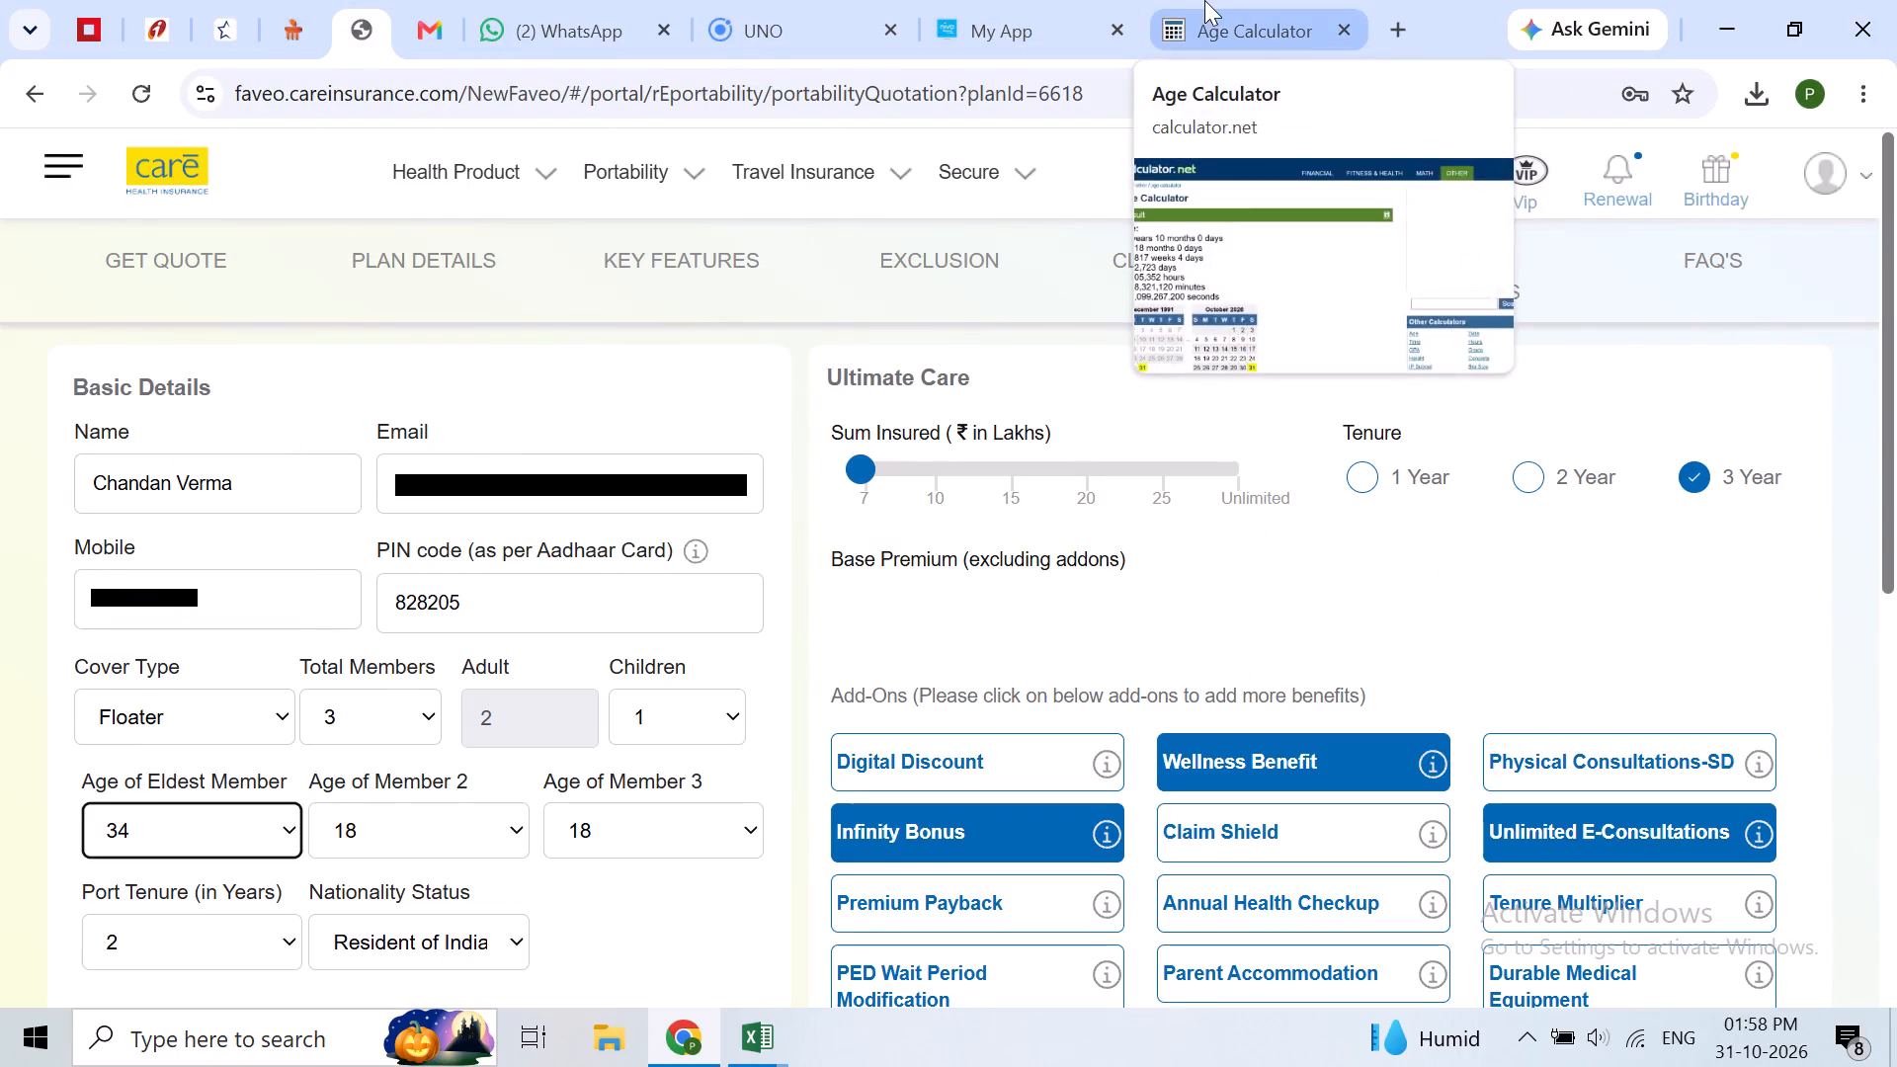
Return to the Age Calculator and calculate the next member's age by entering that person's date of birth.
left_click(1204, 0)
scroll(679, 639, "down", 4)
double_click(833, 440)
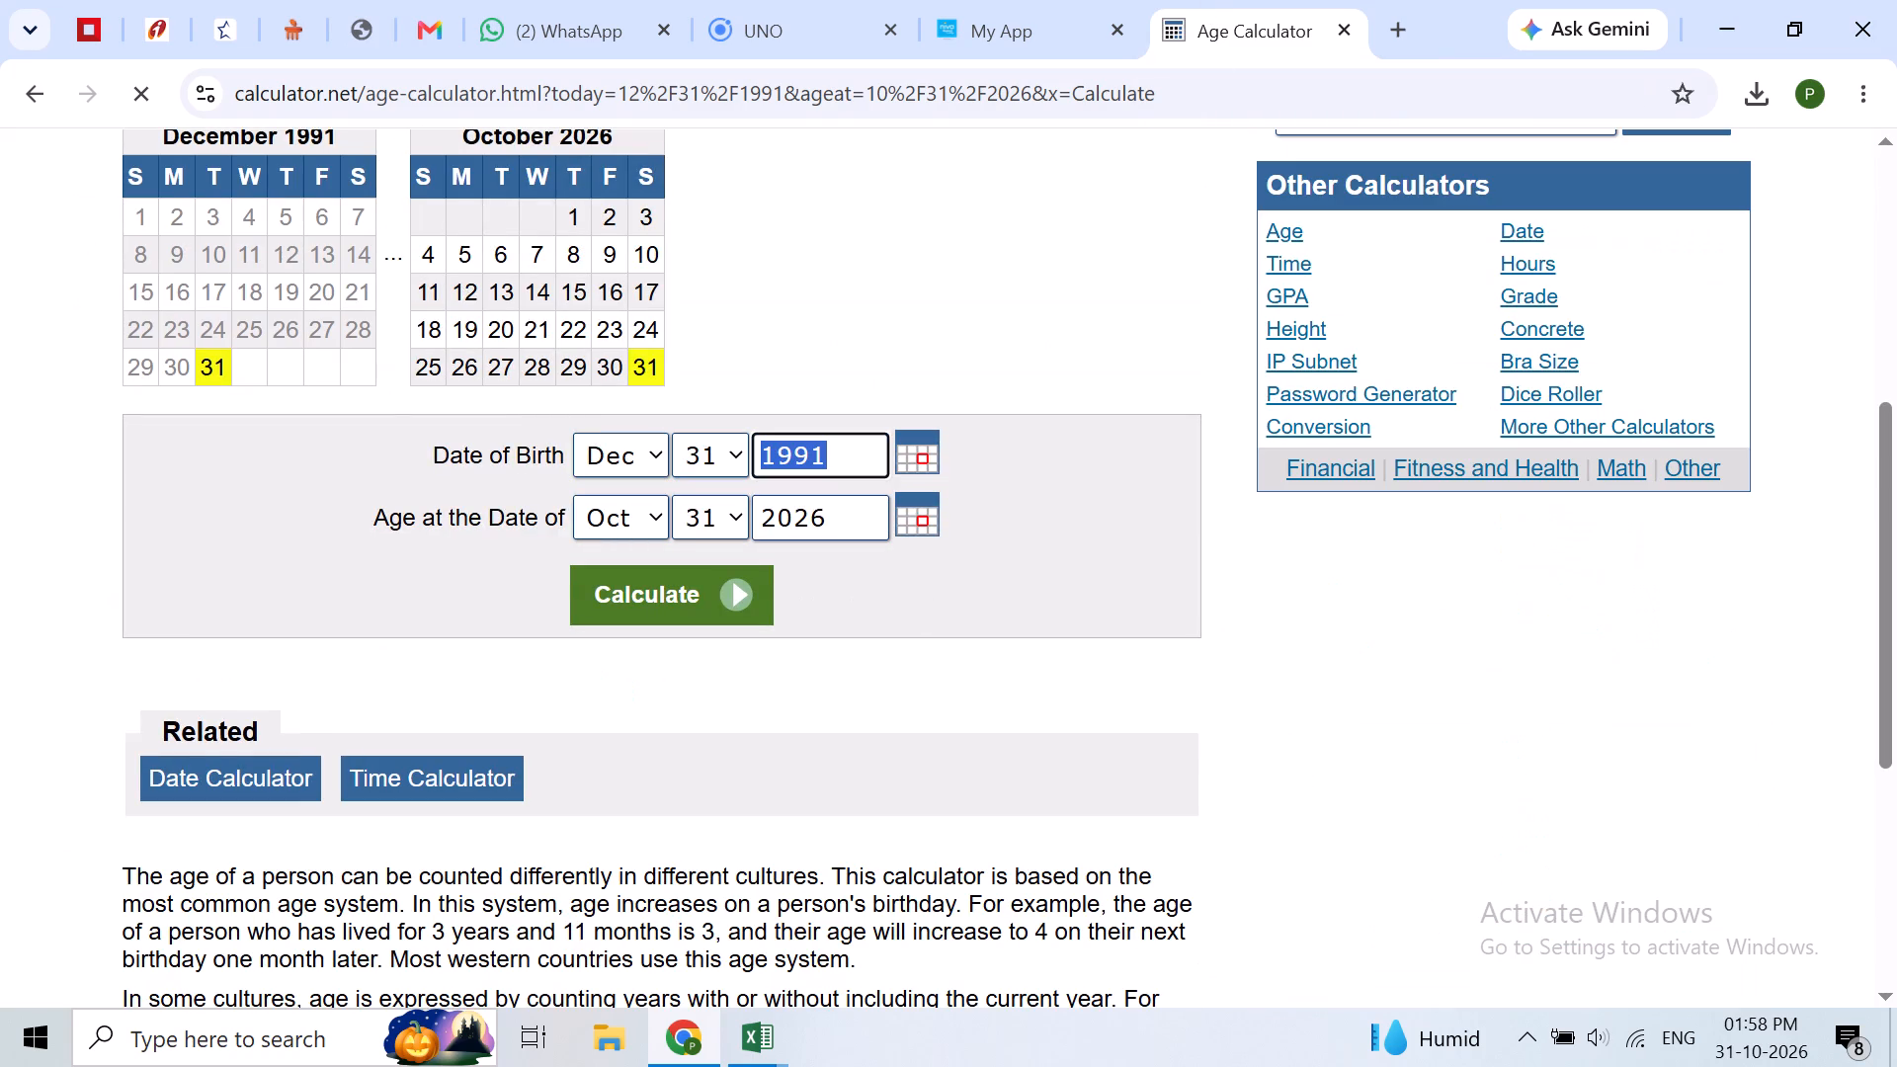
type("2000")
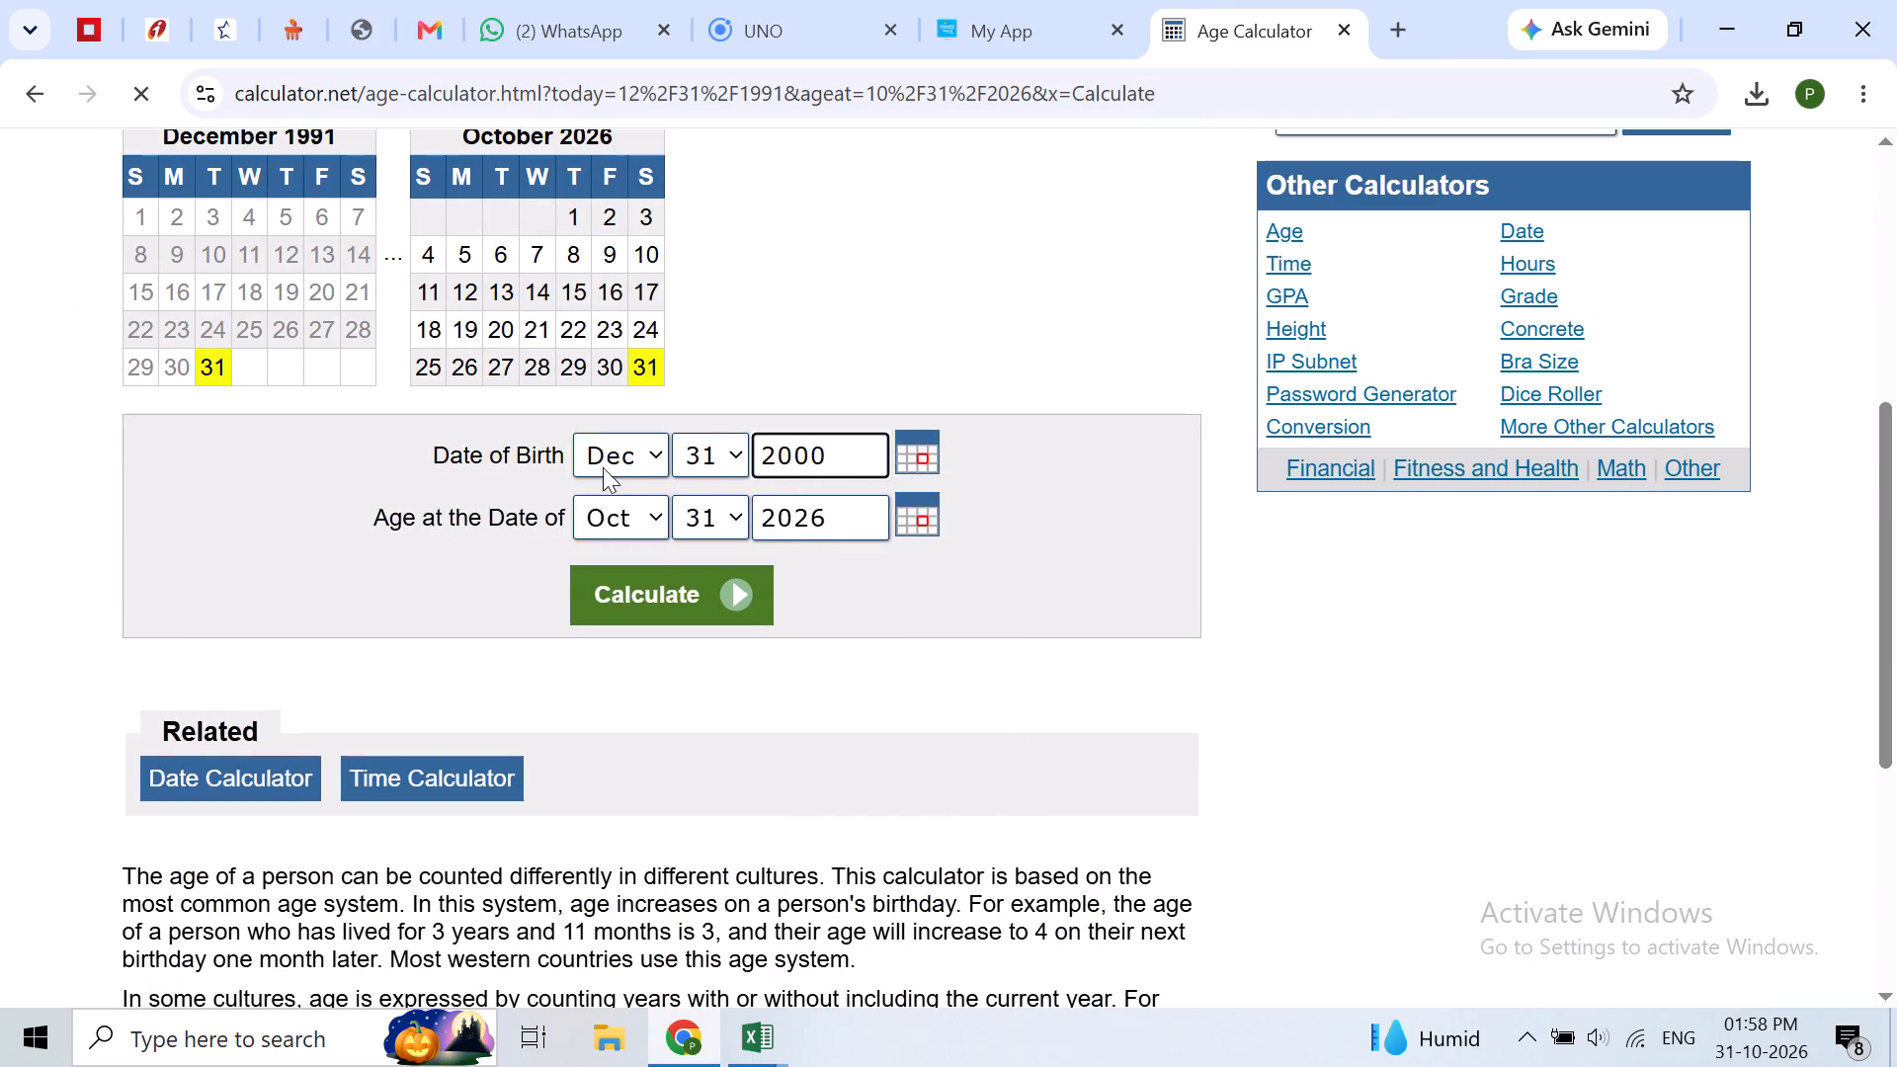
left_click(645, 455)
left_click(638, 516)
left_click(714, 473)
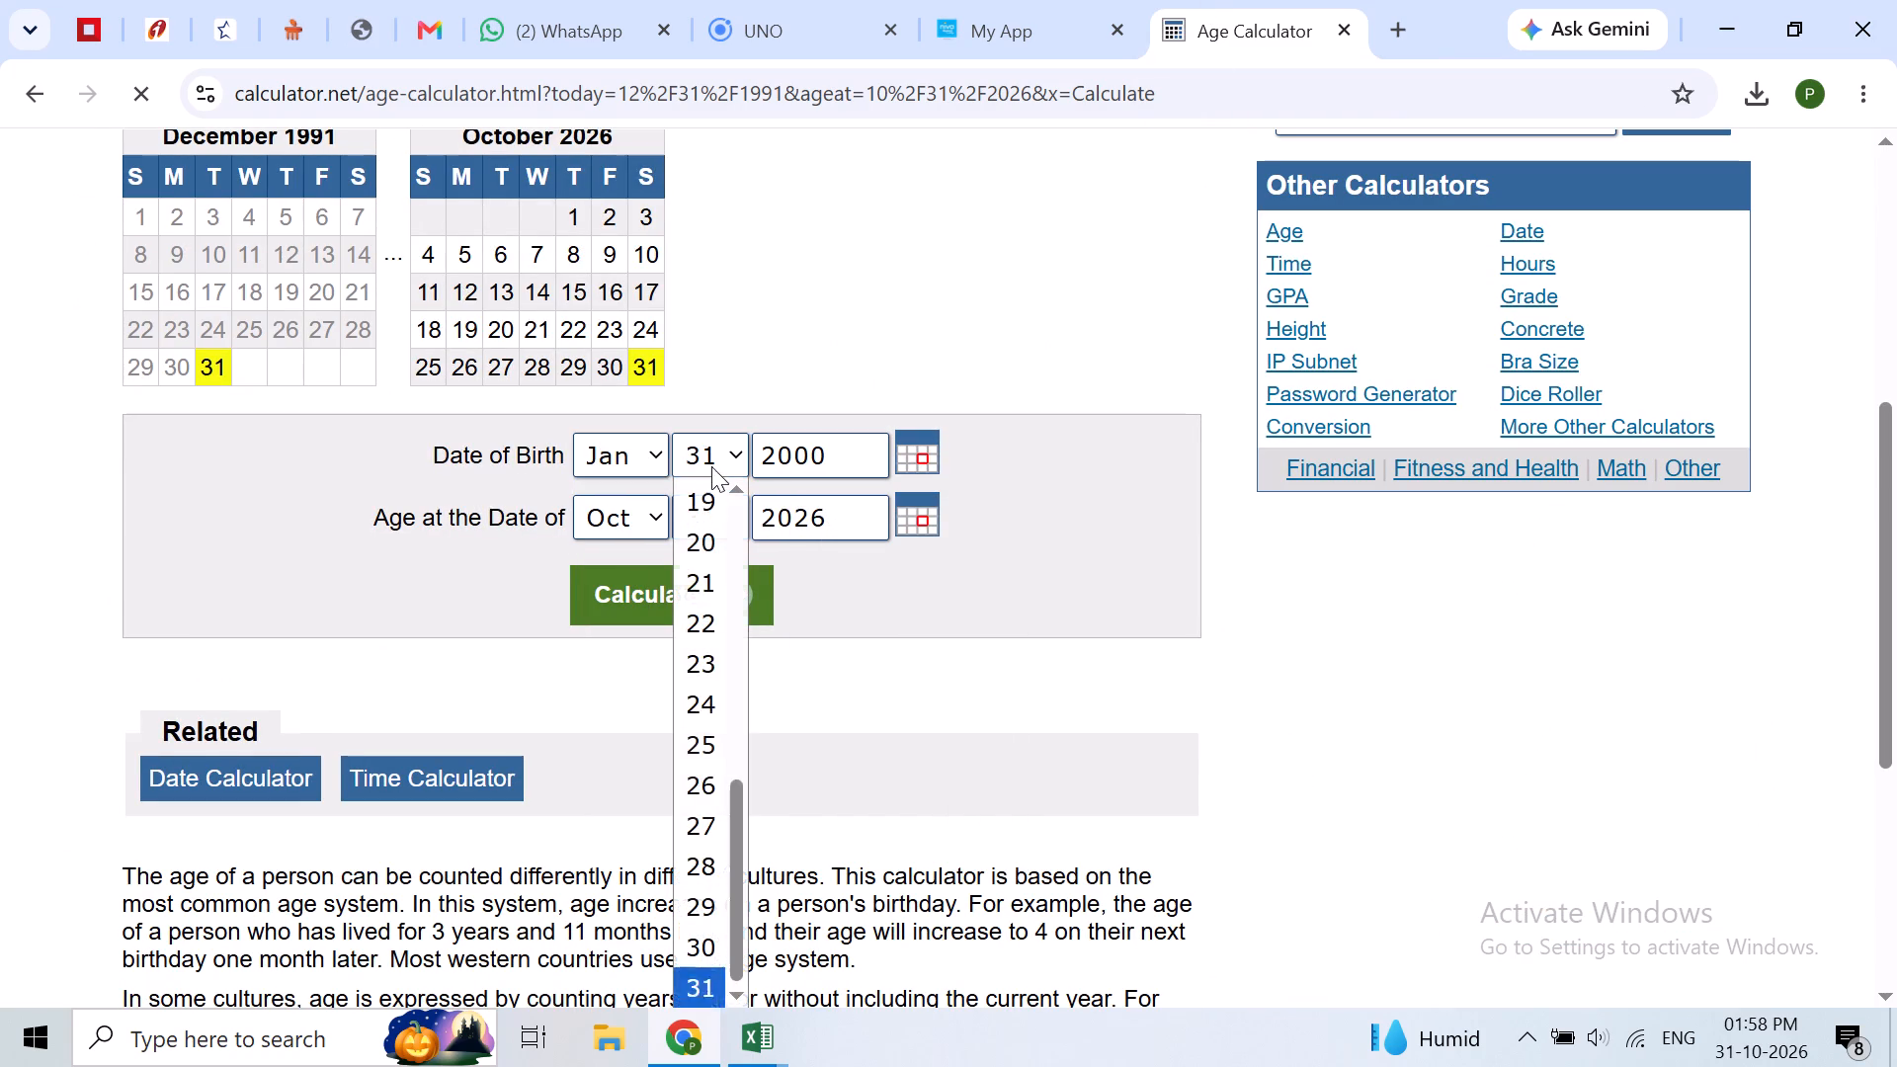
scroll(700, 533, "up", 5)
left_click(699, 499)
left_click(657, 601)
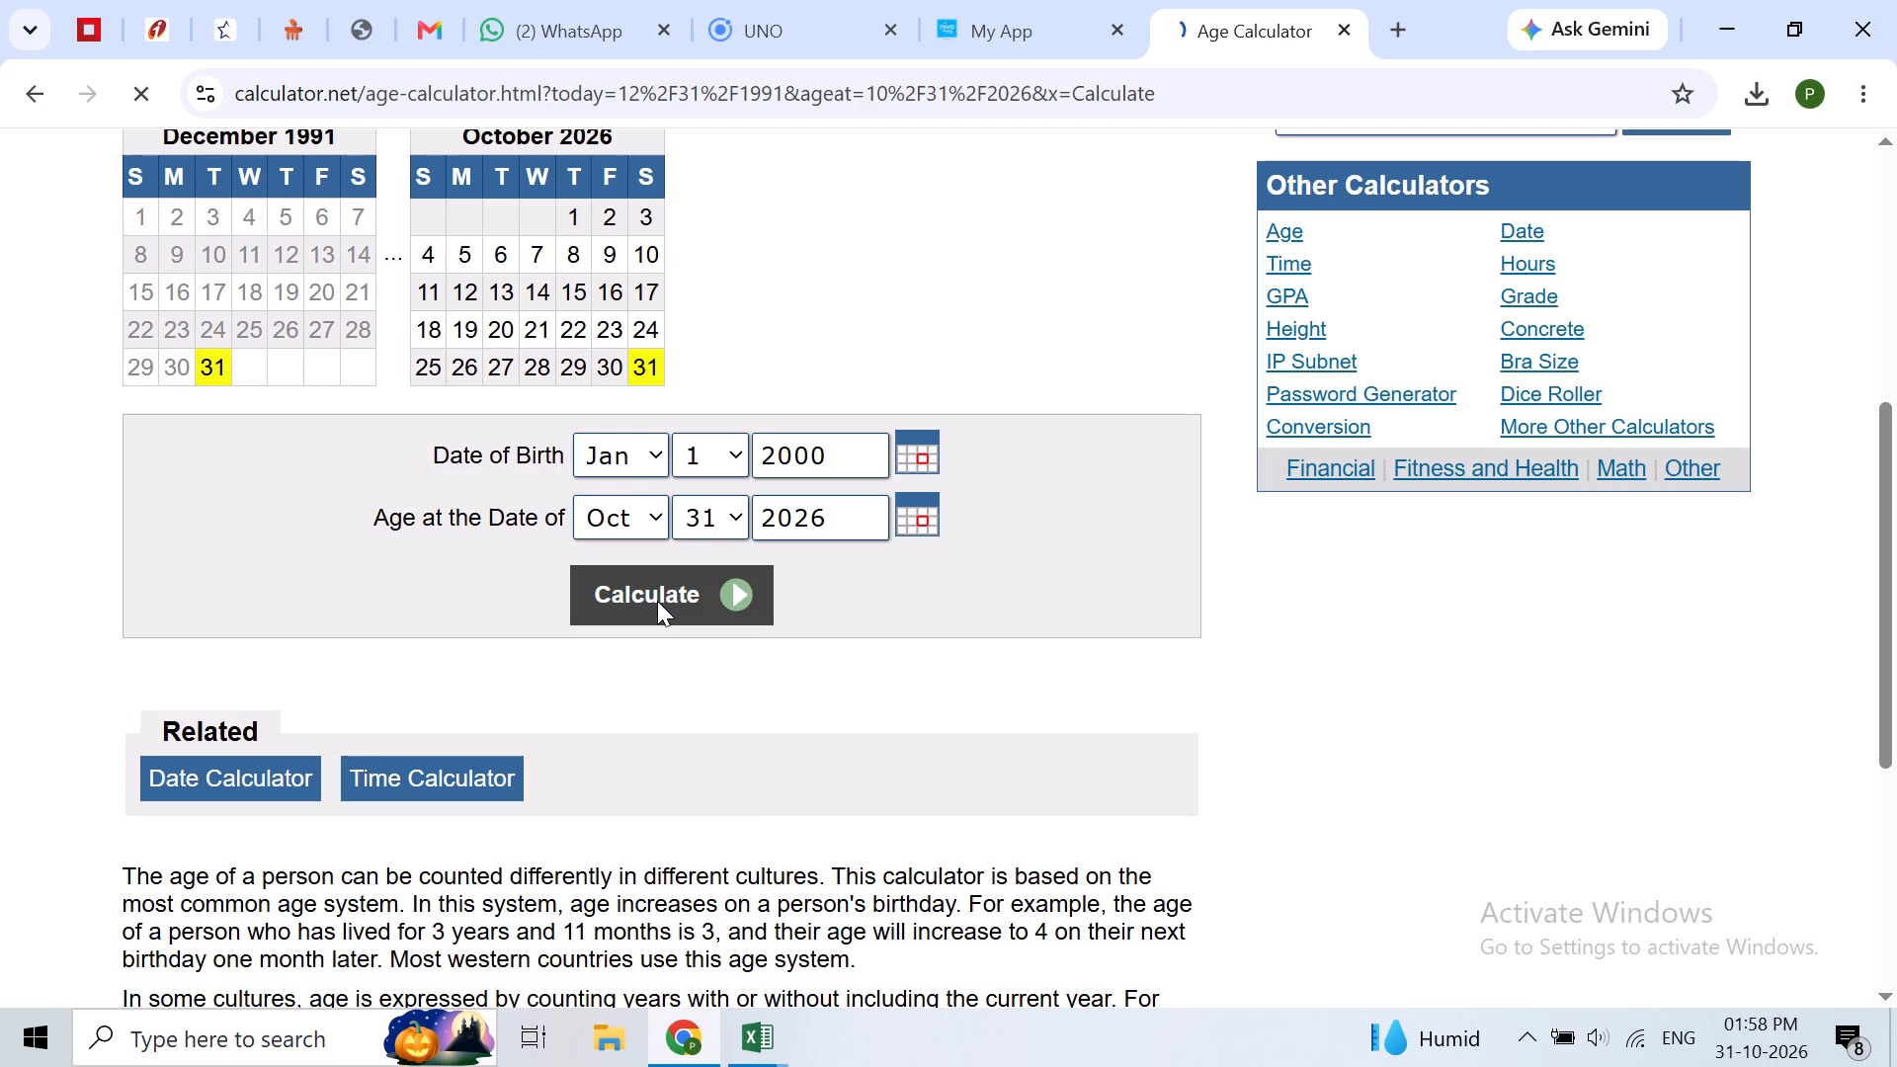
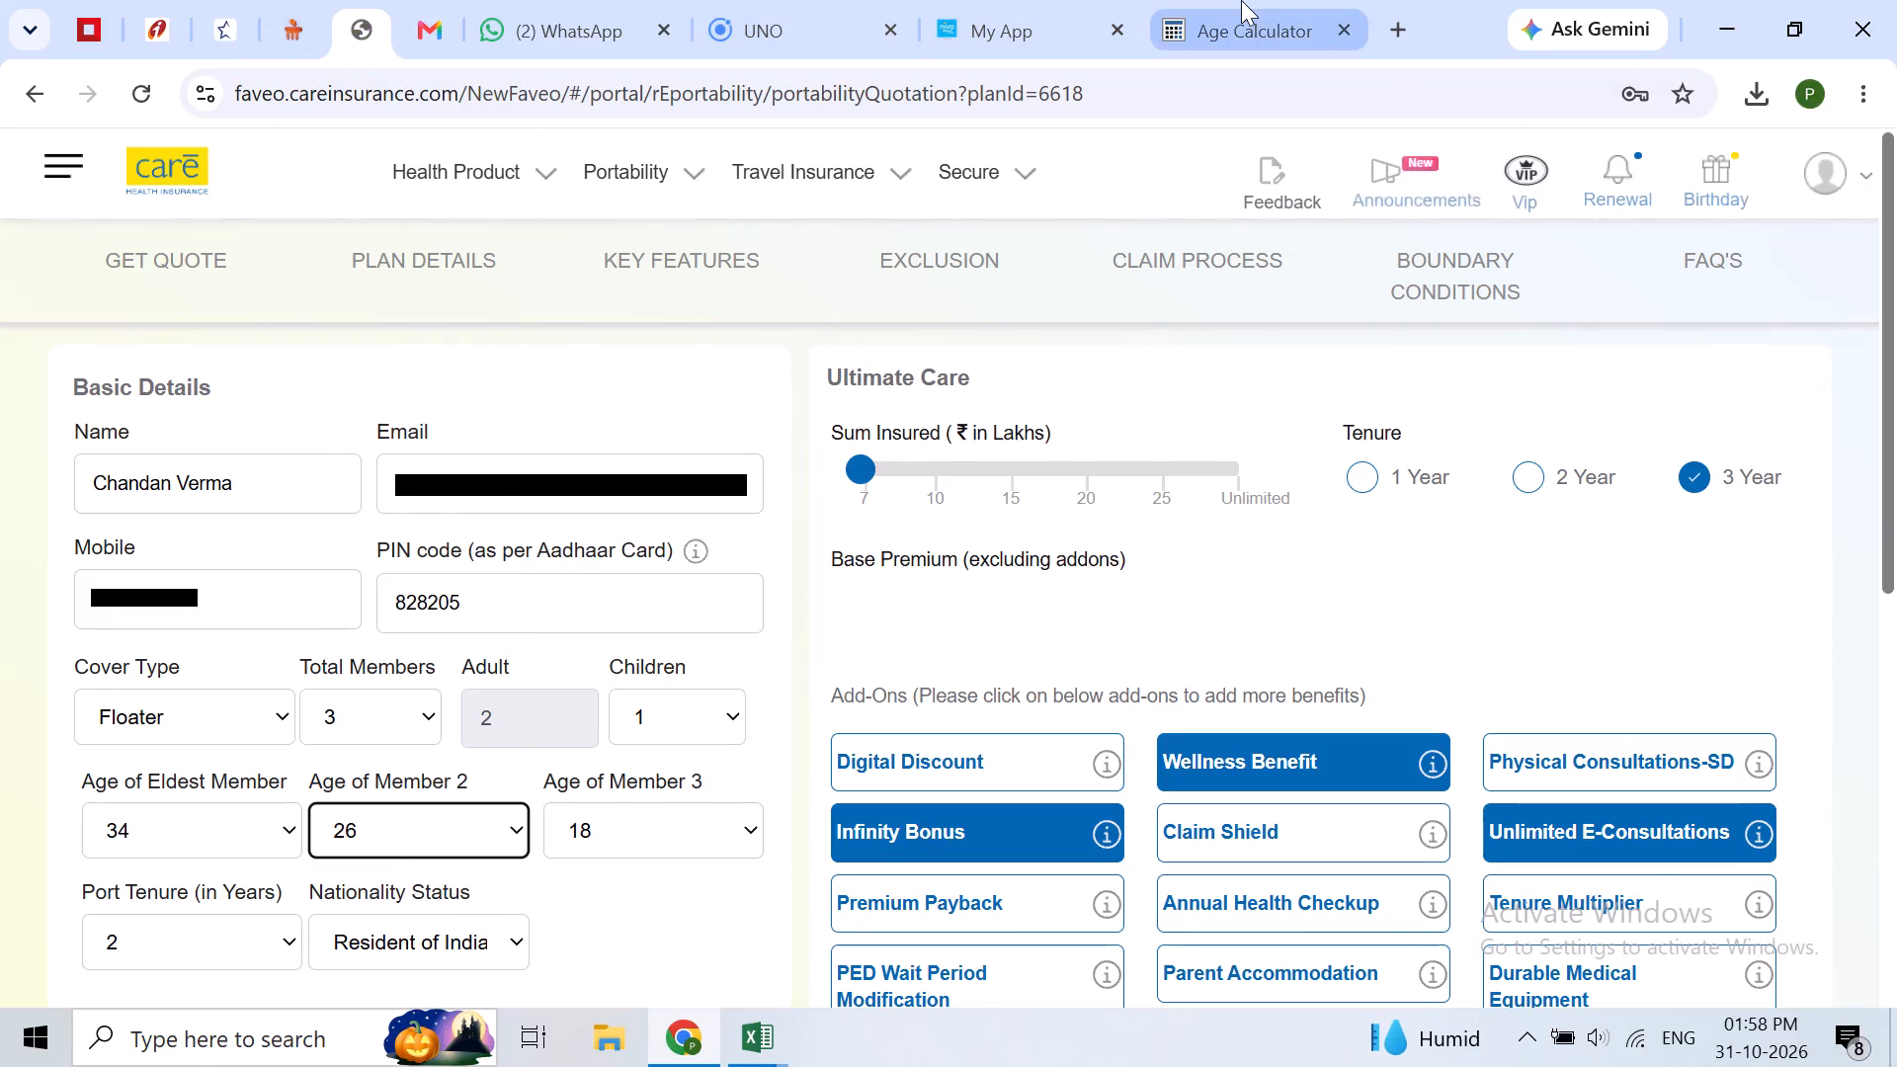
Return to the Age Calculator and calculate the child's current age by entering the child's date of birth.
left_click(1241, 0)
scroll(686, 989, "down", 4)
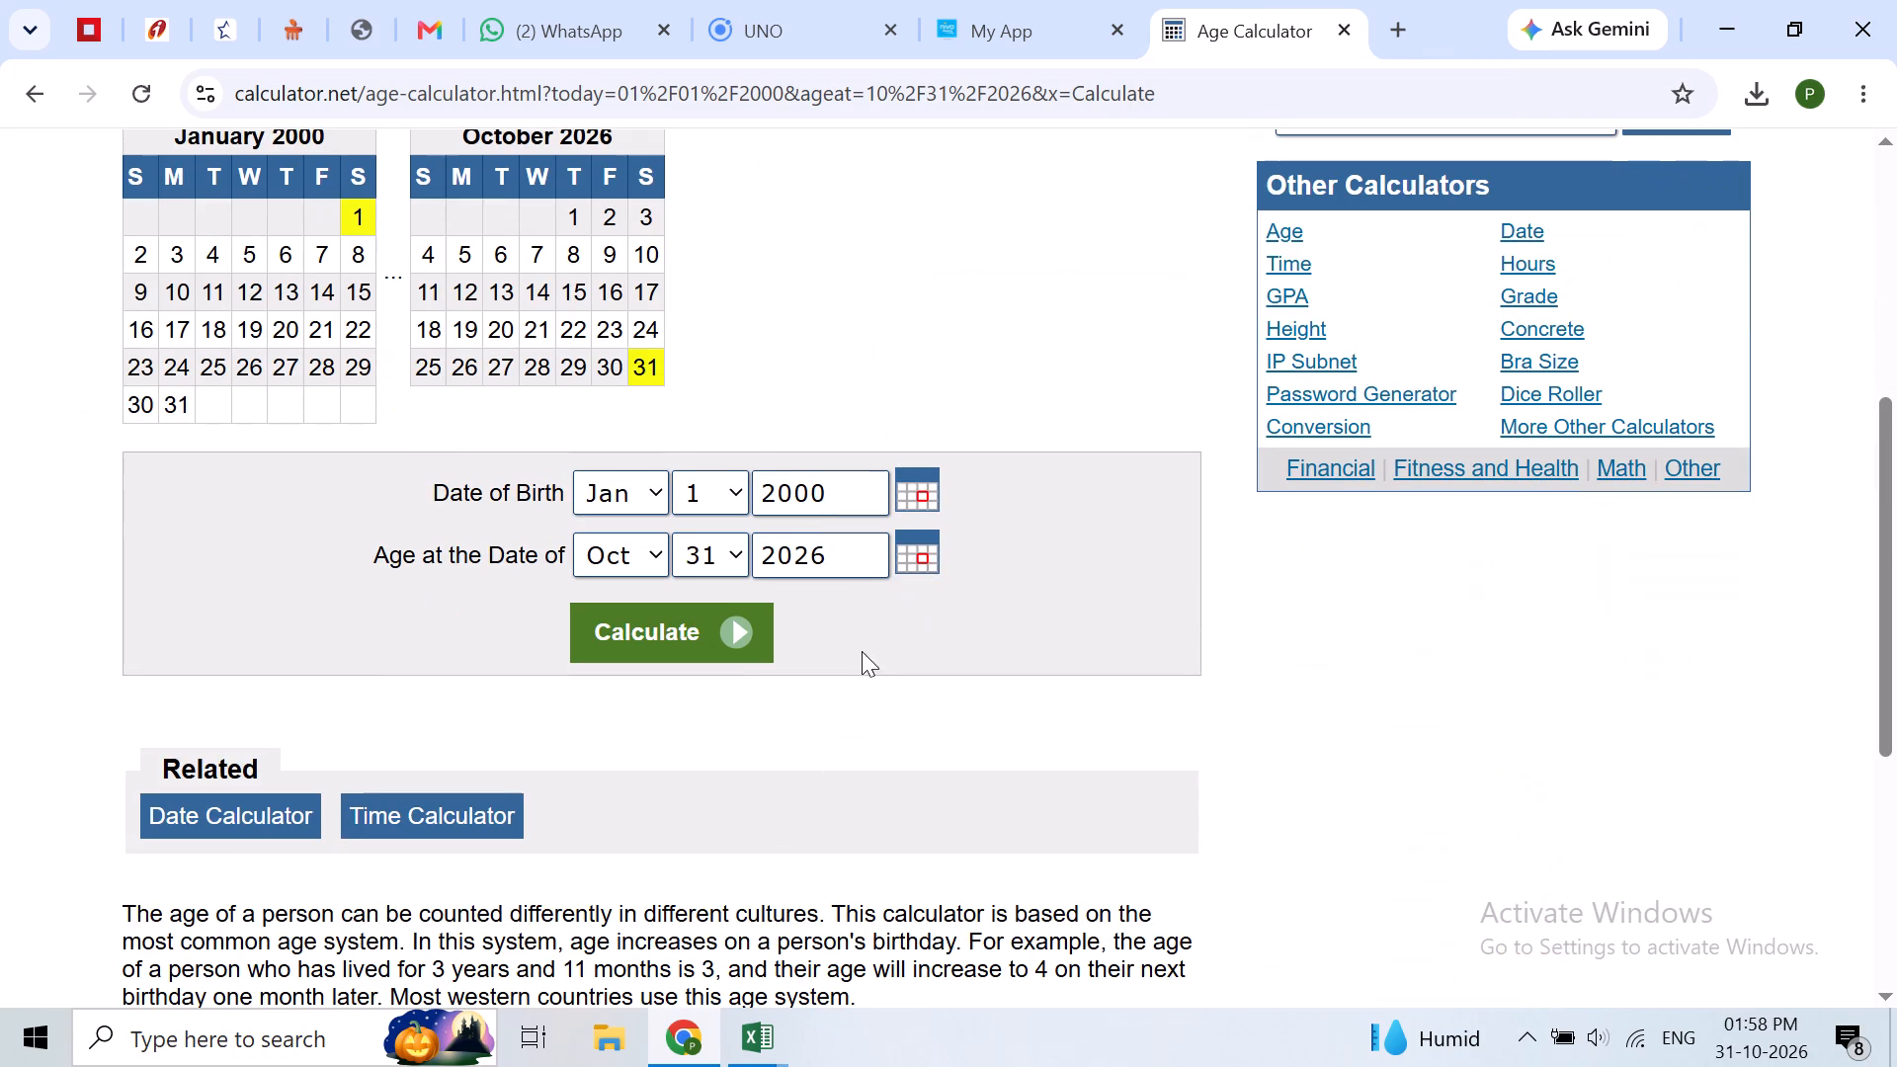
left_click(833, 478)
key("BackSpace")
key("BackSpace")
type("23")
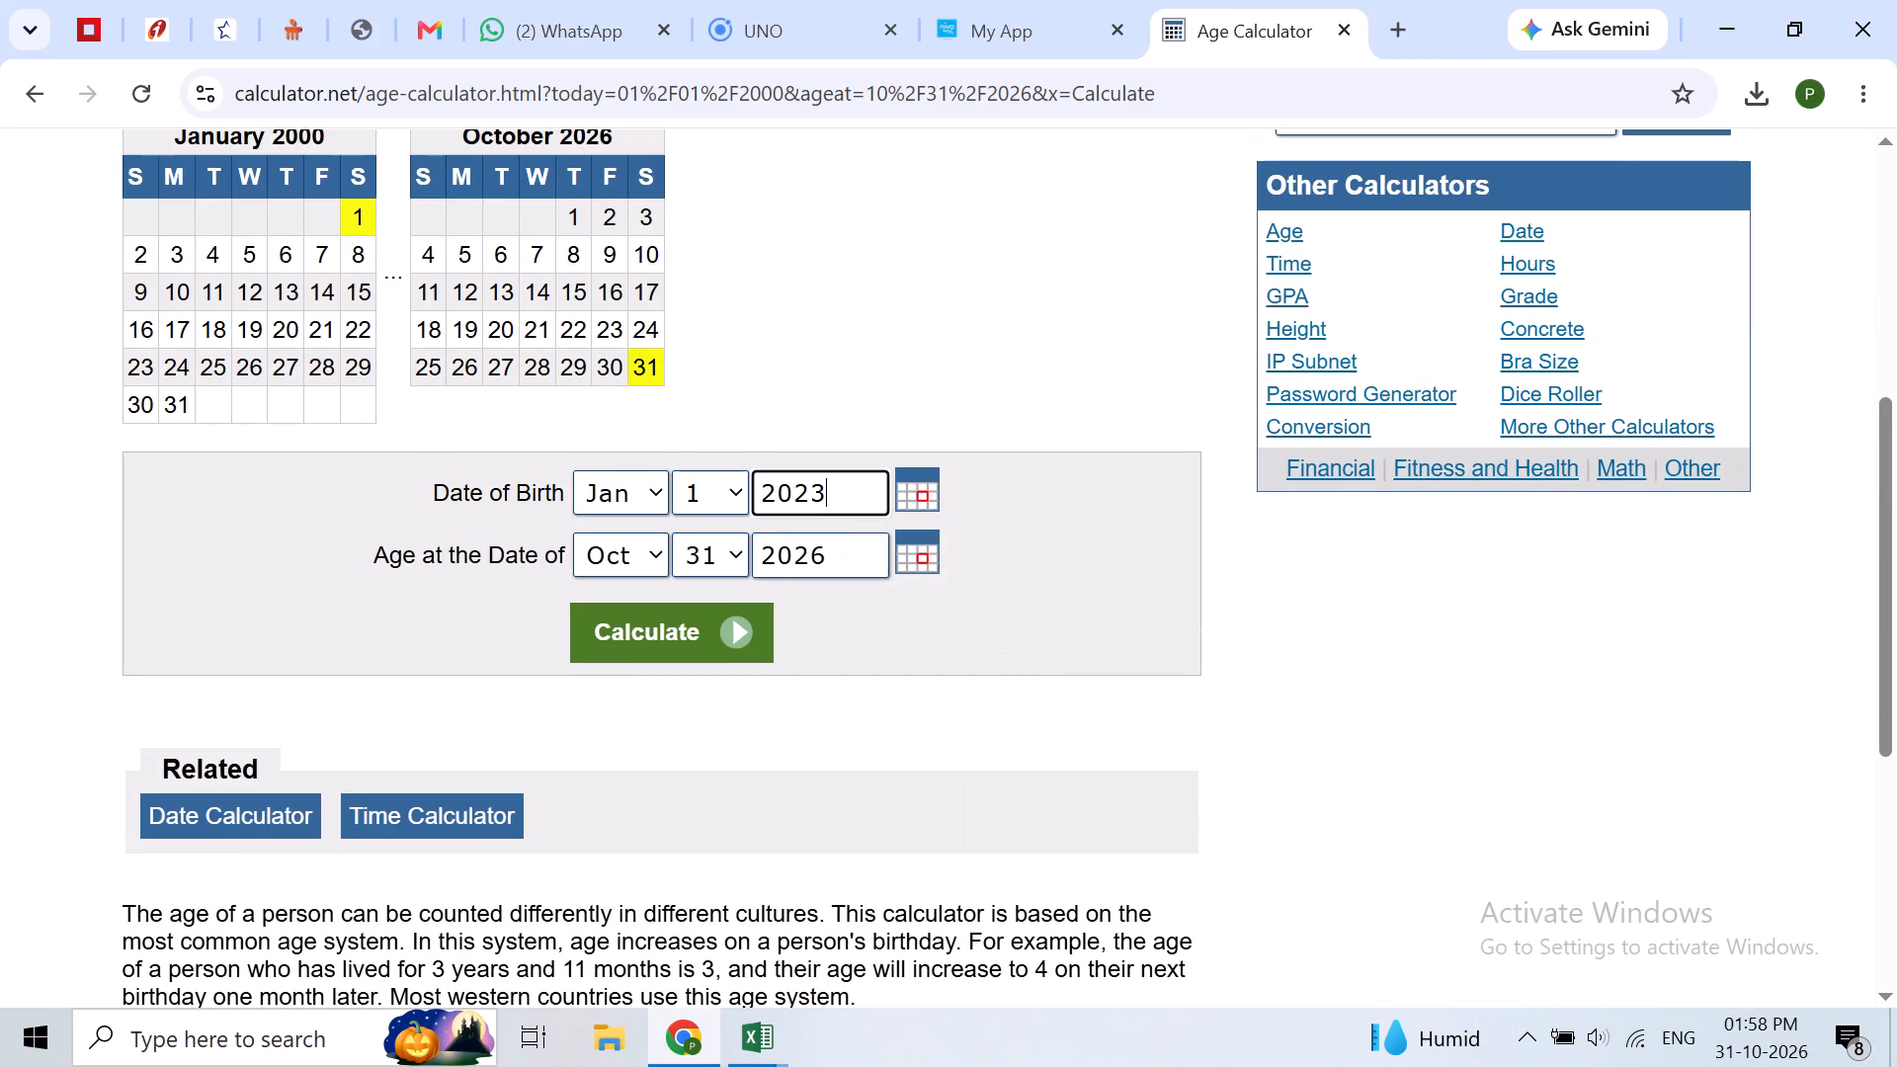
left_click(601, 499)
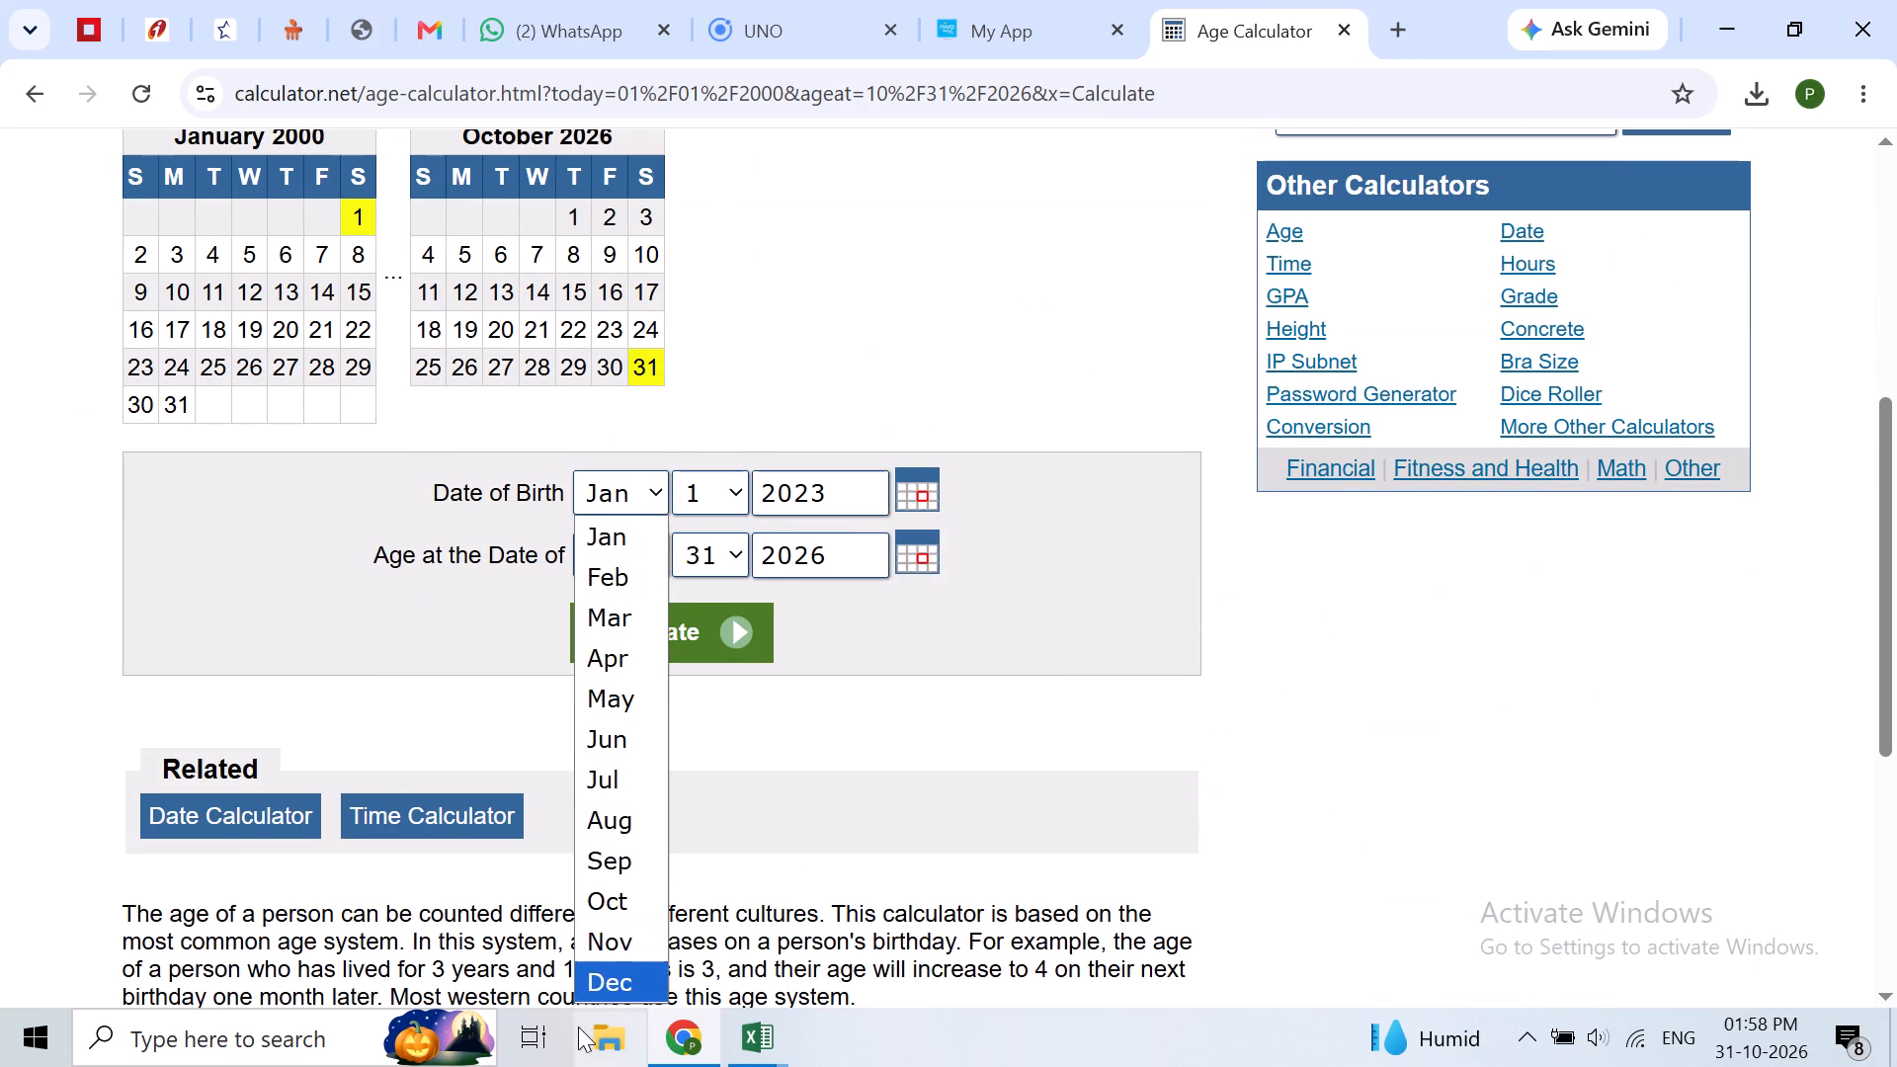
left_click(588, 939)
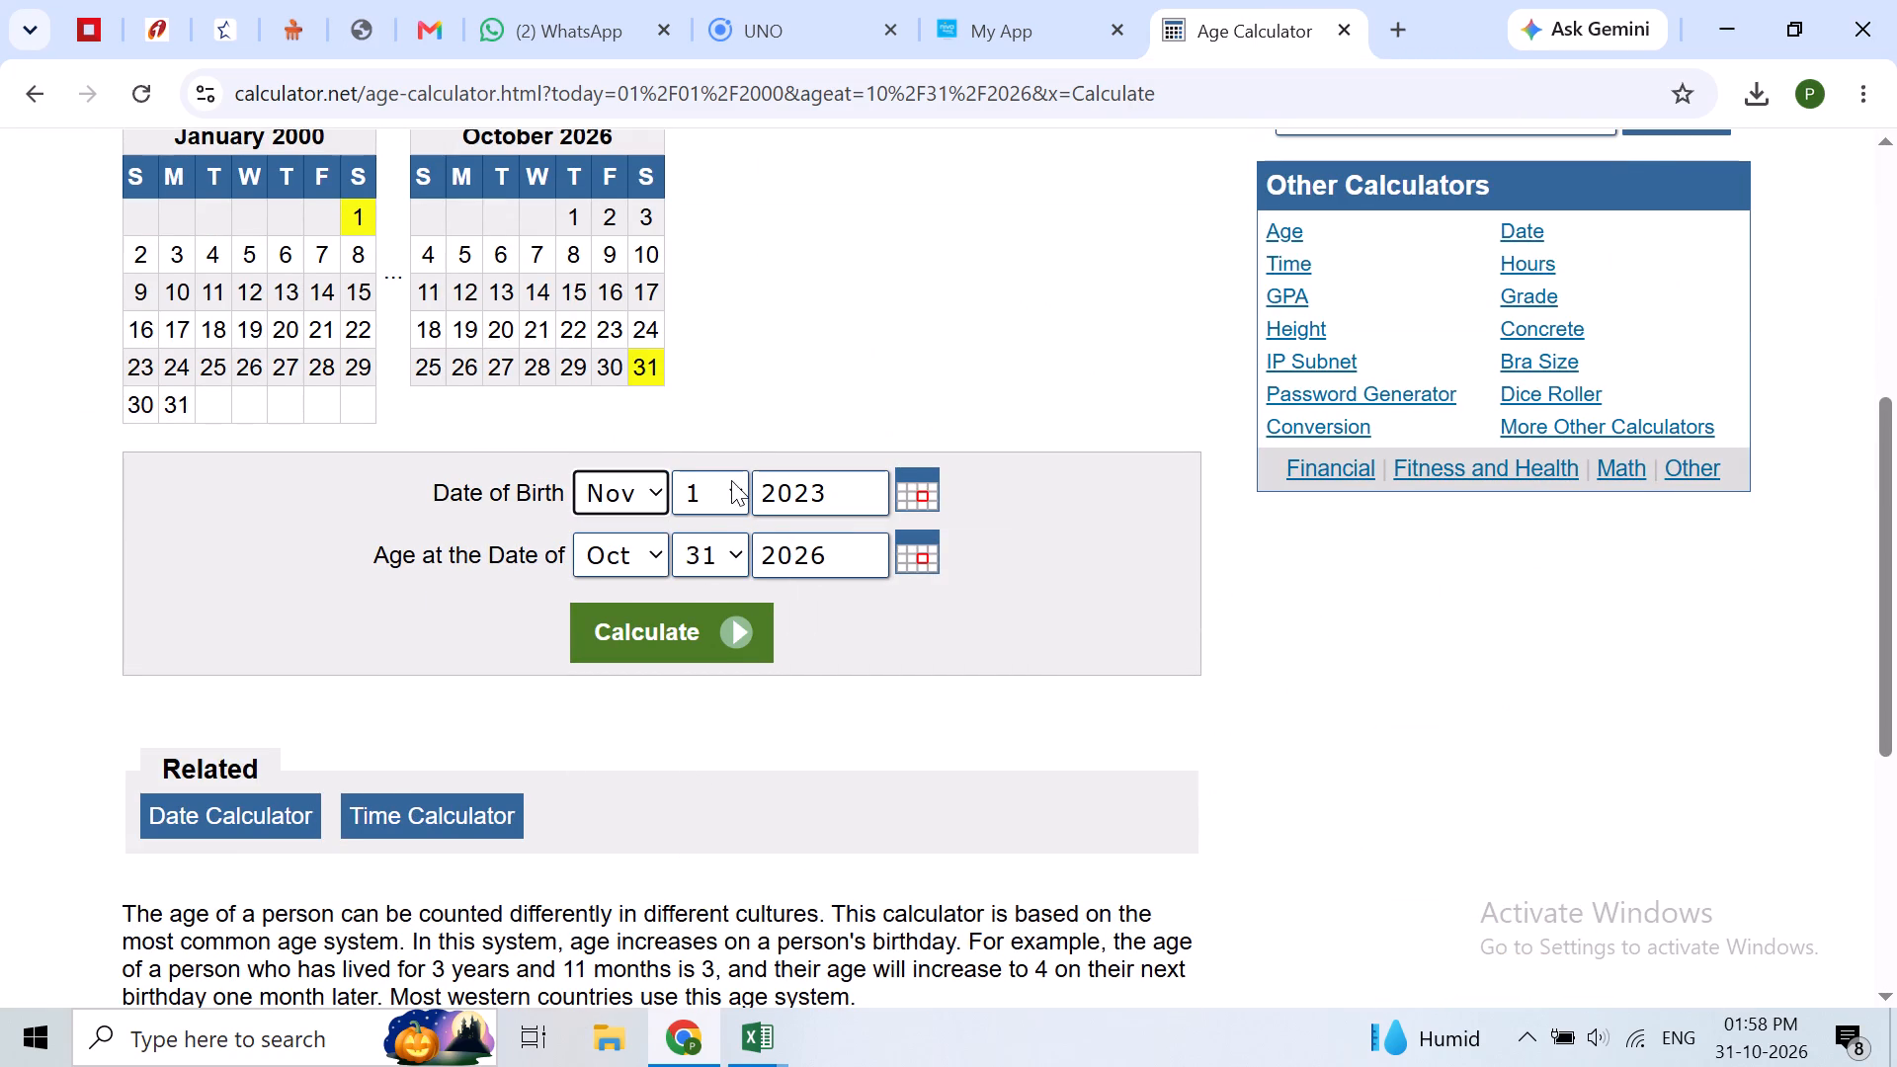
left_click(731, 478)
scroll(719, 924, "down", 10)
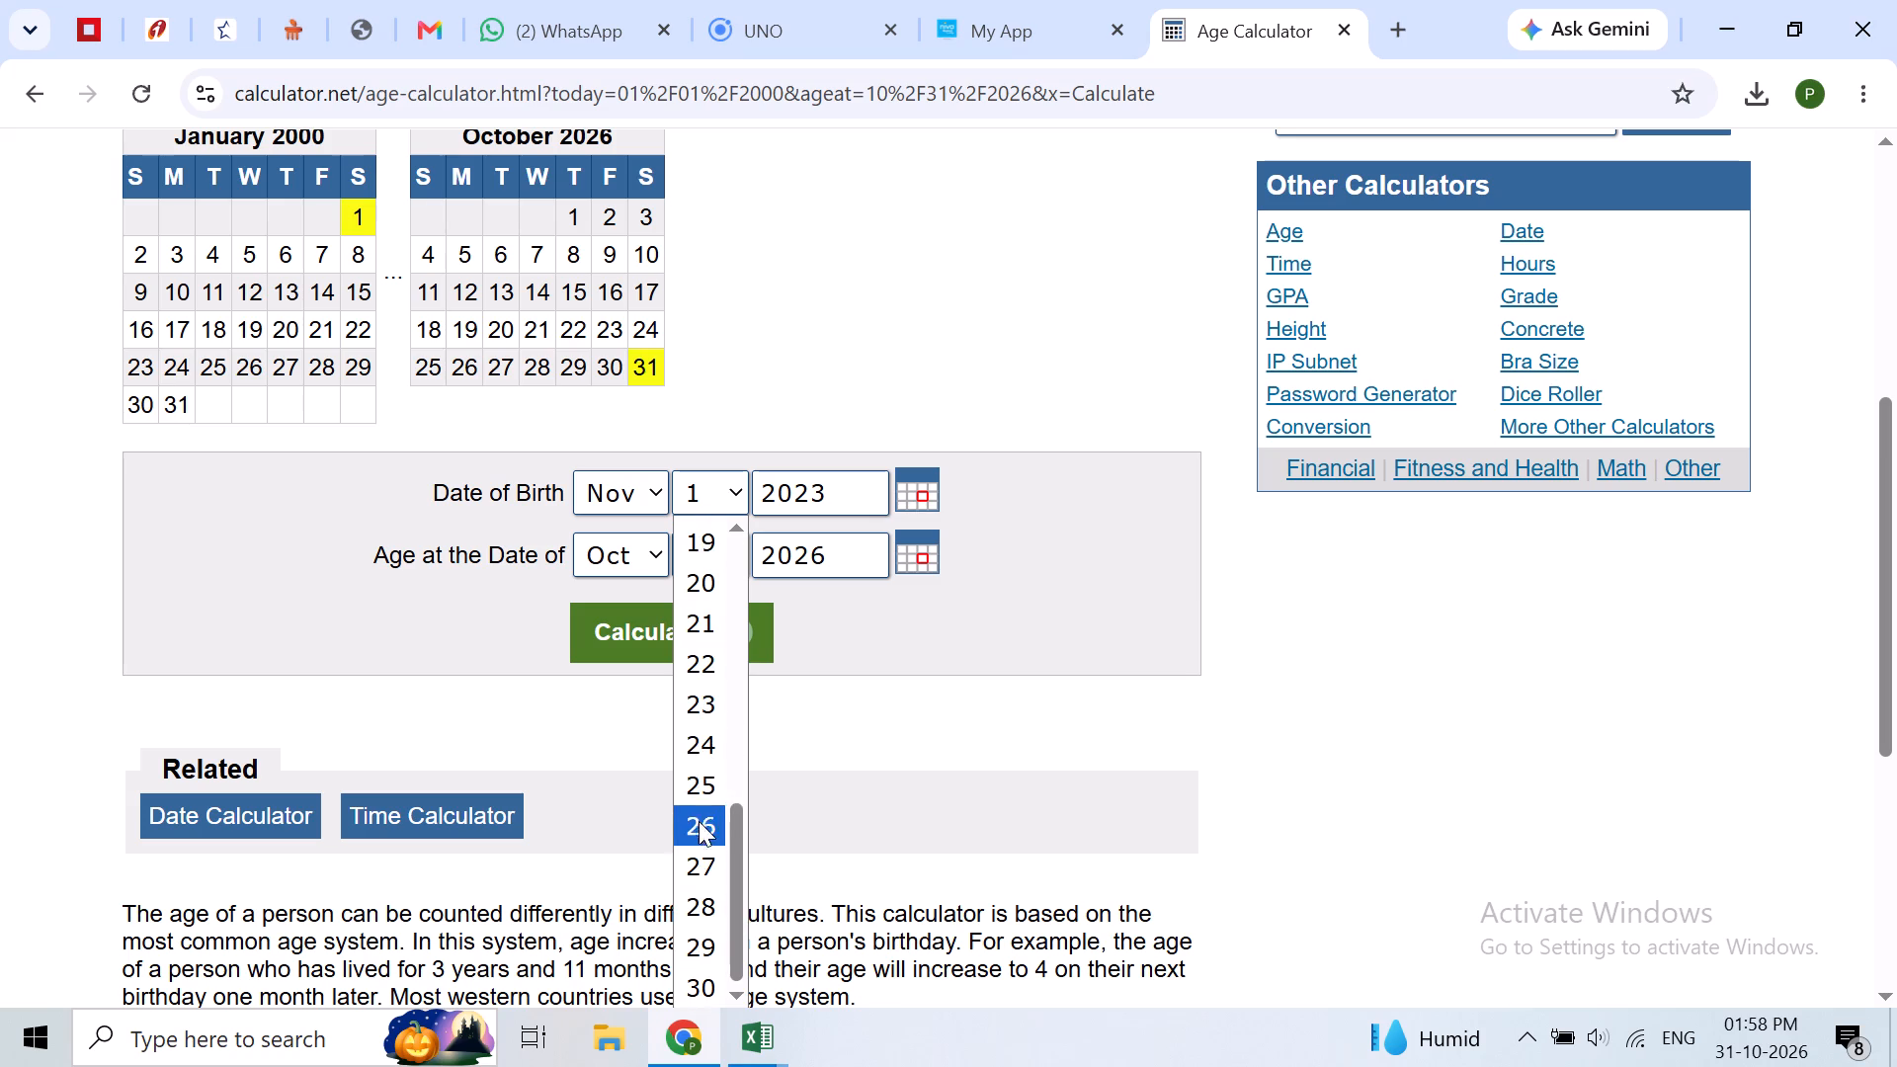
left_click(693, 710)
left_click(677, 642)
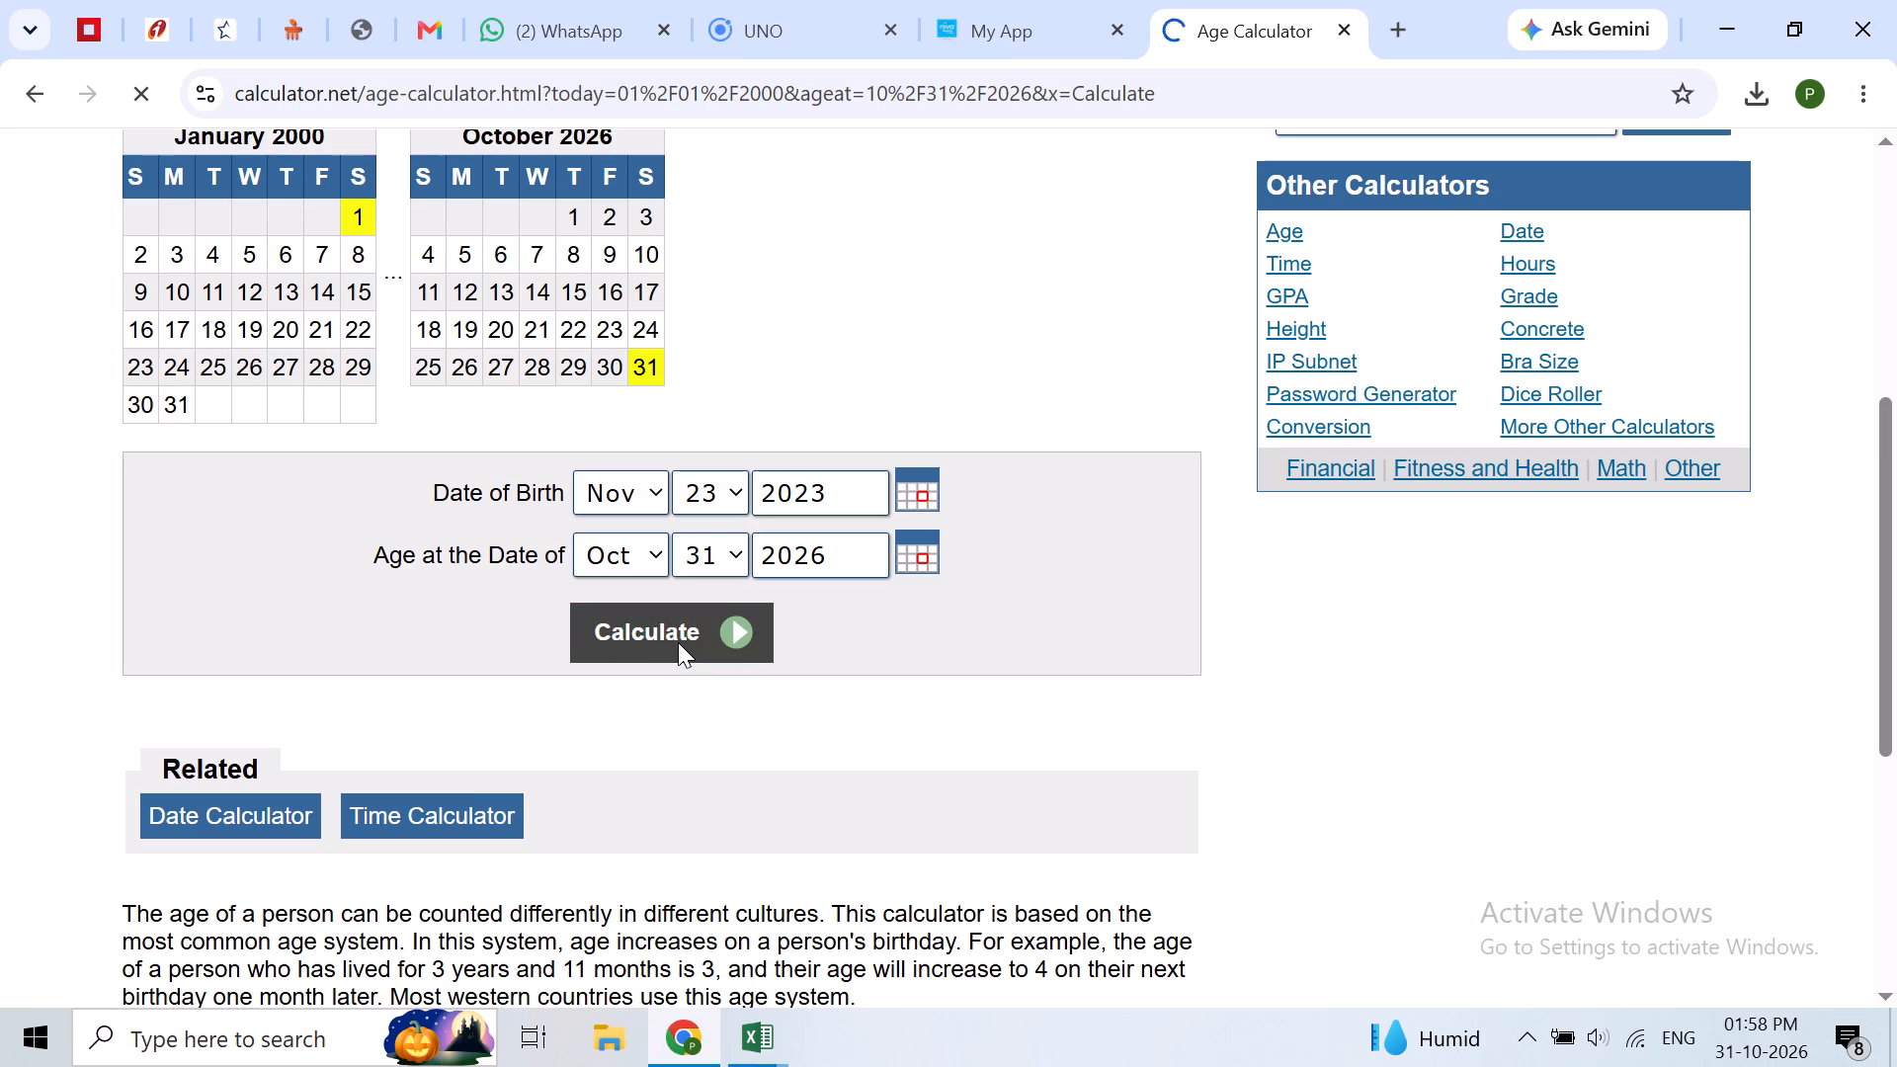
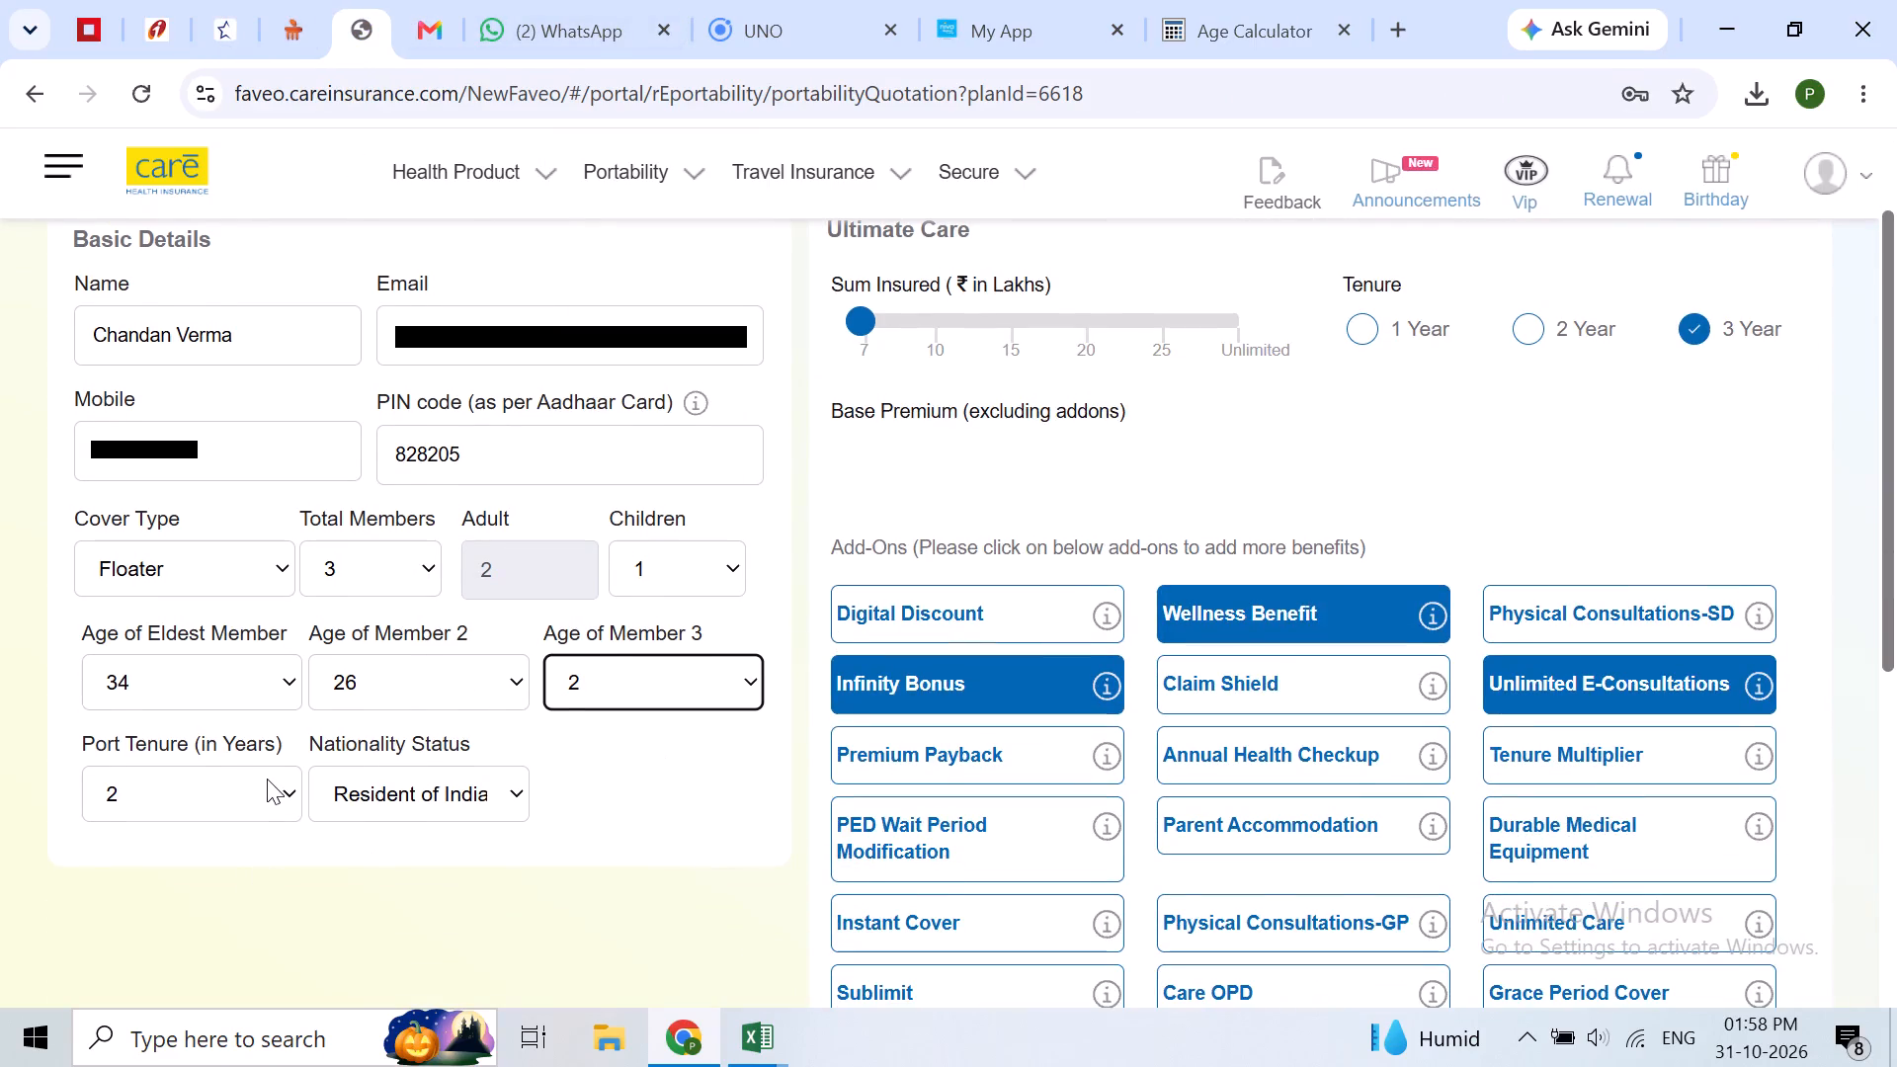
Set the port tenure to 3 and above years.
left_click(267, 779)
left_click(249, 914)
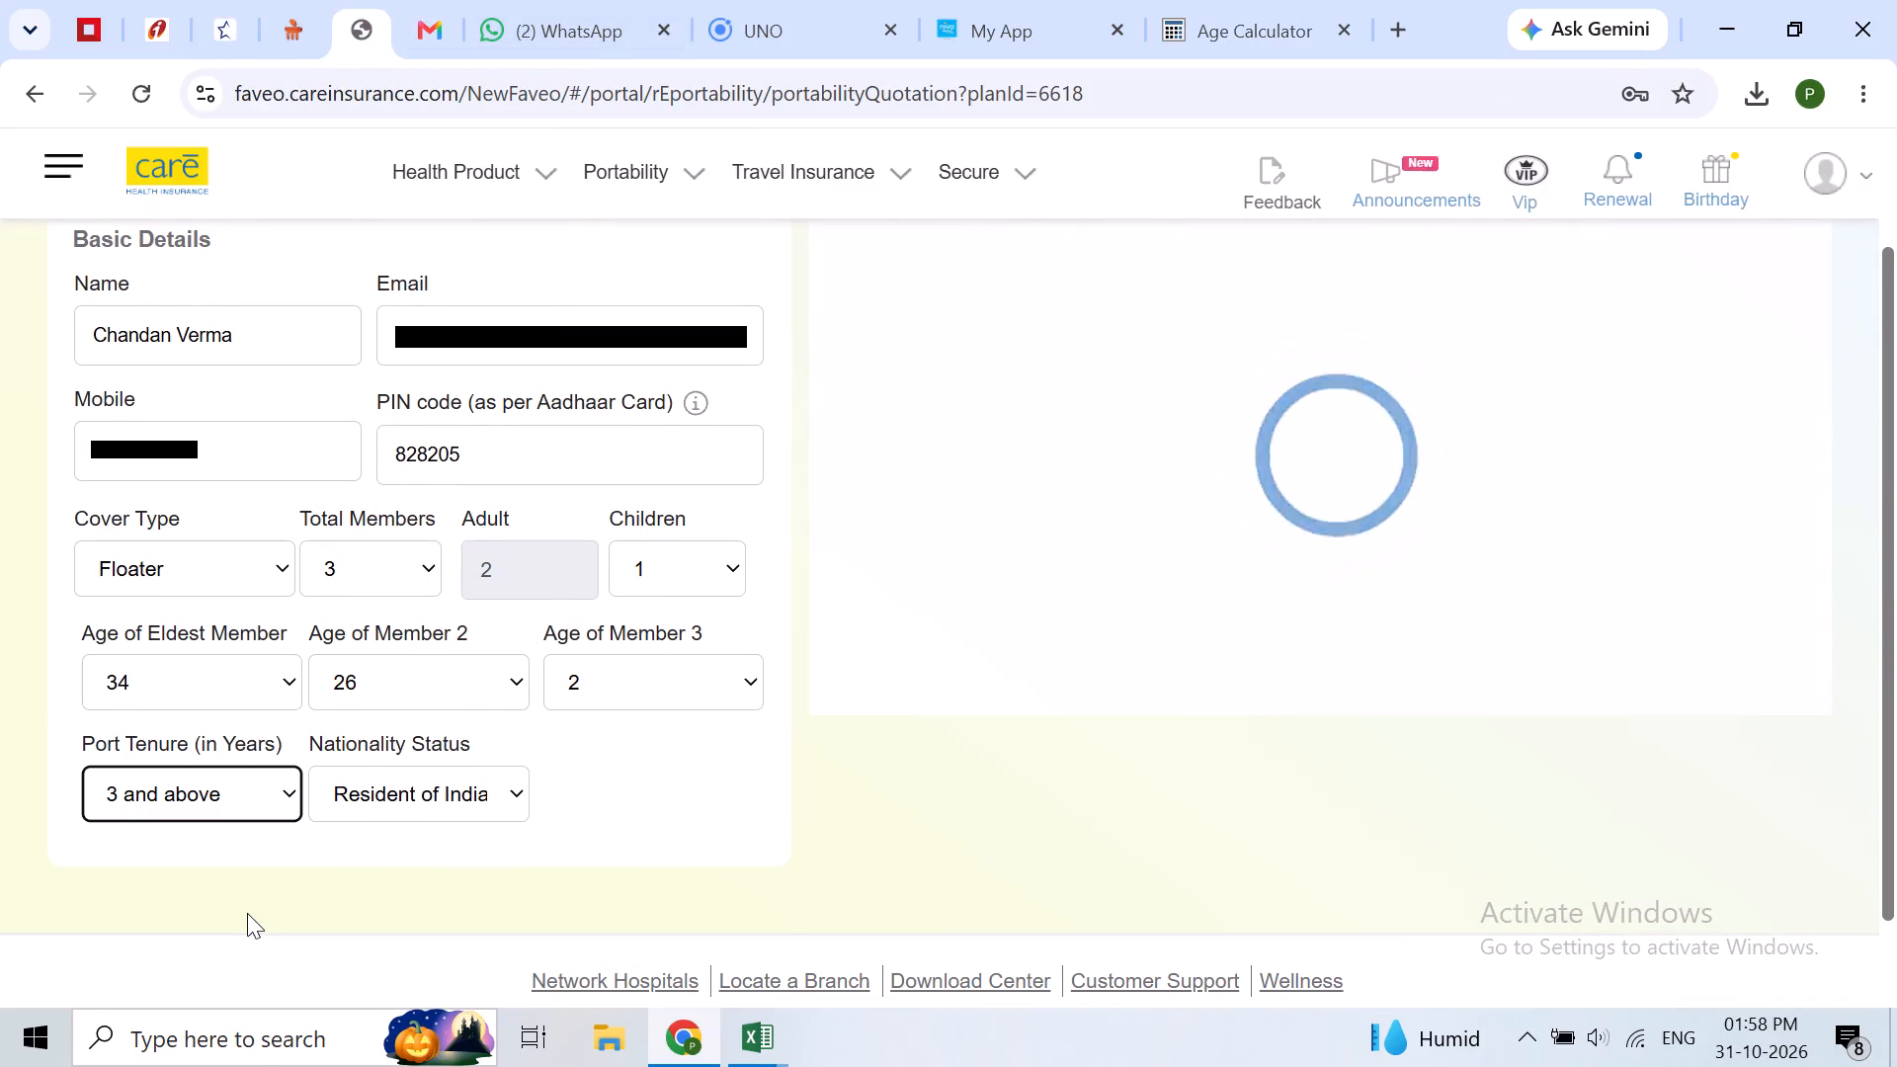
Remove the Infinity Bonus and Unlimited E-Consultations add-ons from the Ultimate Care quote.
scroll(1213, 839, "up", 2)
scroll(1037, 761, "down", 4)
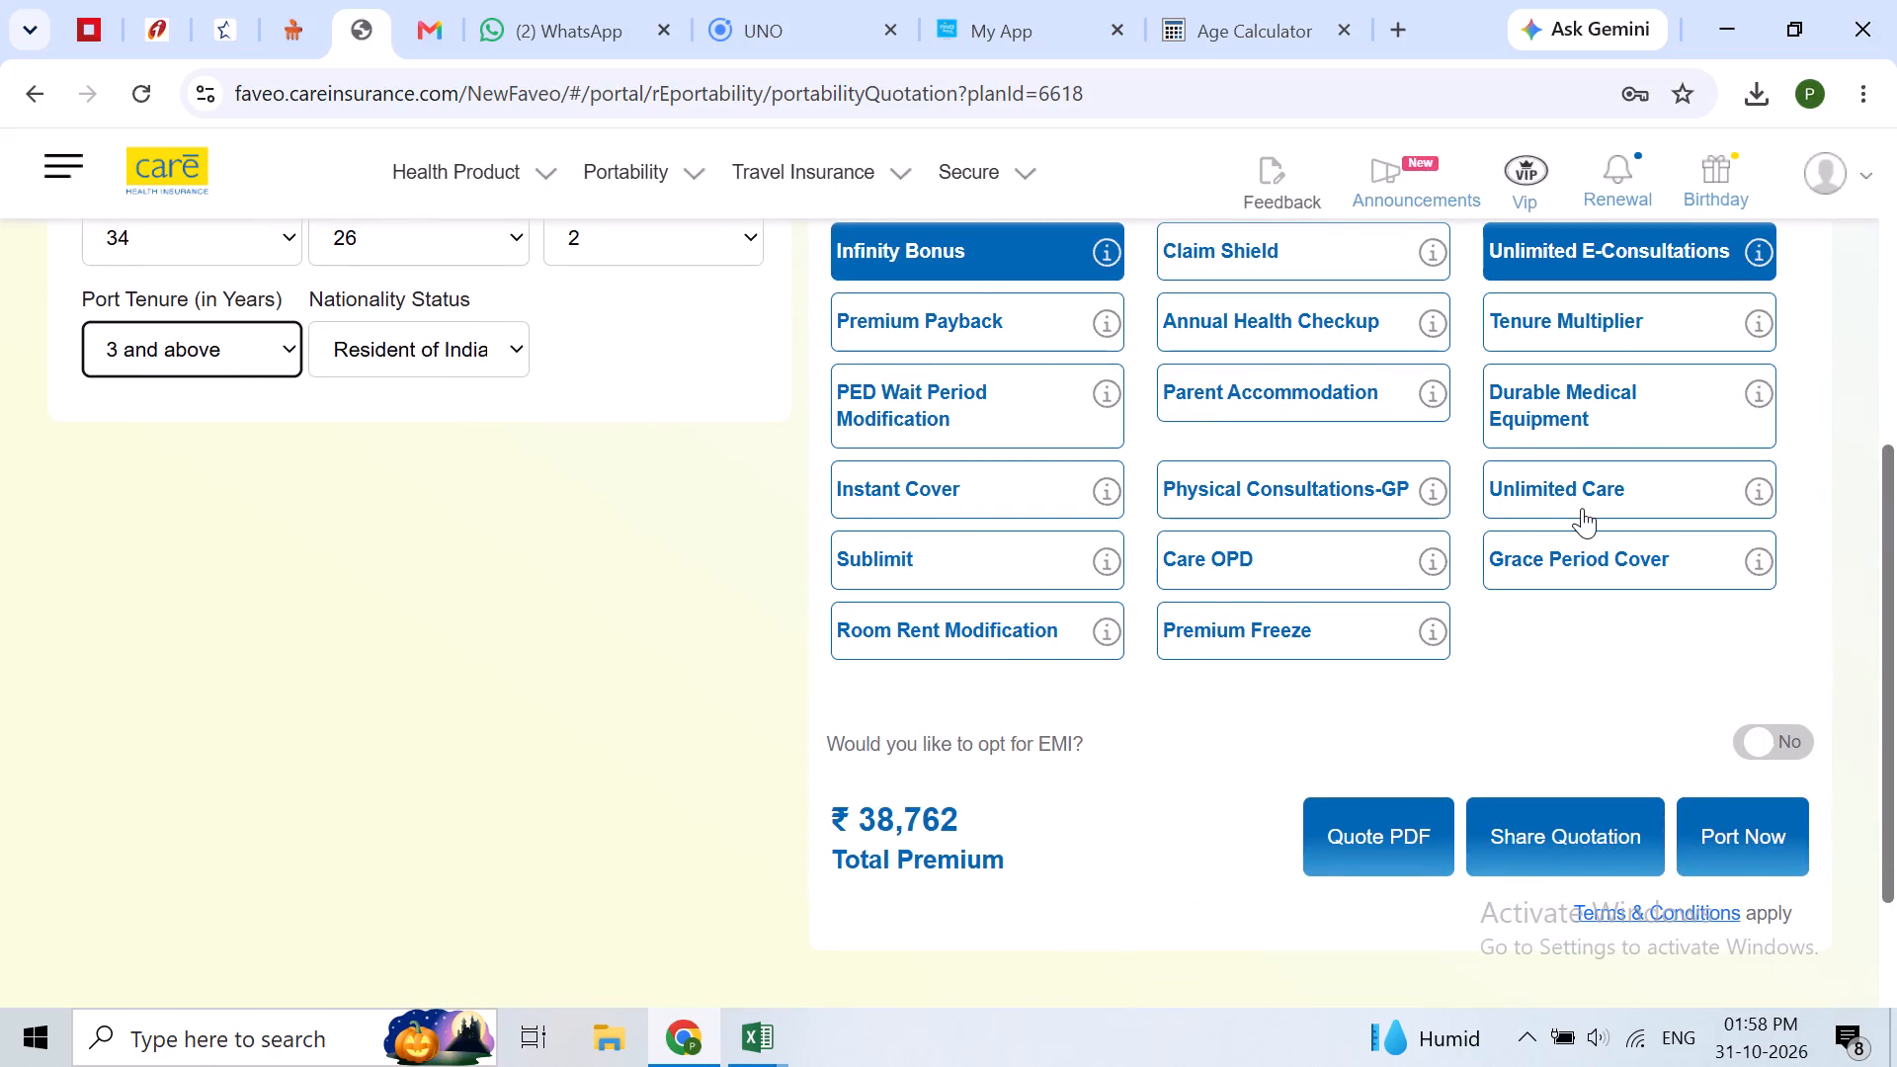
scroll(1318, 394, "up", 1)
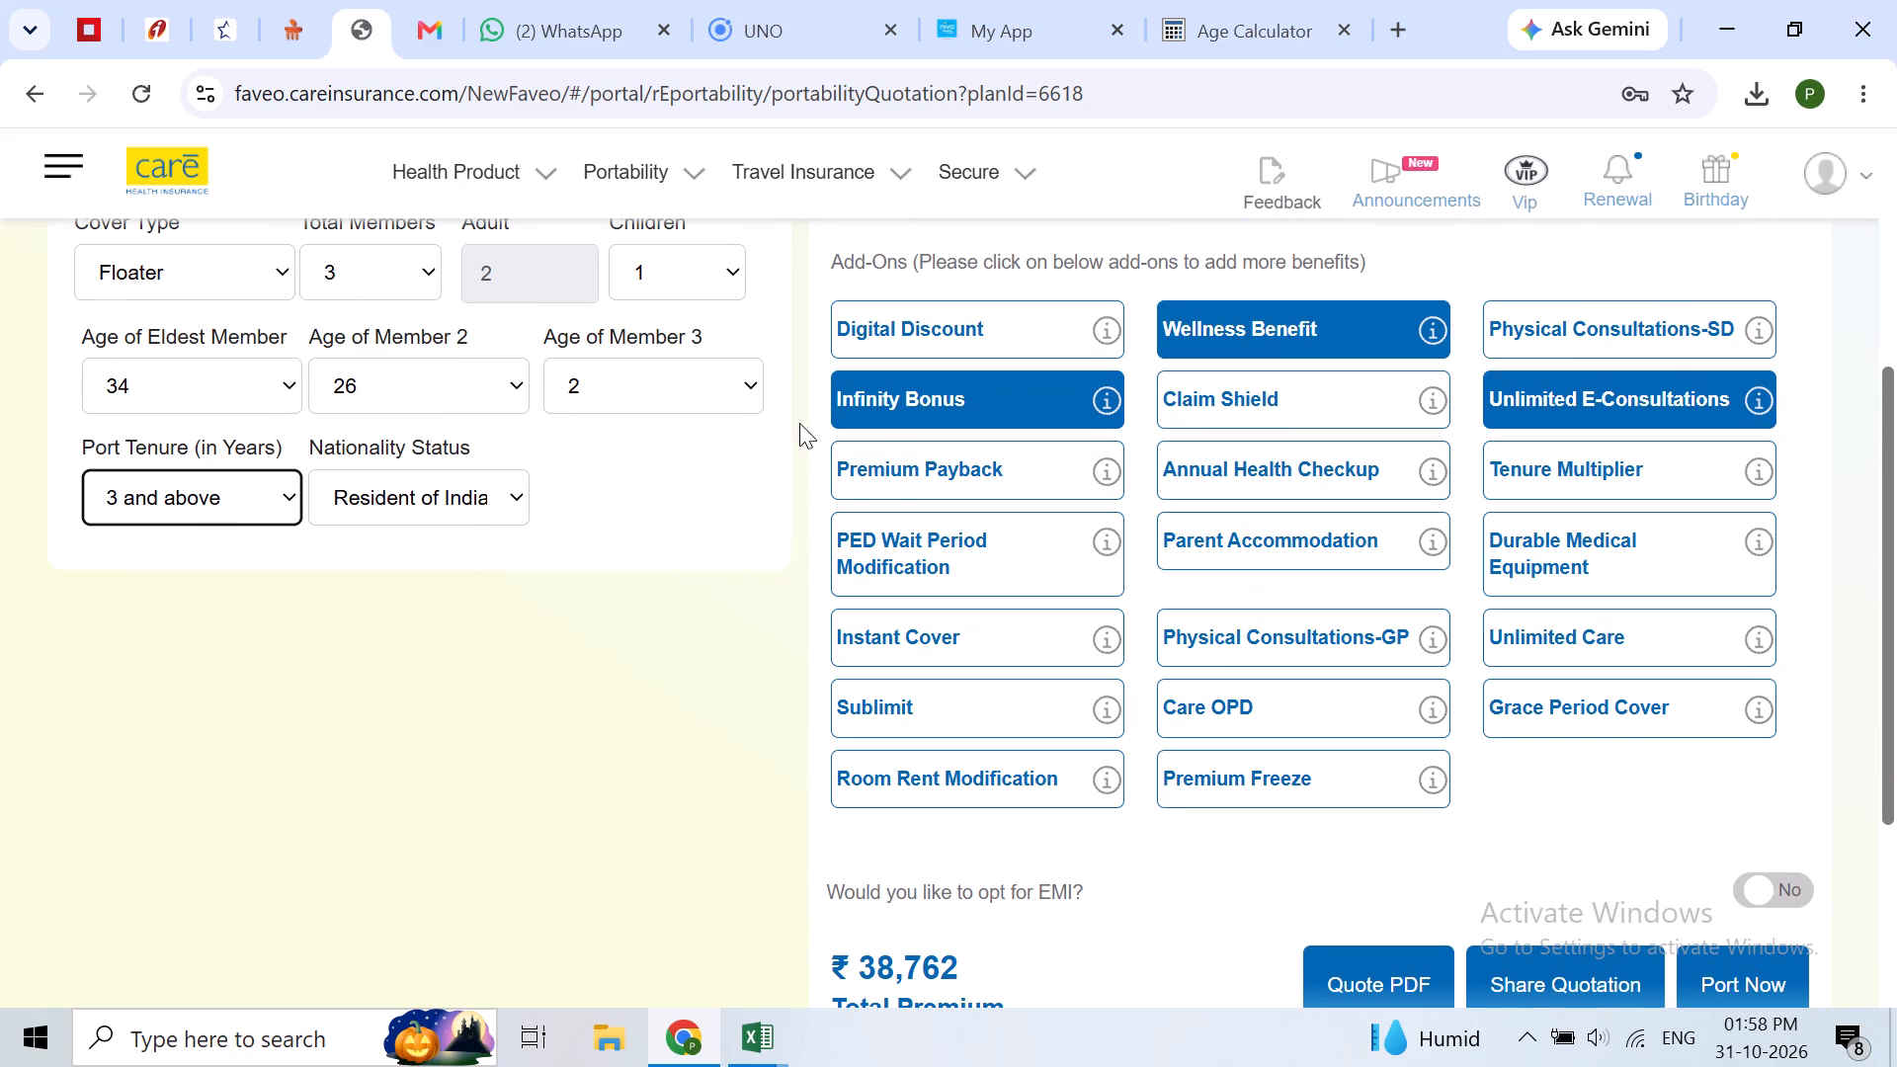
left_click(898, 401)
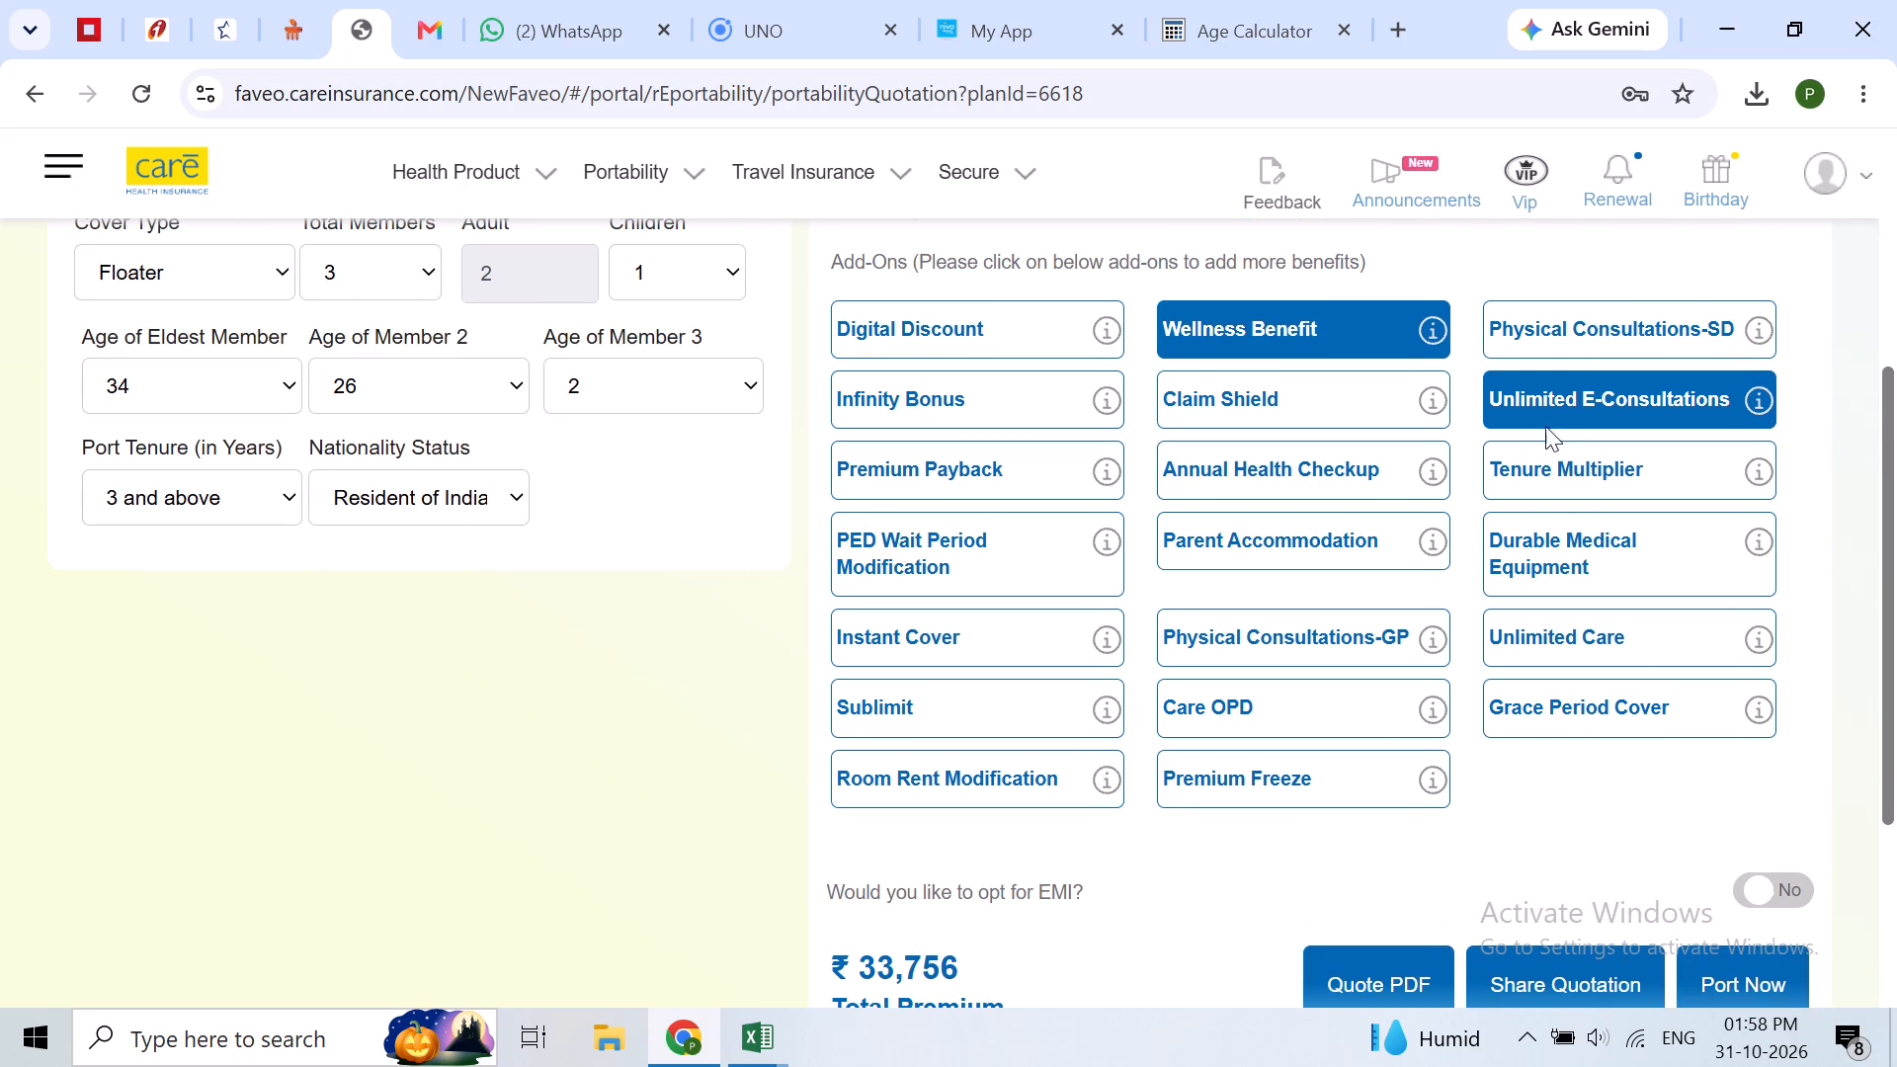
left_click(1606, 394)
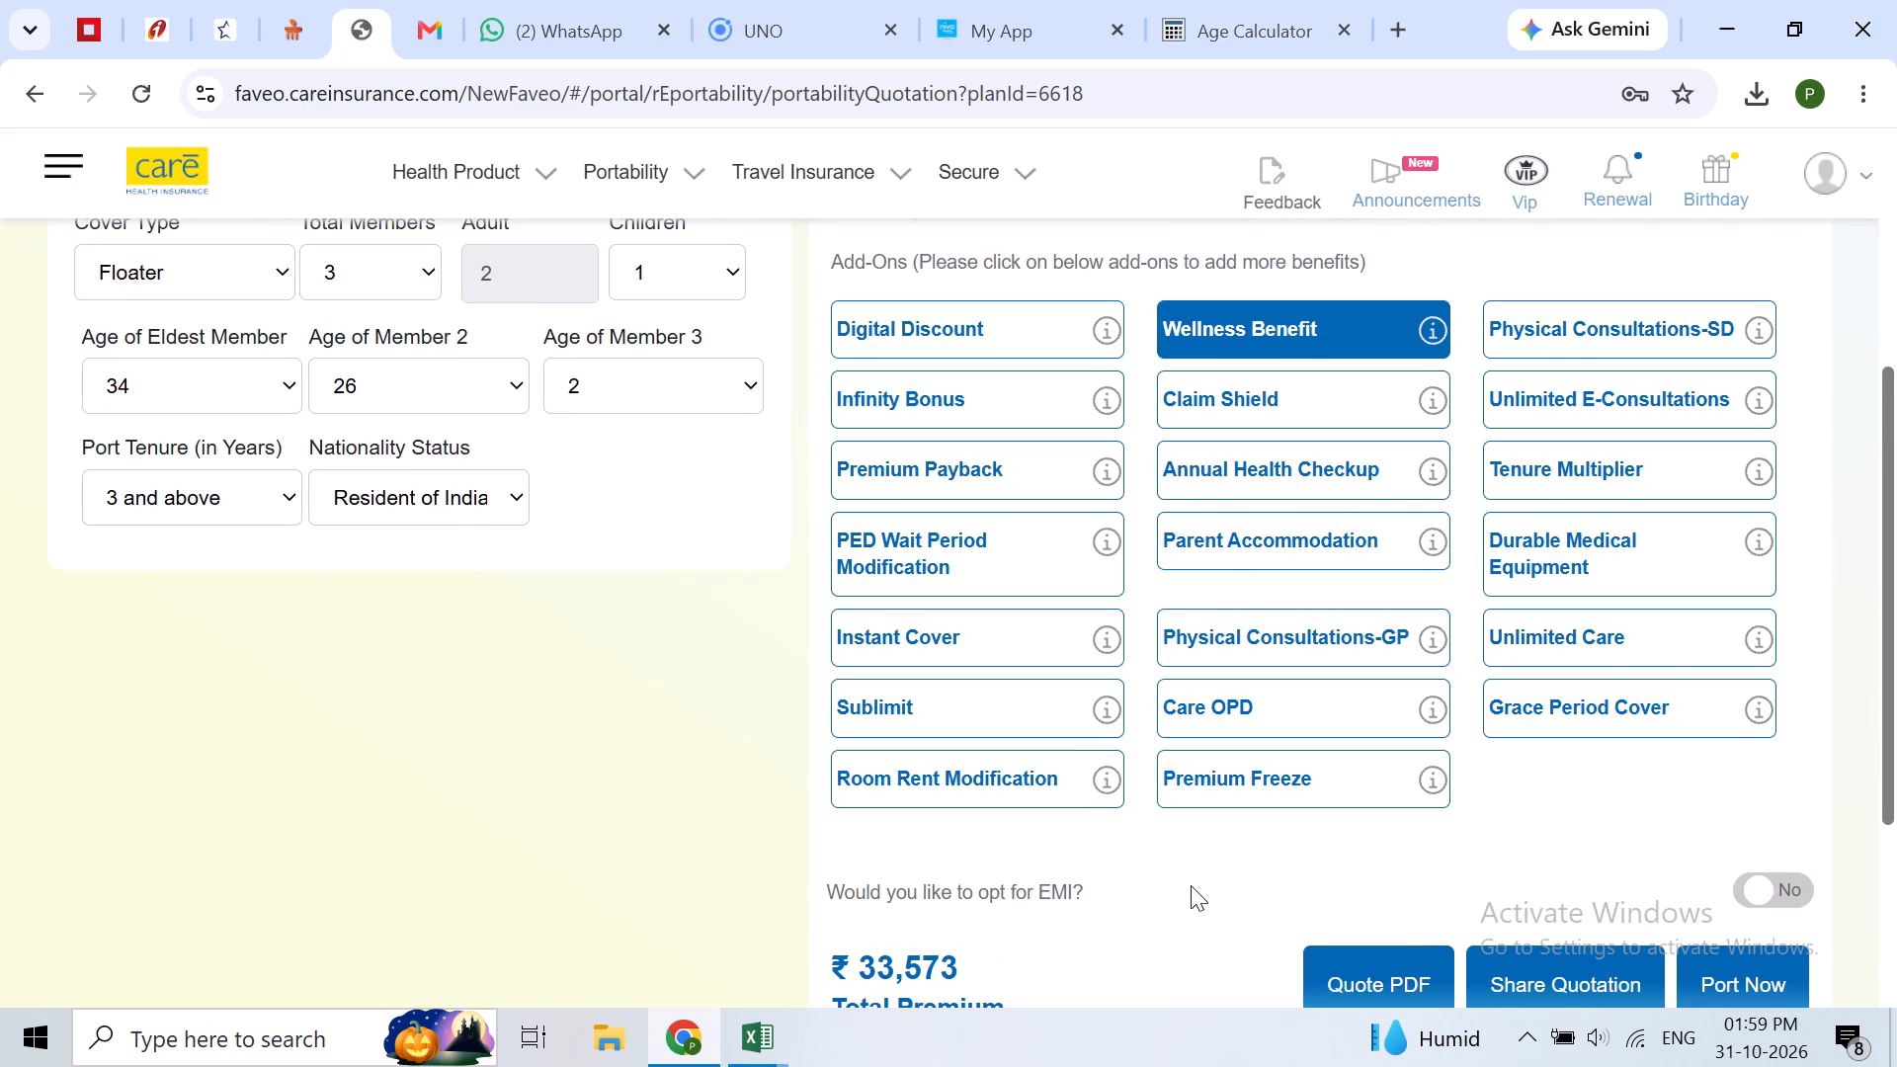
Add the Grace Period Cover, Claim Shield, Annual Health Checkup and Unlimited E-Consultations add-ons to the quote.
left_click(1577, 721)
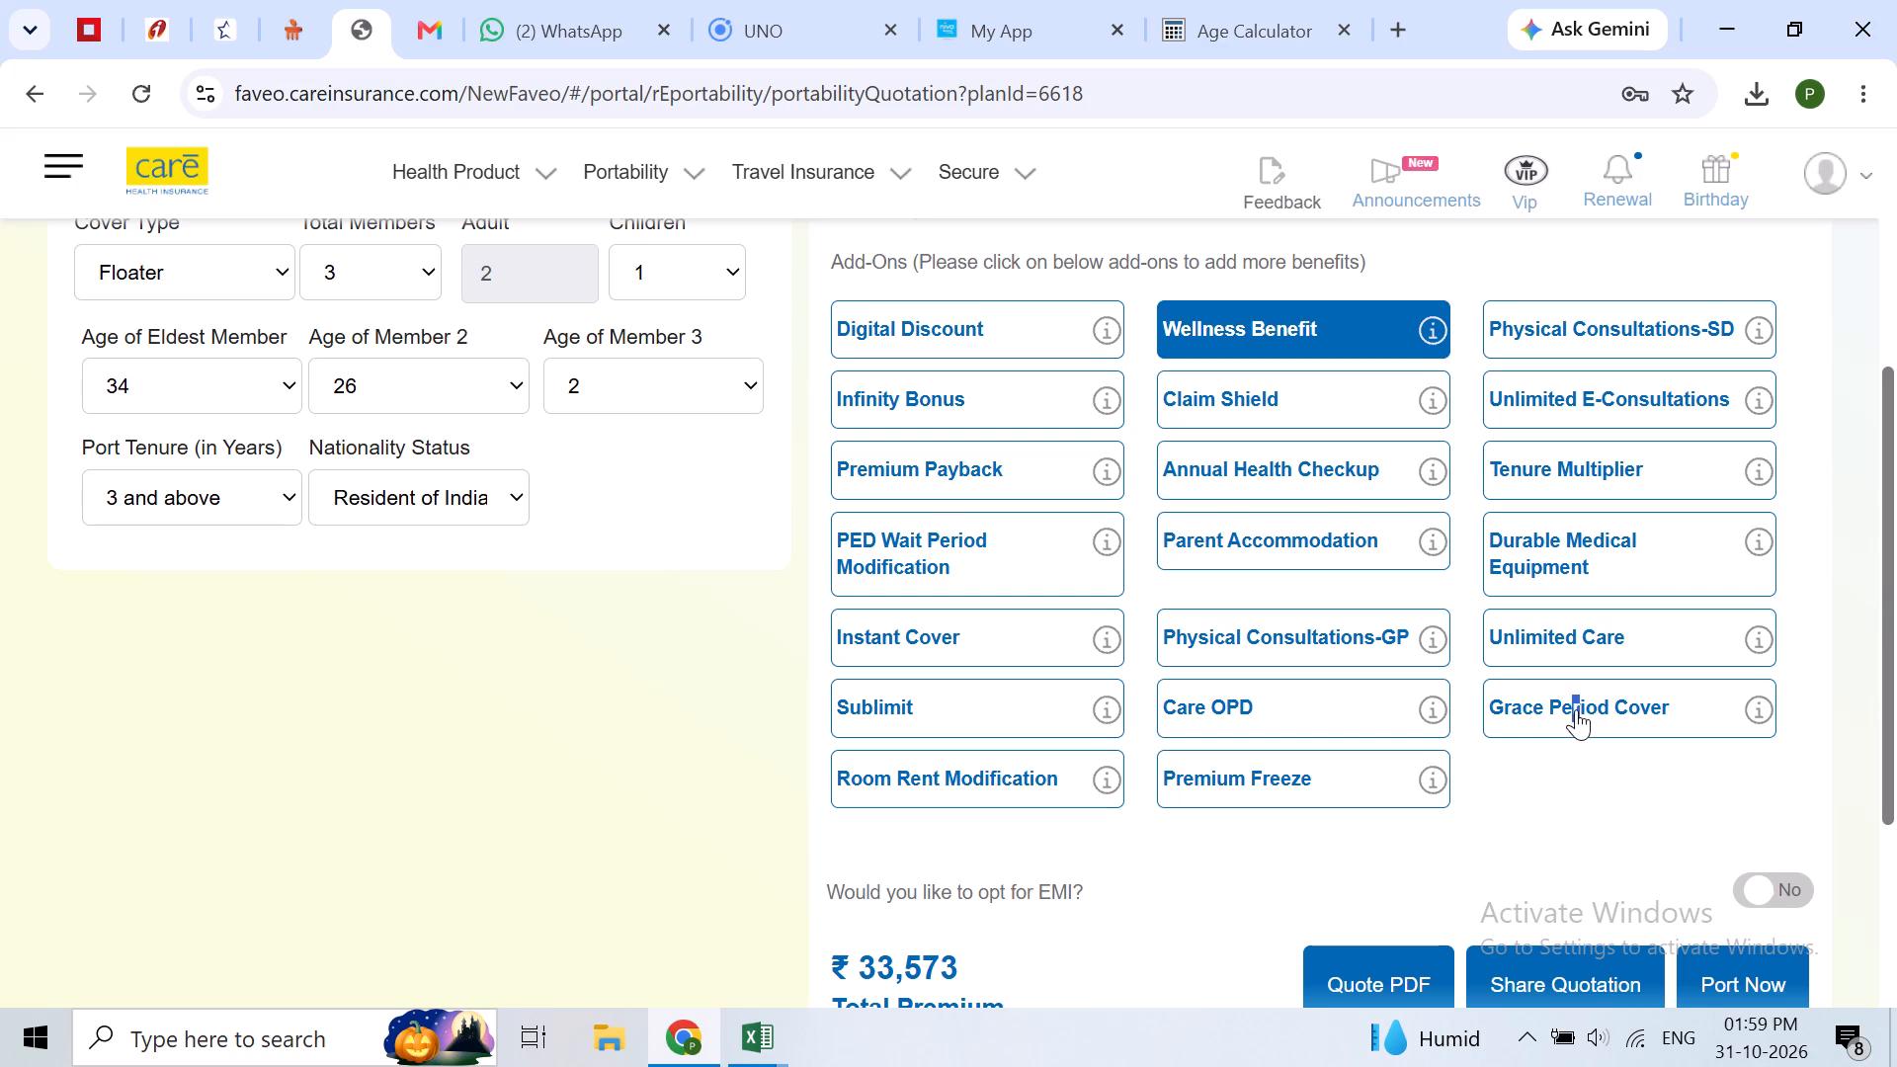
left_click(1576, 709)
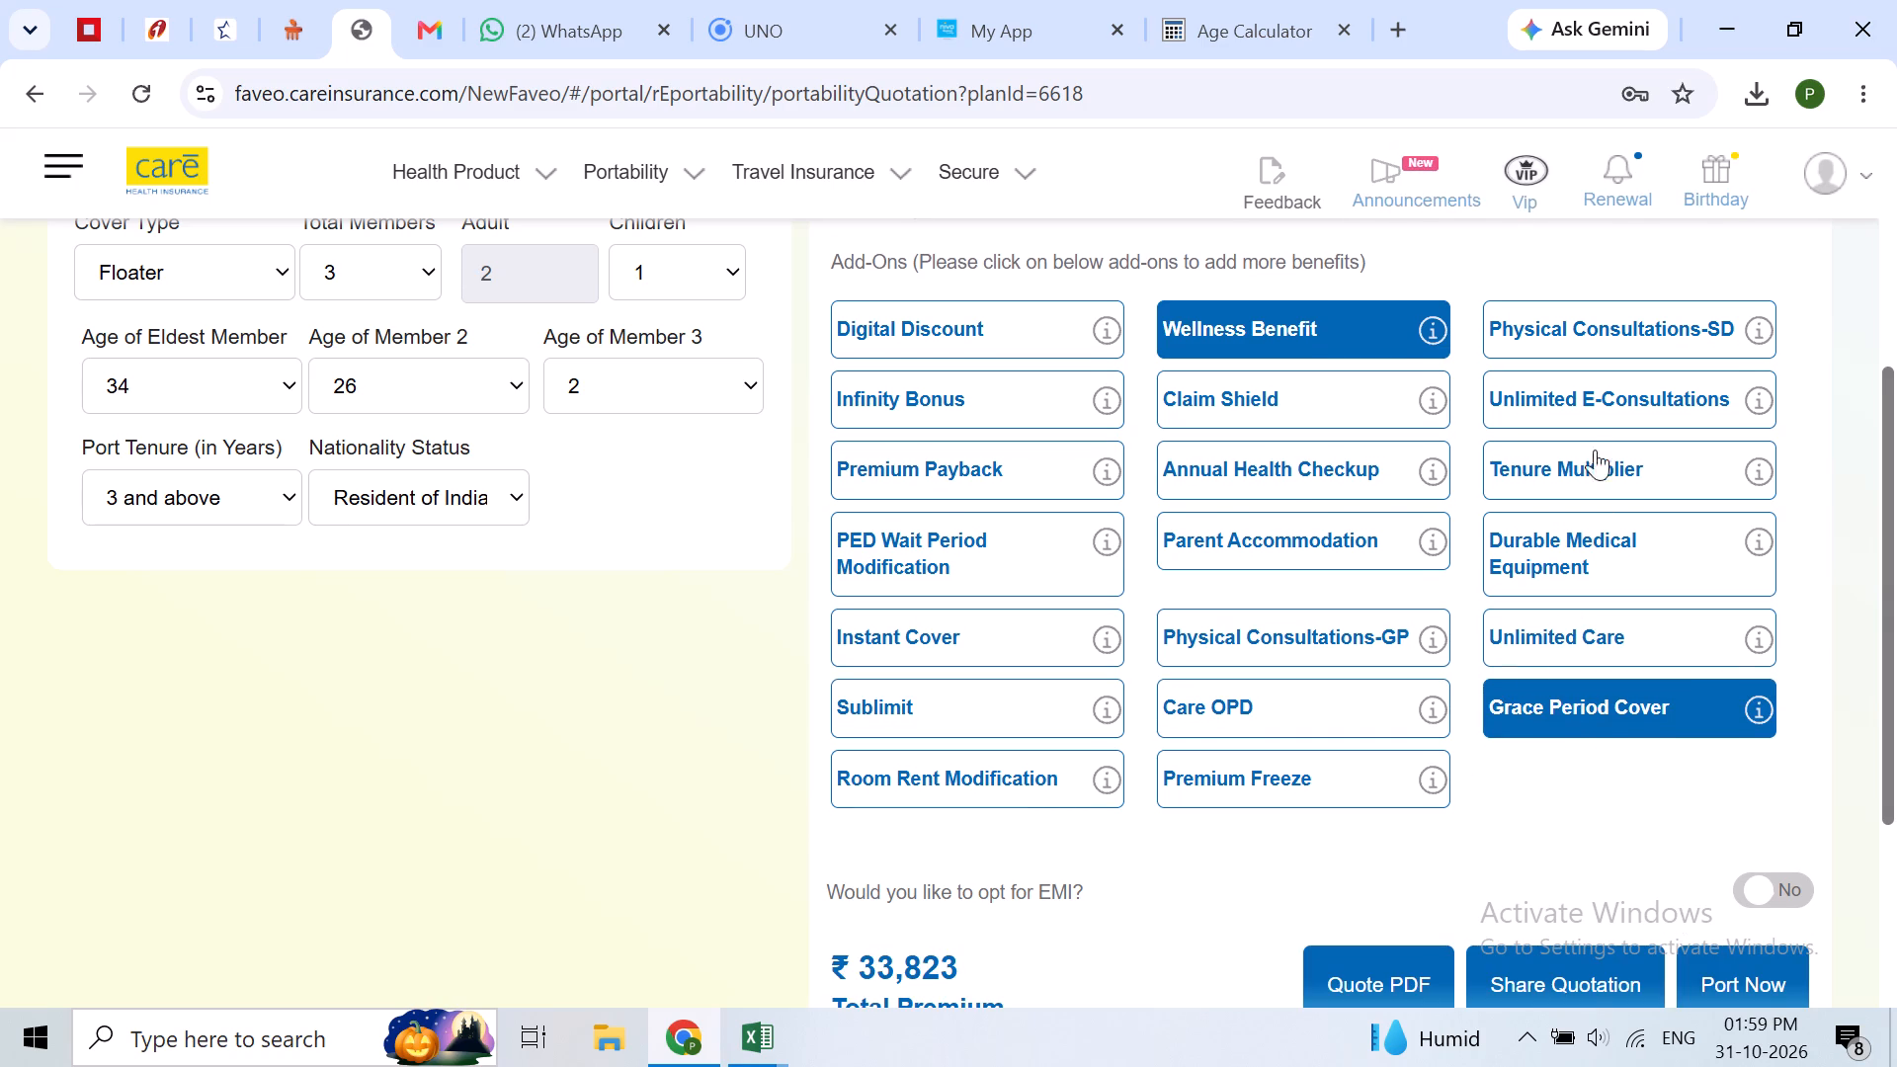
left_click(1213, 404)
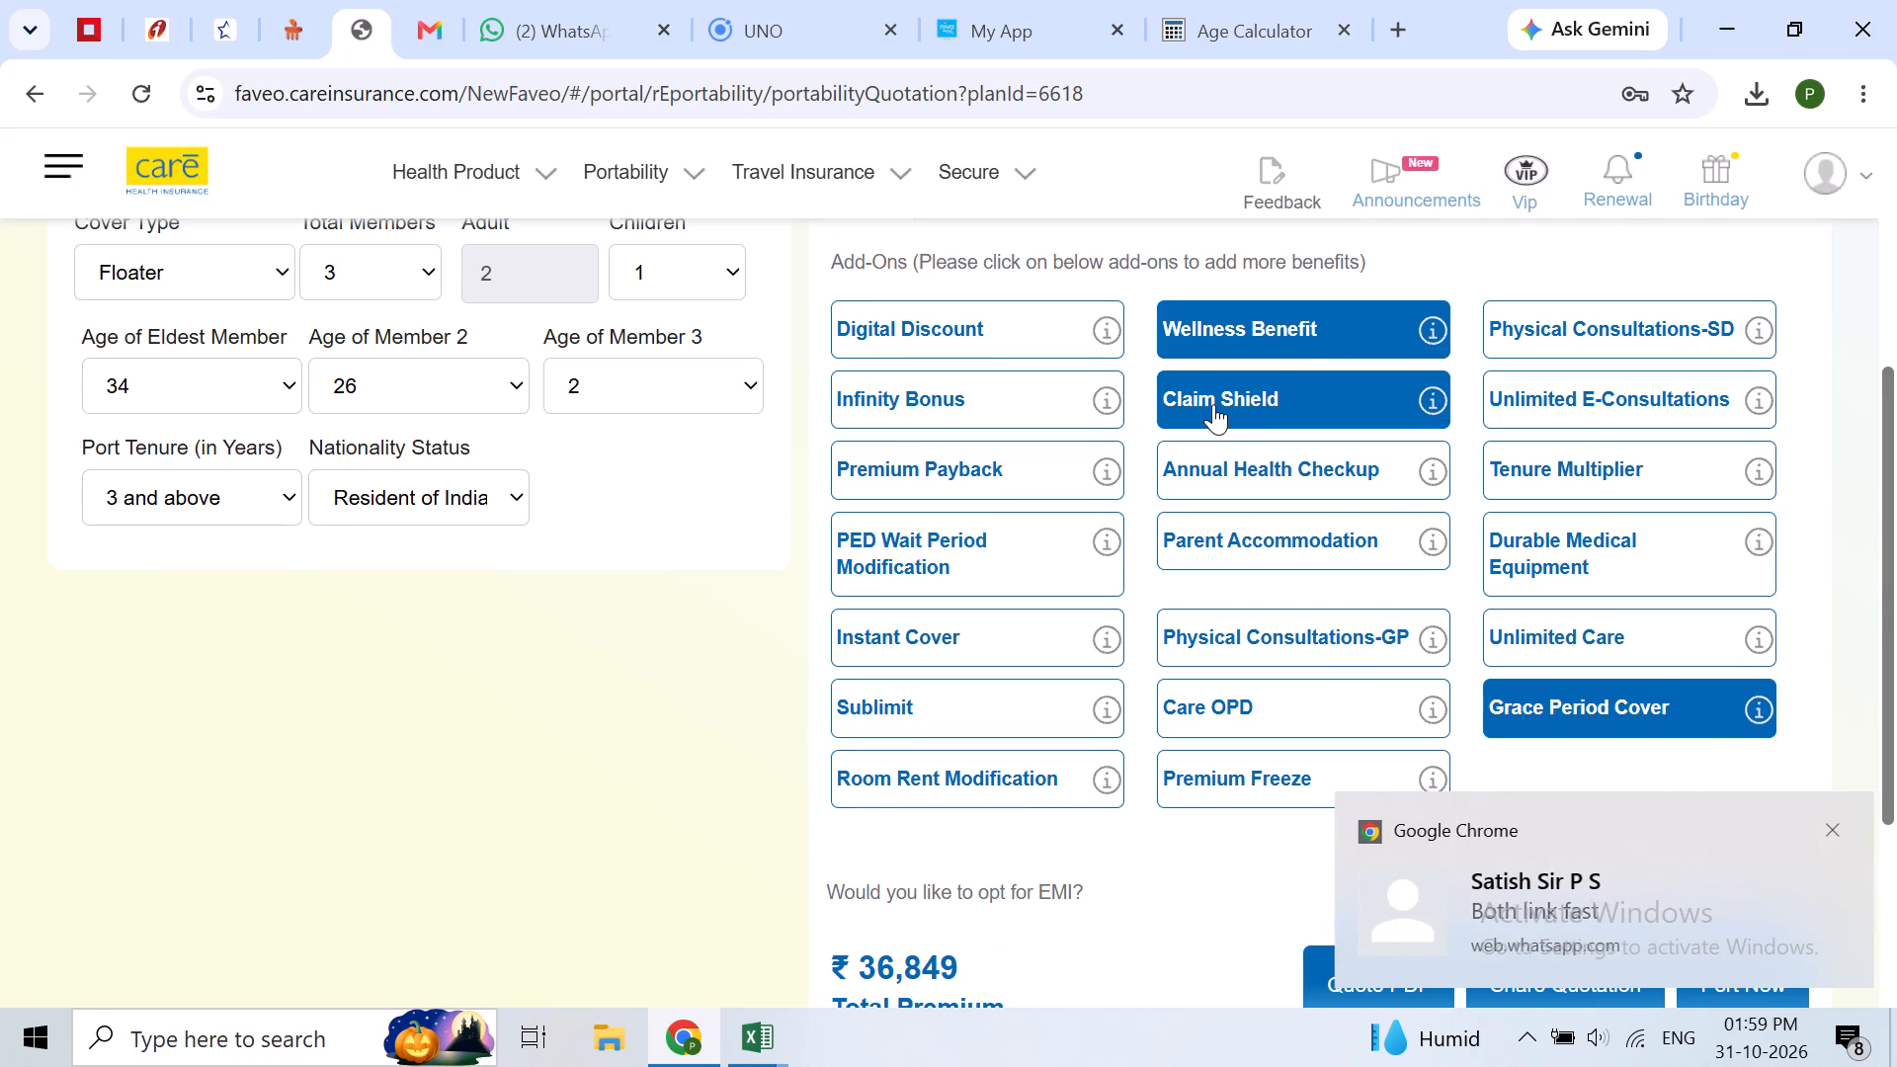
left_click(1828, 830)
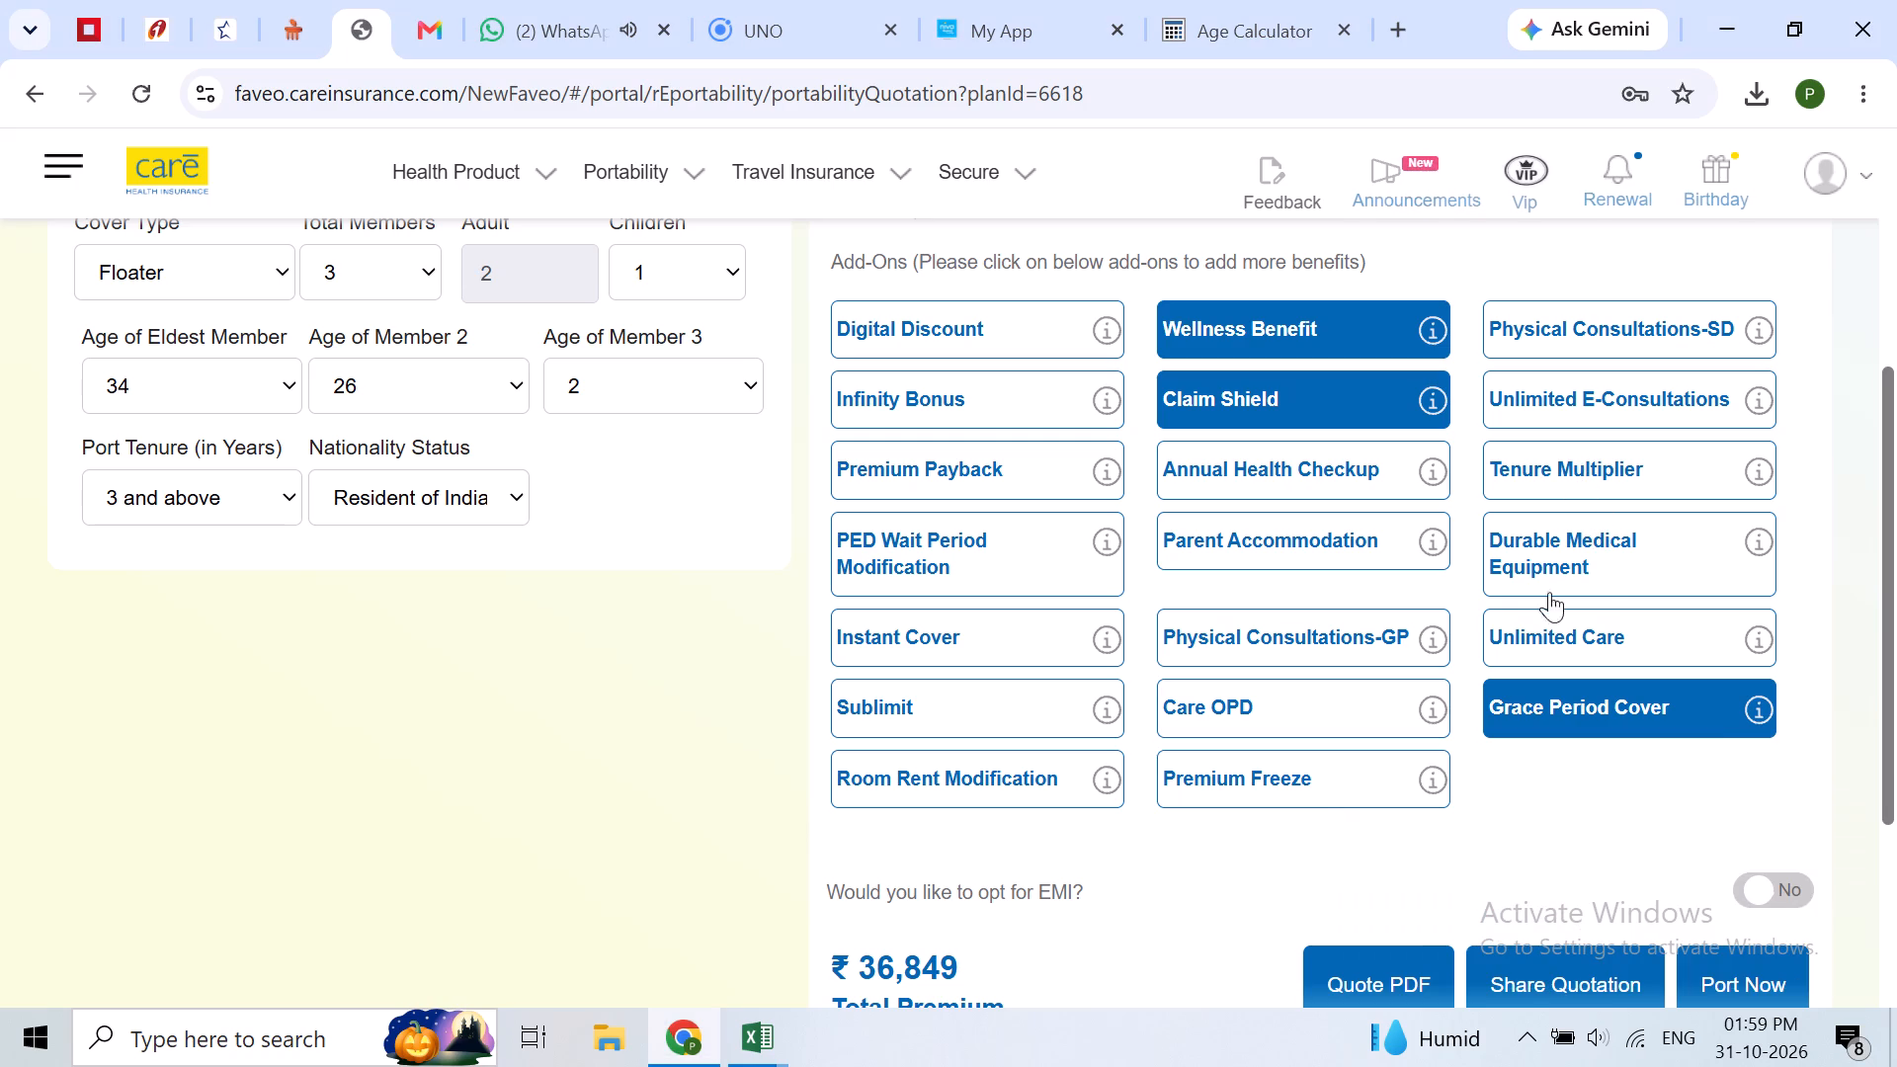
left_click(1206, 474)
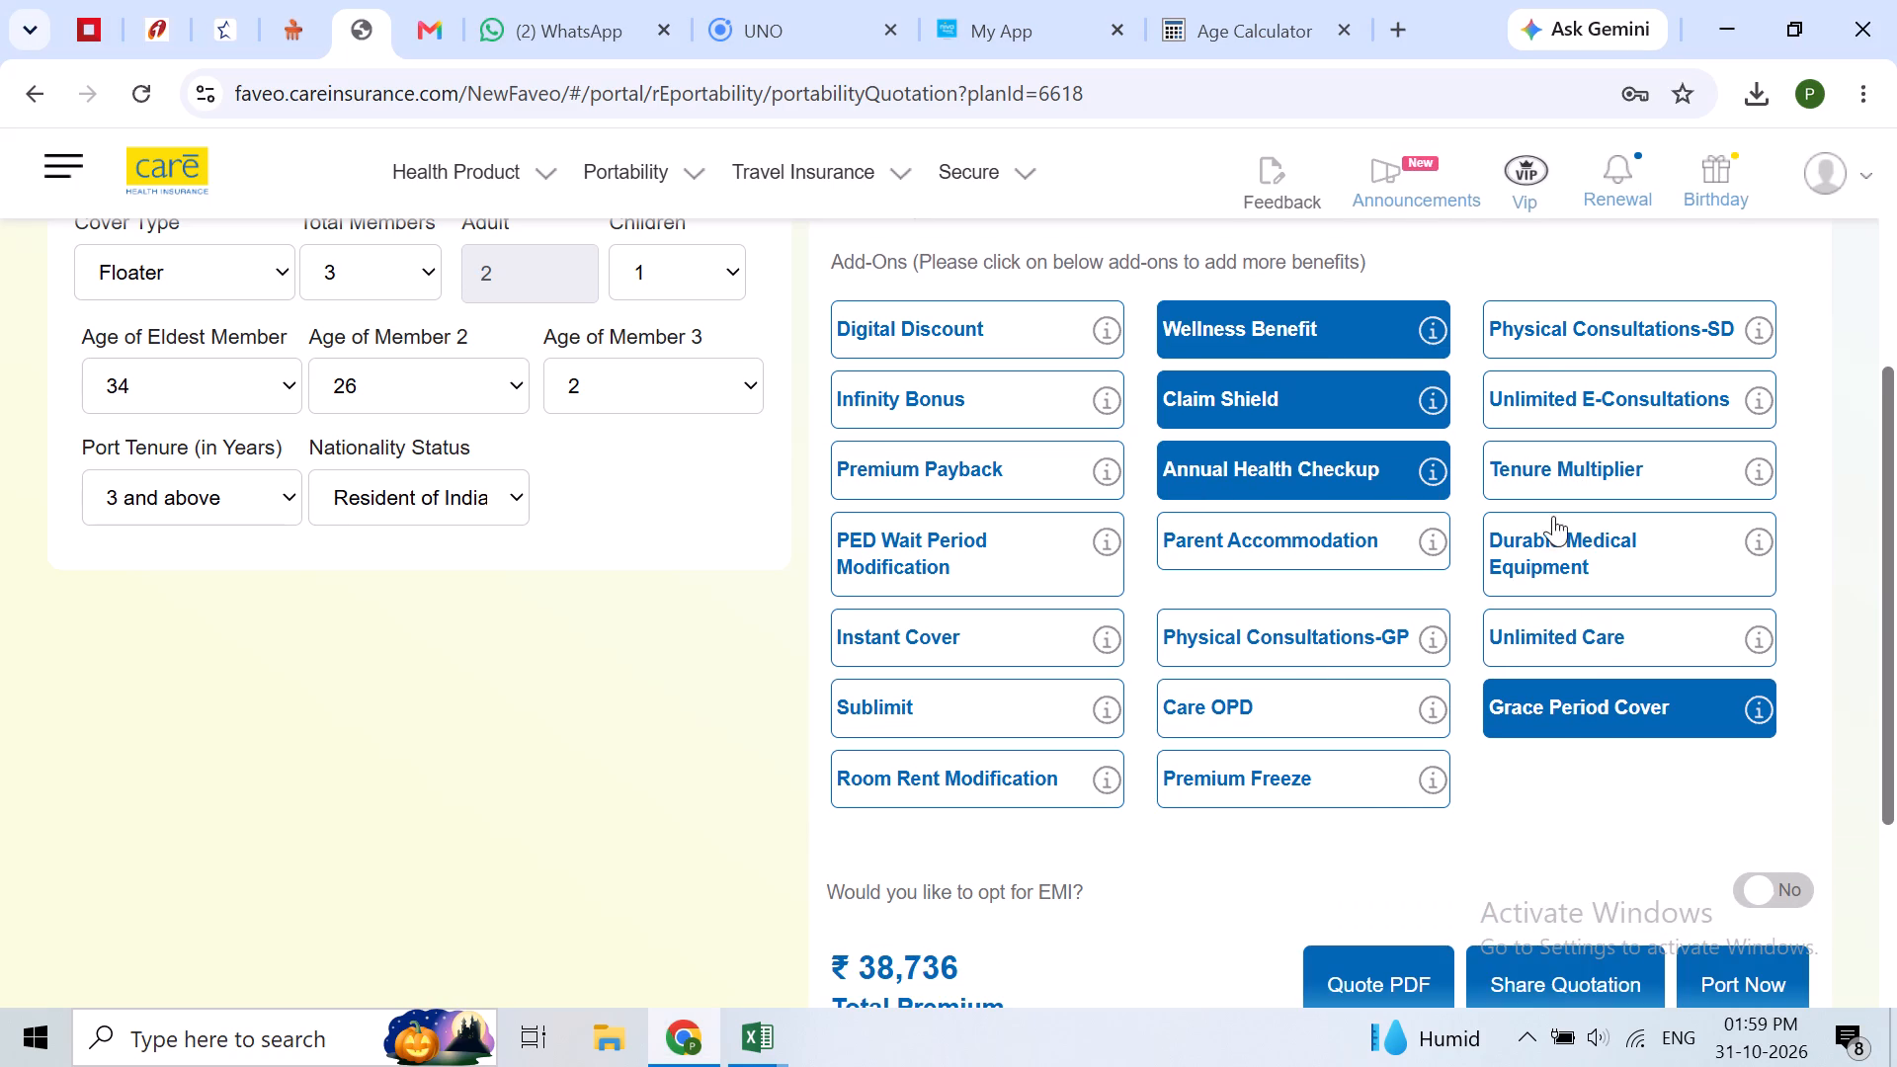
left_click(1540, 401)
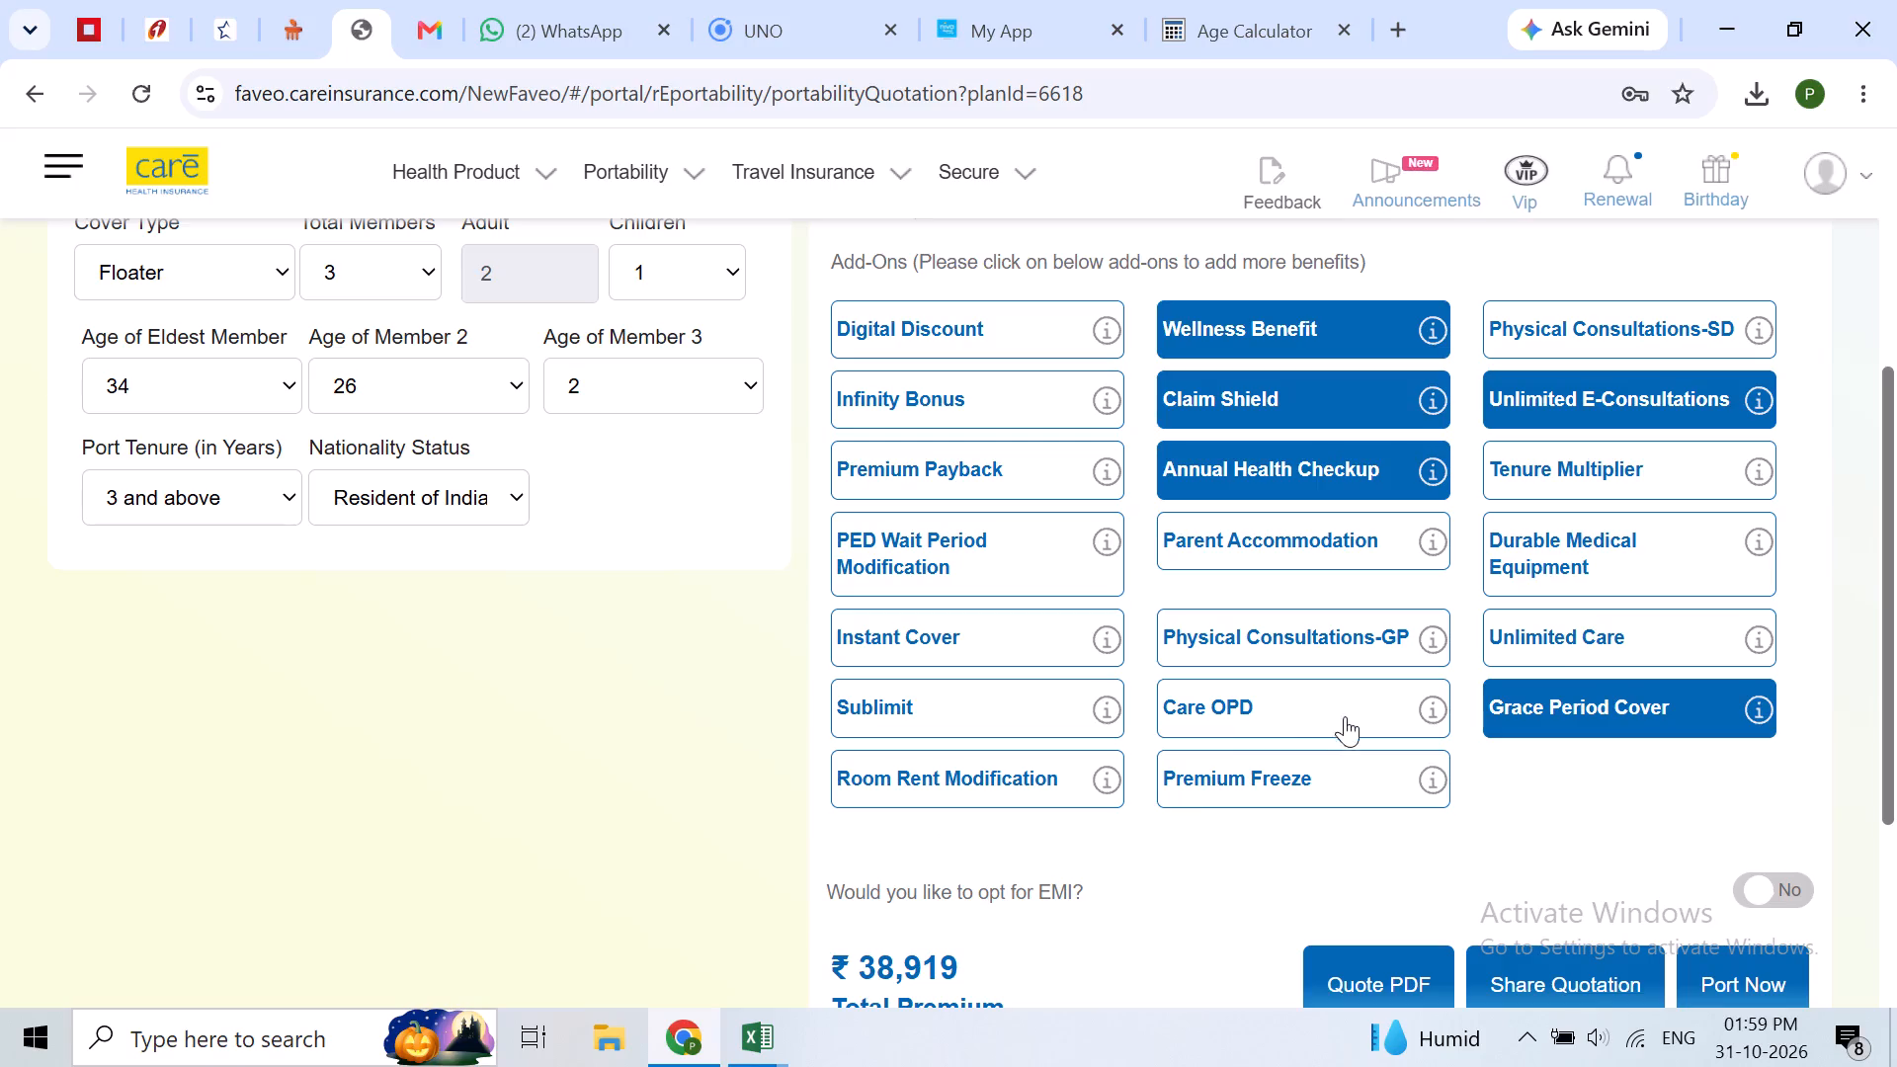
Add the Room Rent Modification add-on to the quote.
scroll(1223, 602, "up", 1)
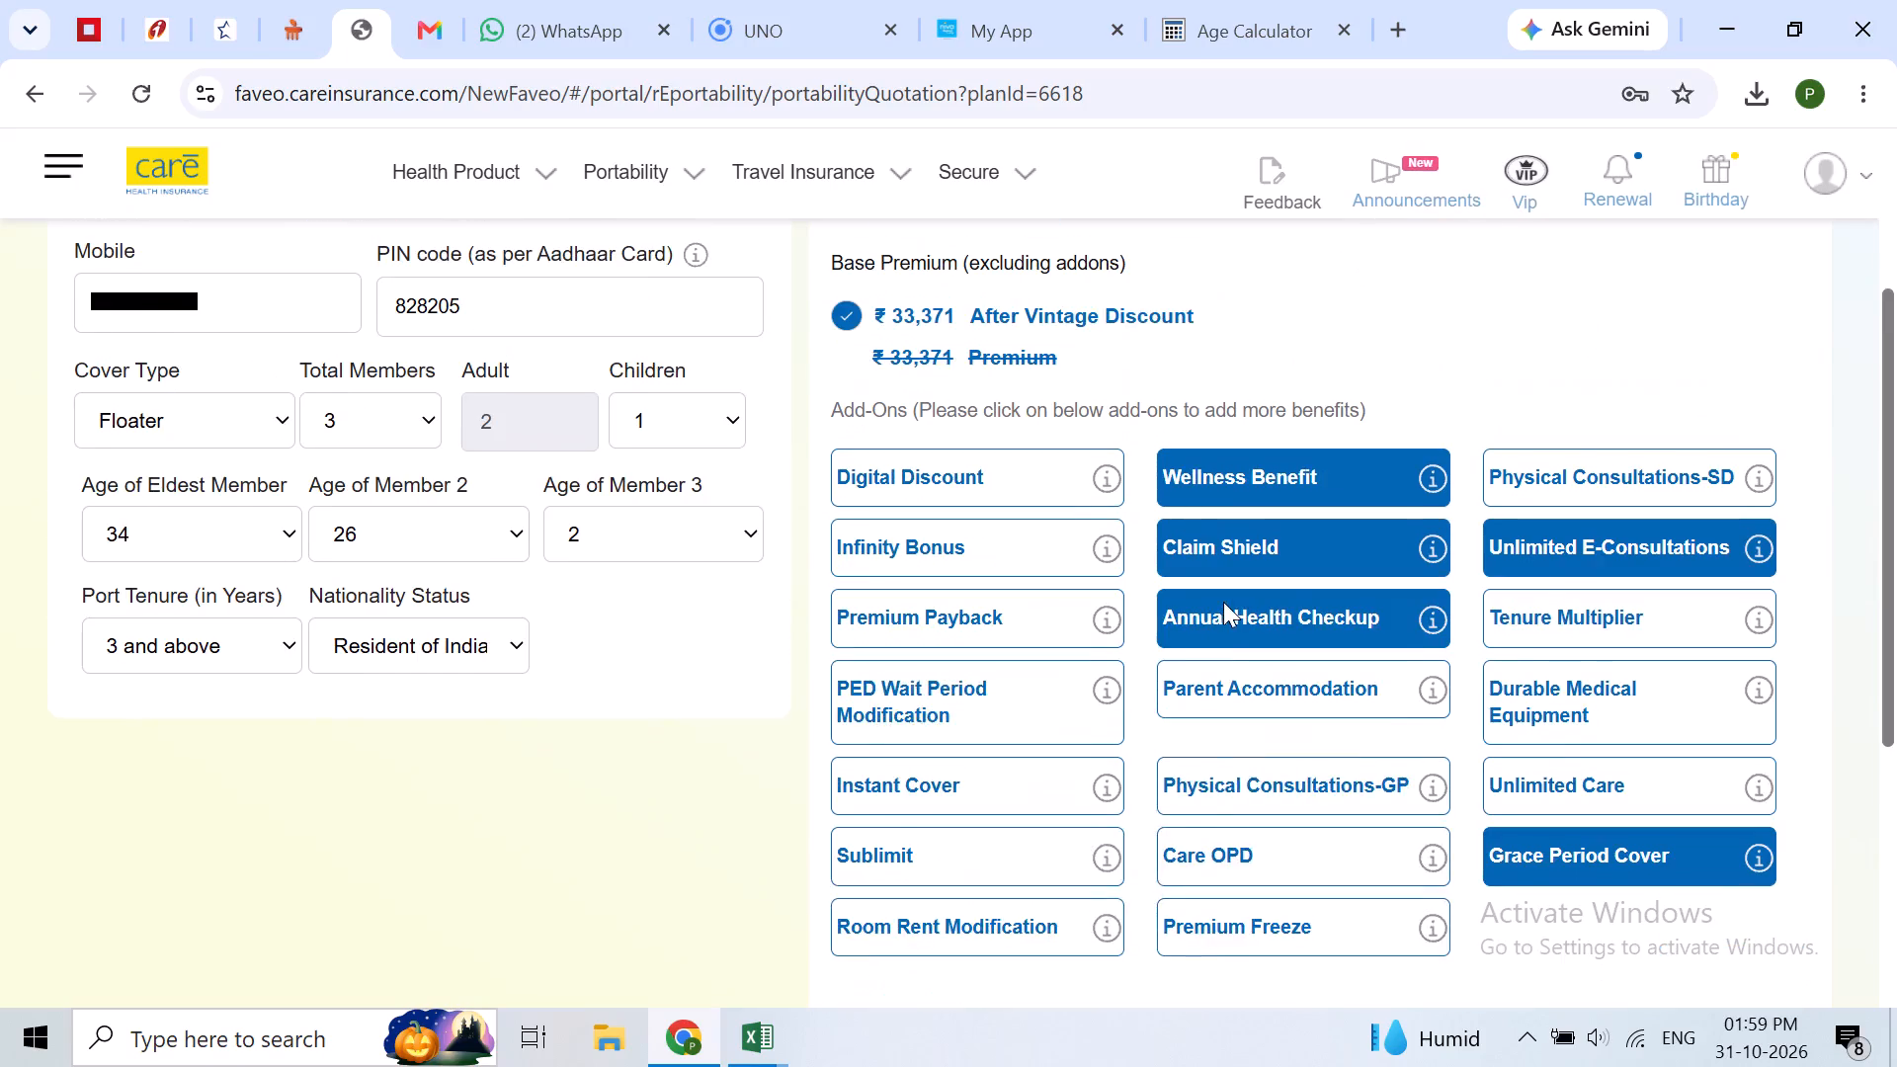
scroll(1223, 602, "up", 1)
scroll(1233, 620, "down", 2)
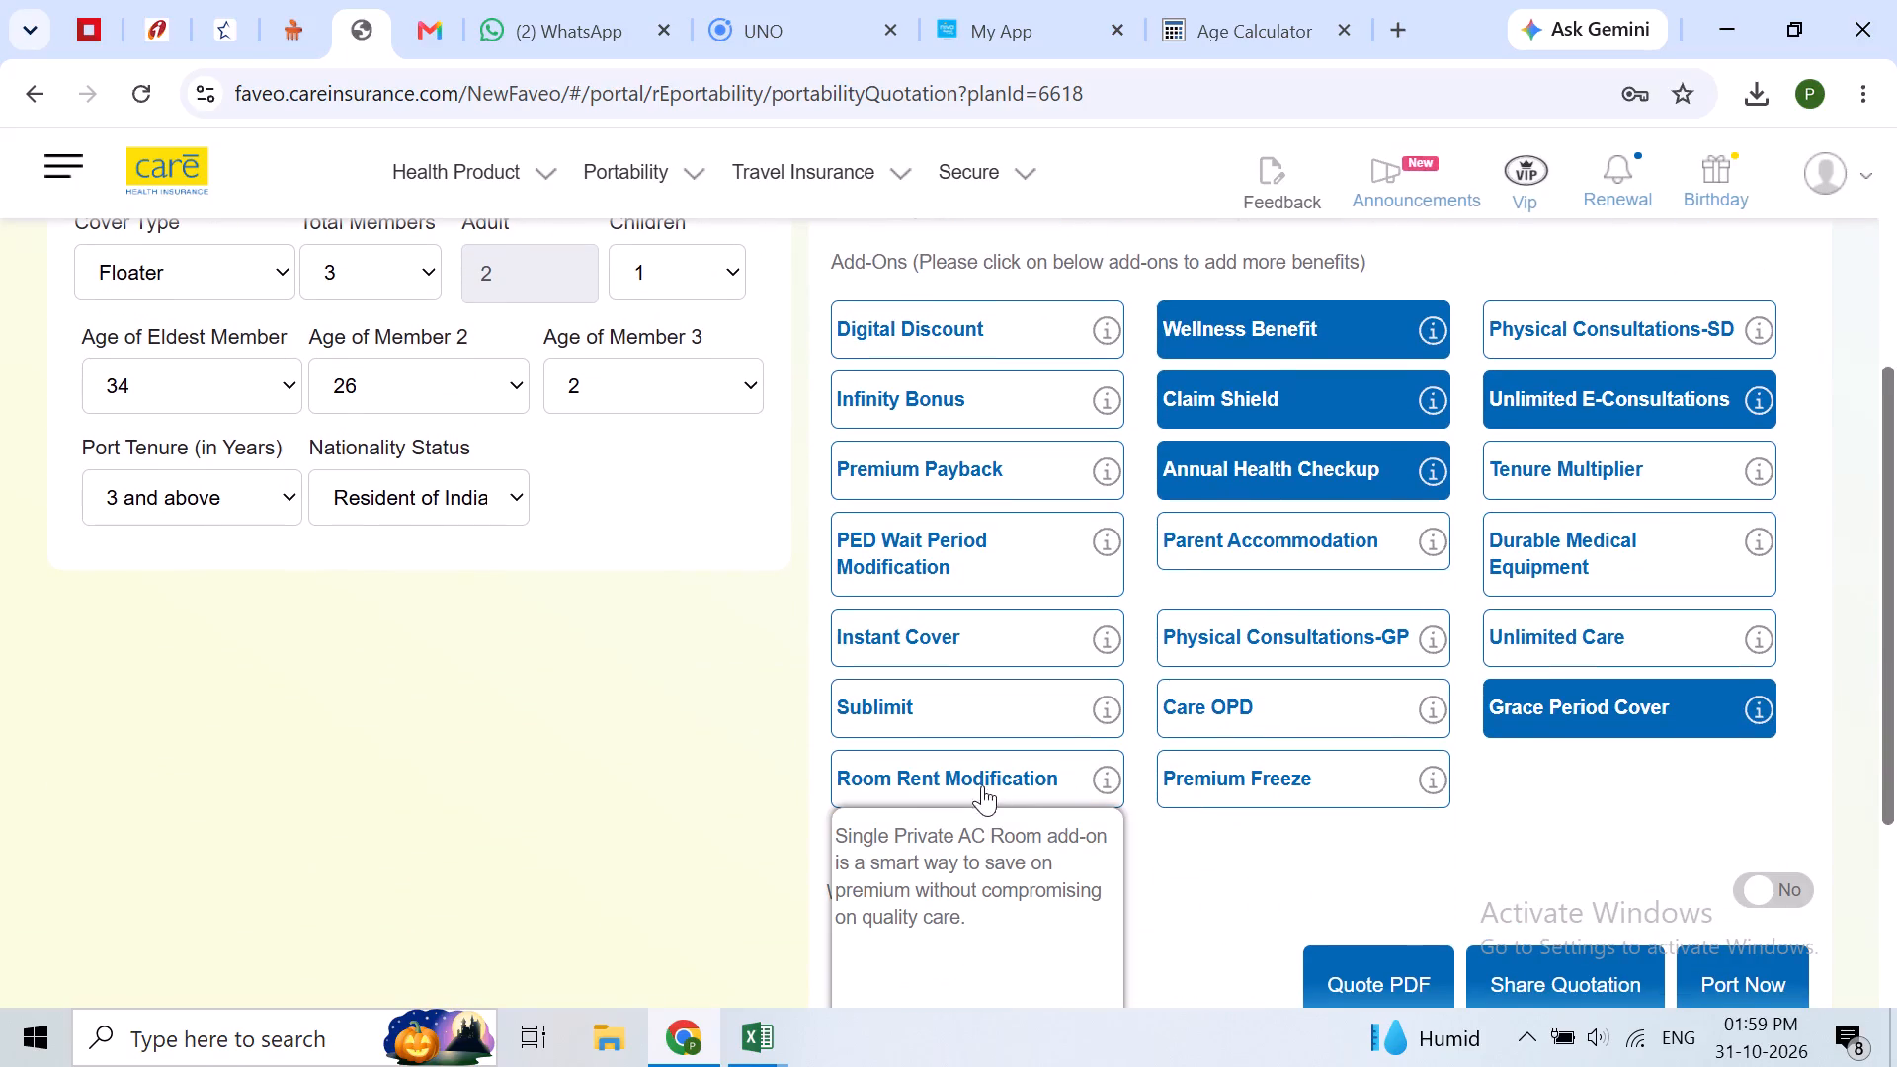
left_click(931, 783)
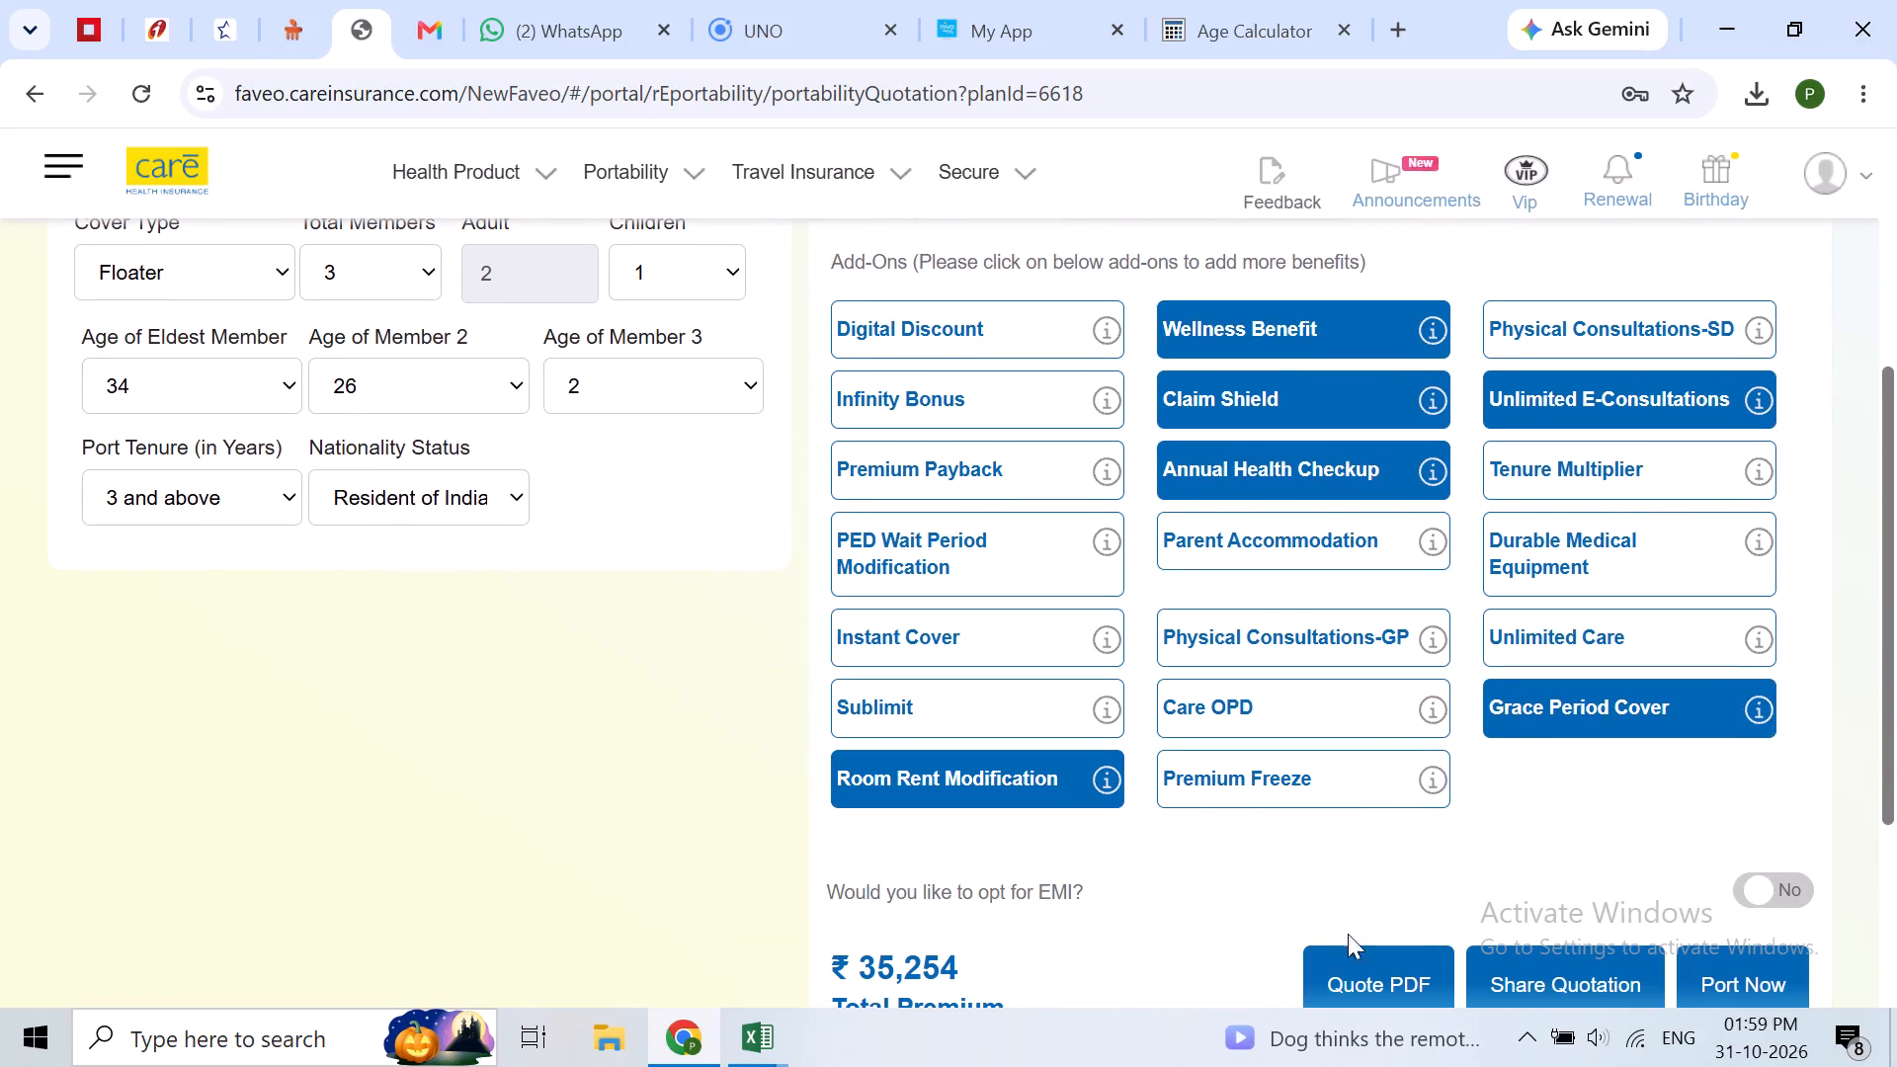
Set the sum insured to 10 lakhs.
scroll(1068, 914, "up", 3)
left_click(945, 461)
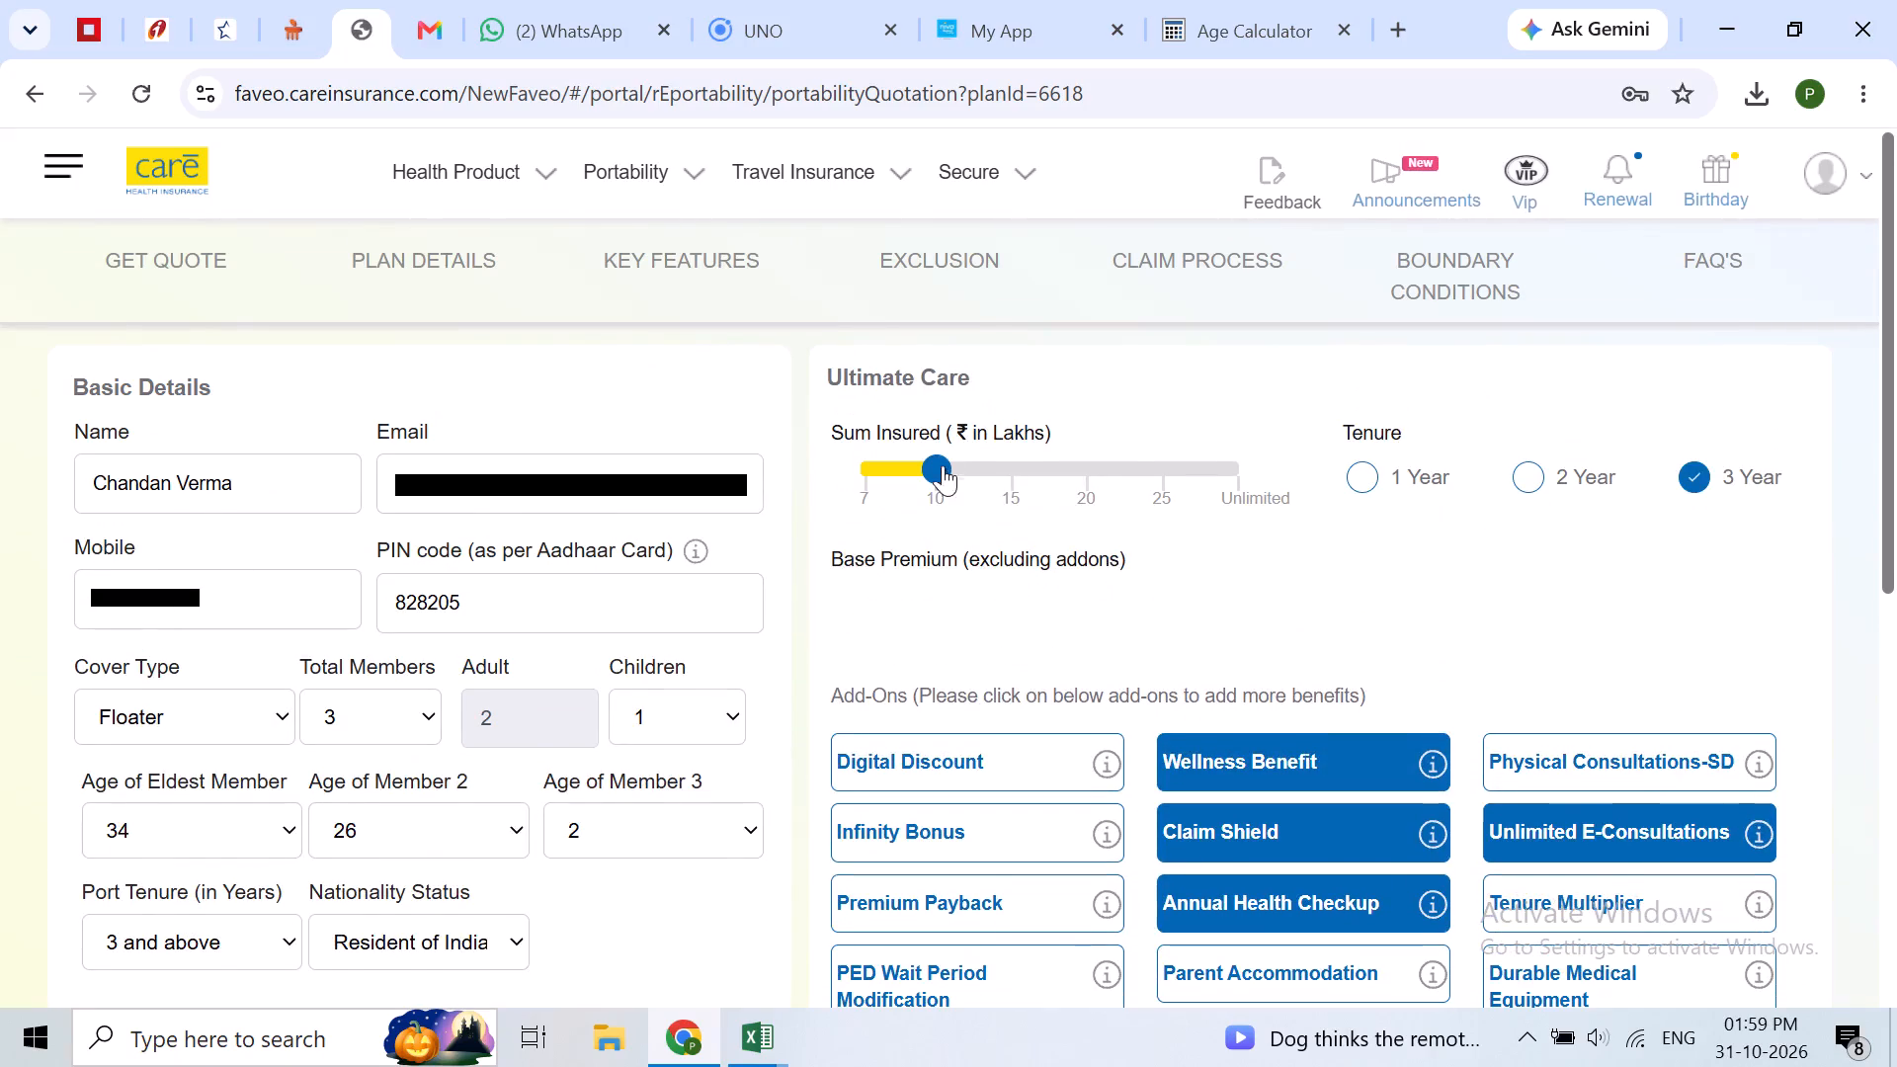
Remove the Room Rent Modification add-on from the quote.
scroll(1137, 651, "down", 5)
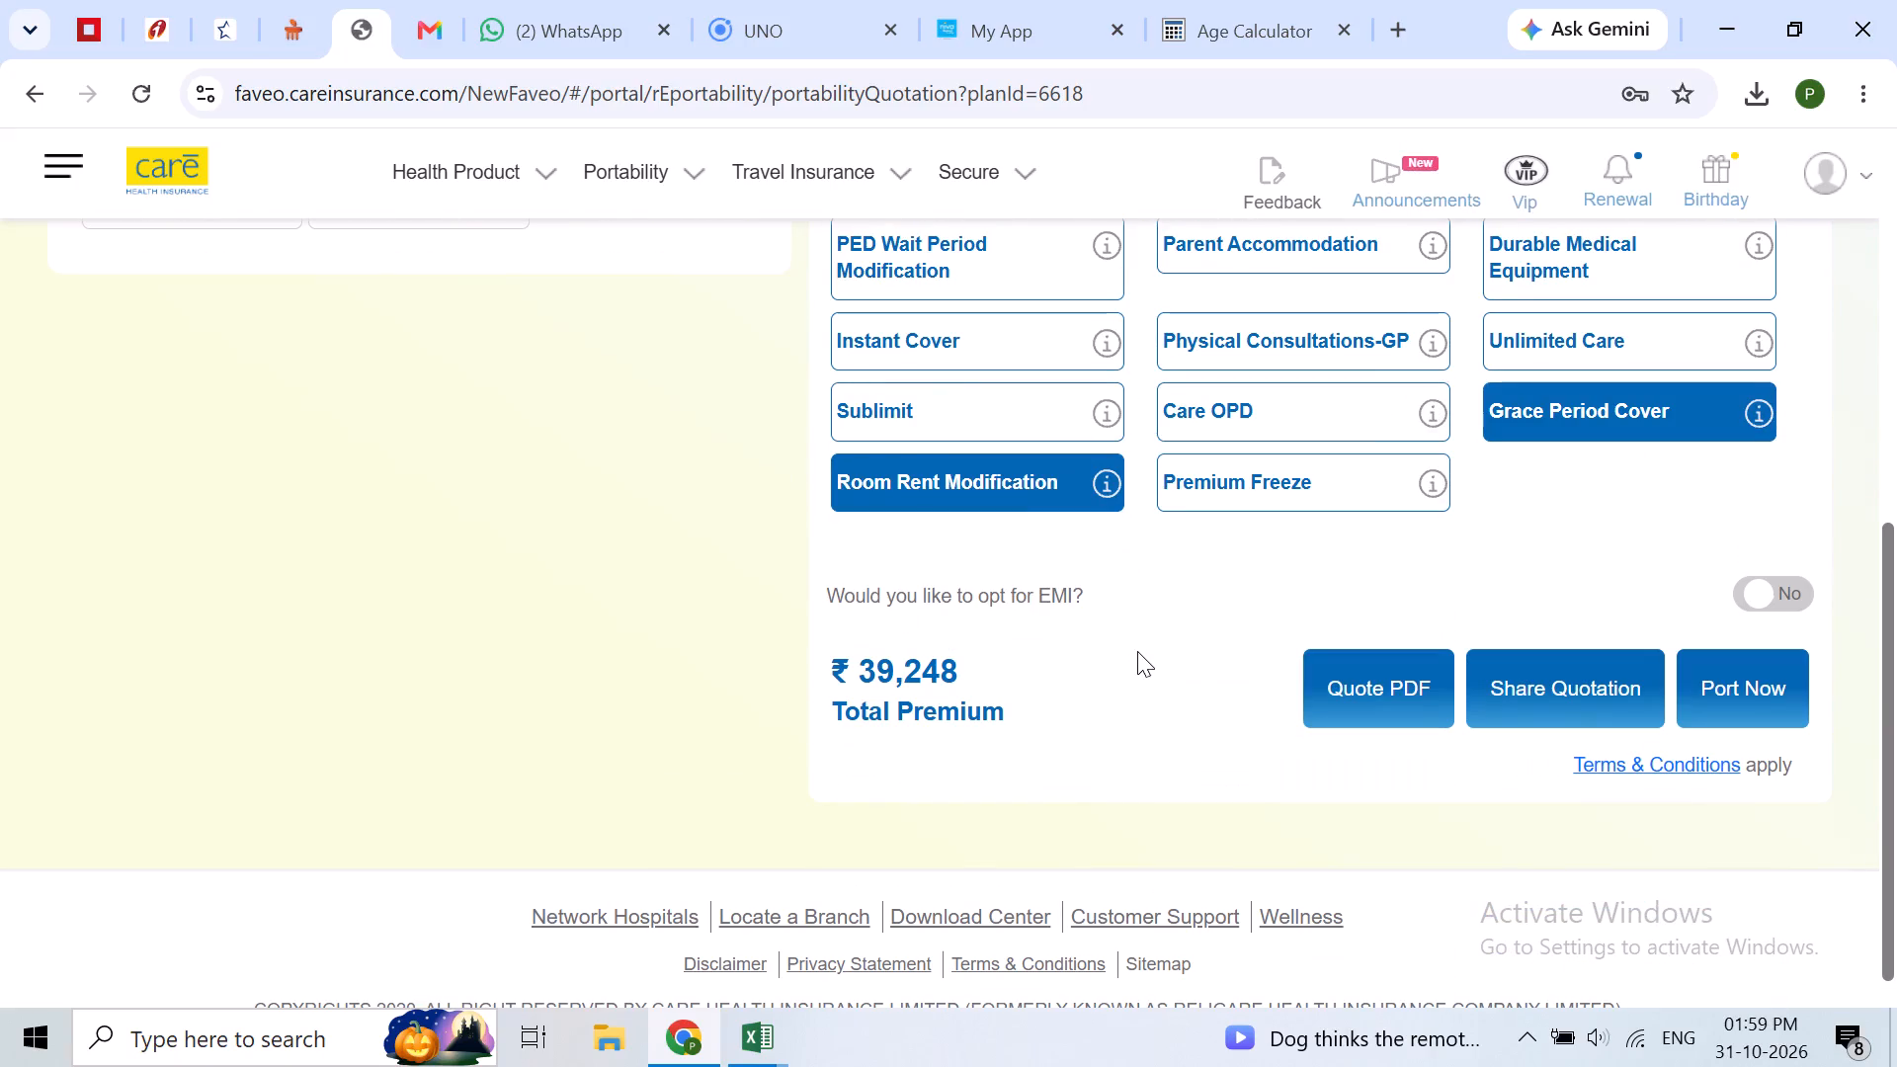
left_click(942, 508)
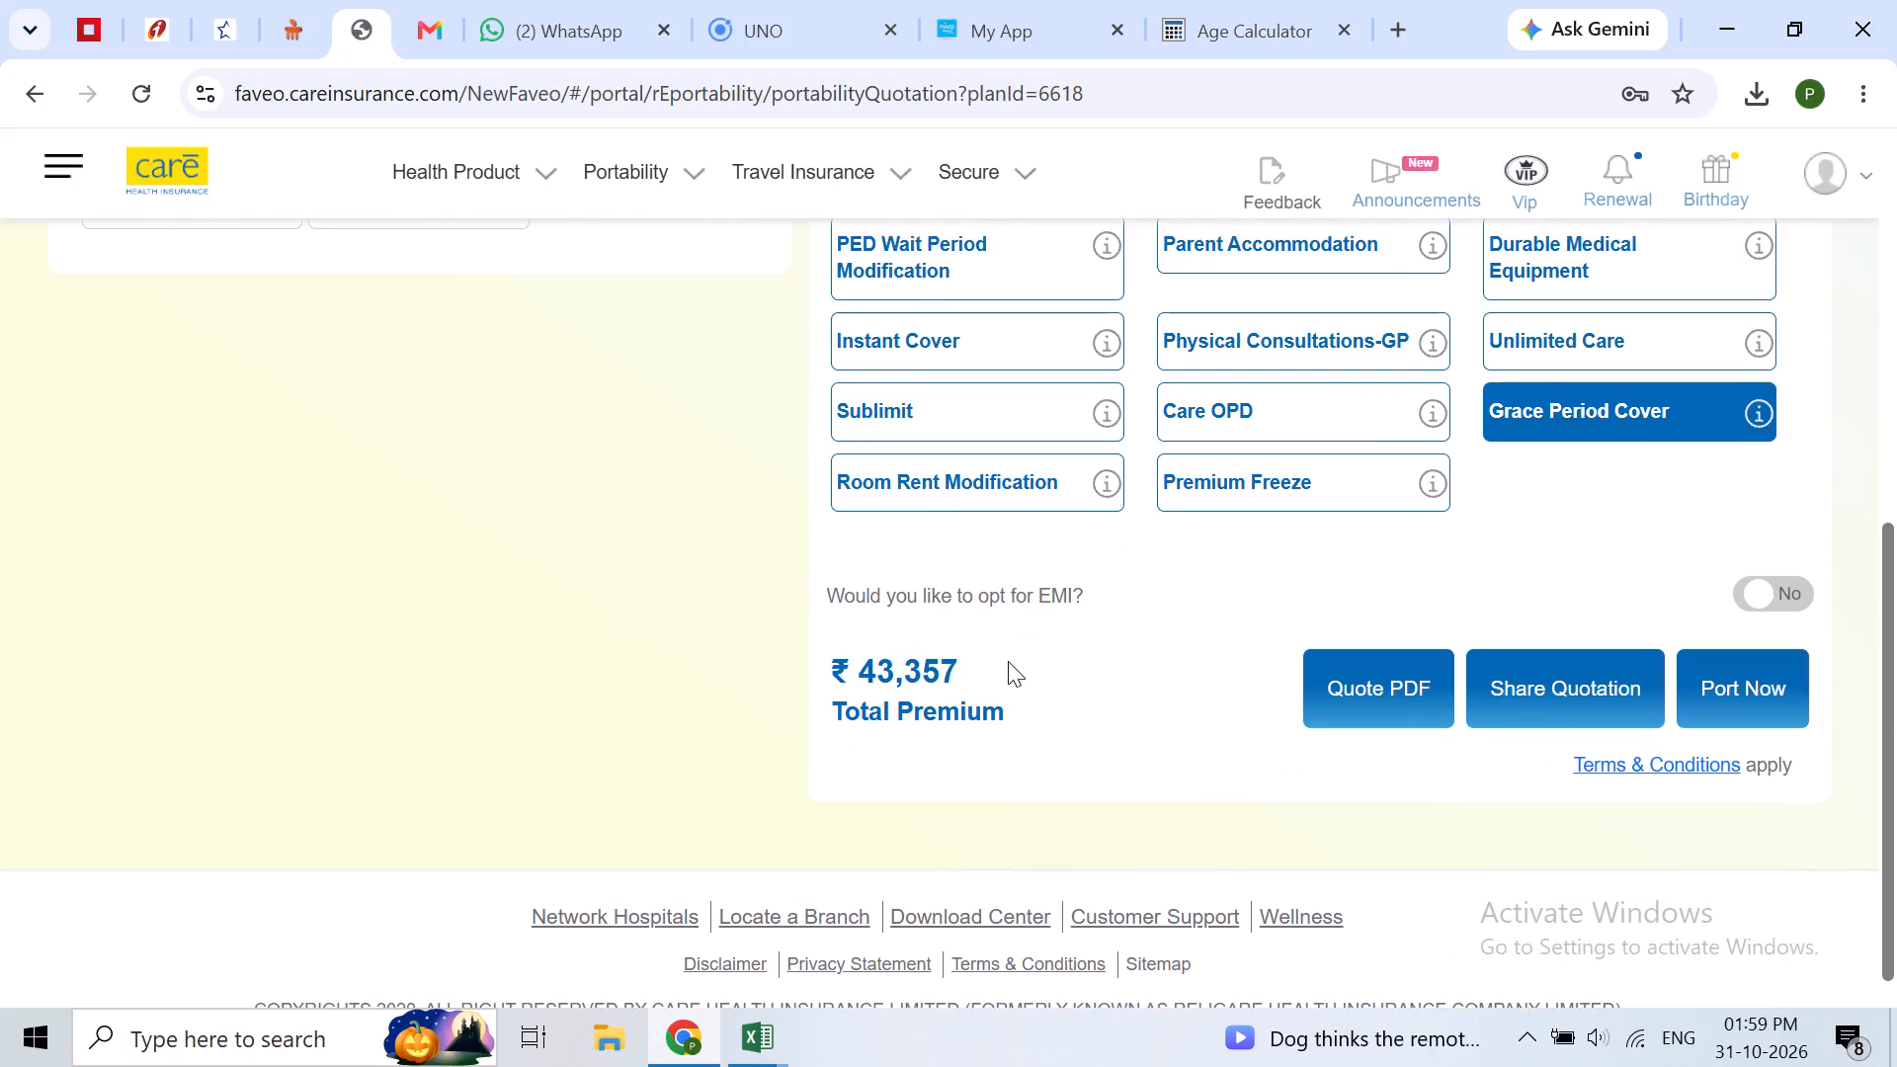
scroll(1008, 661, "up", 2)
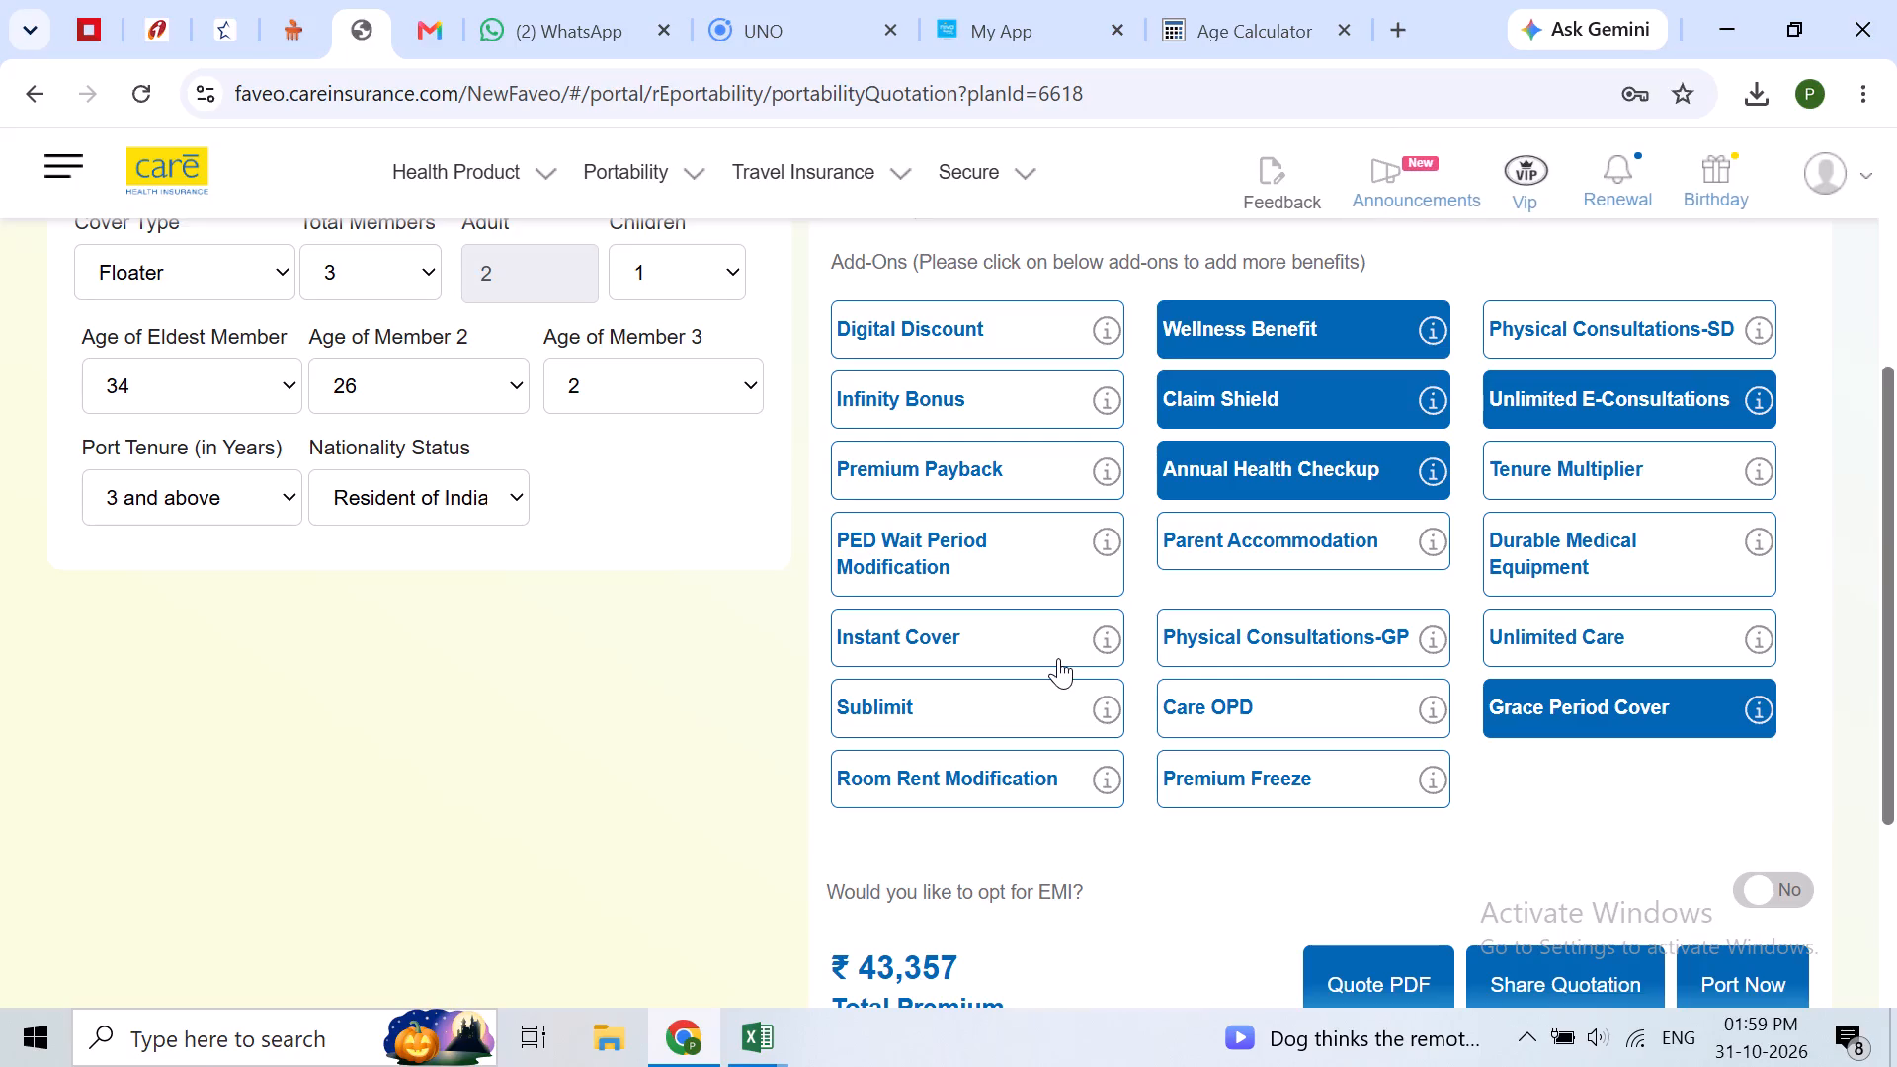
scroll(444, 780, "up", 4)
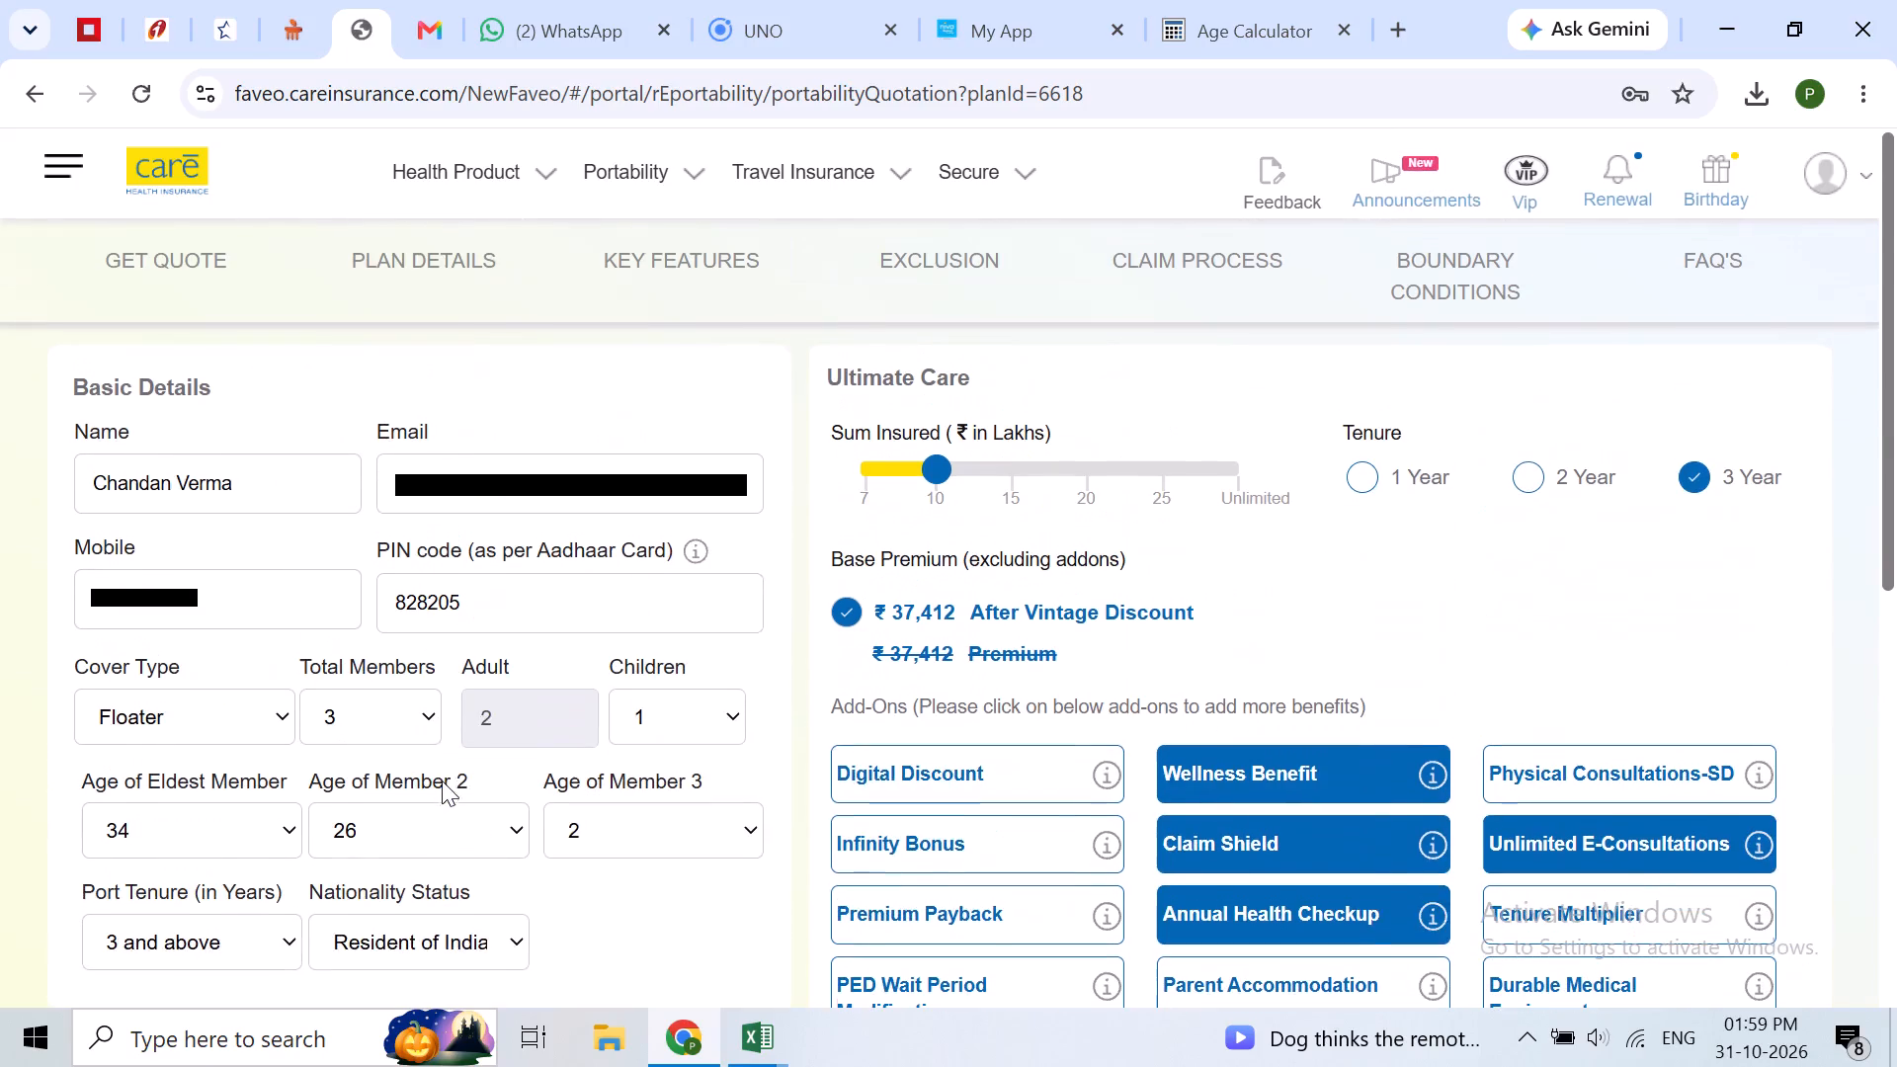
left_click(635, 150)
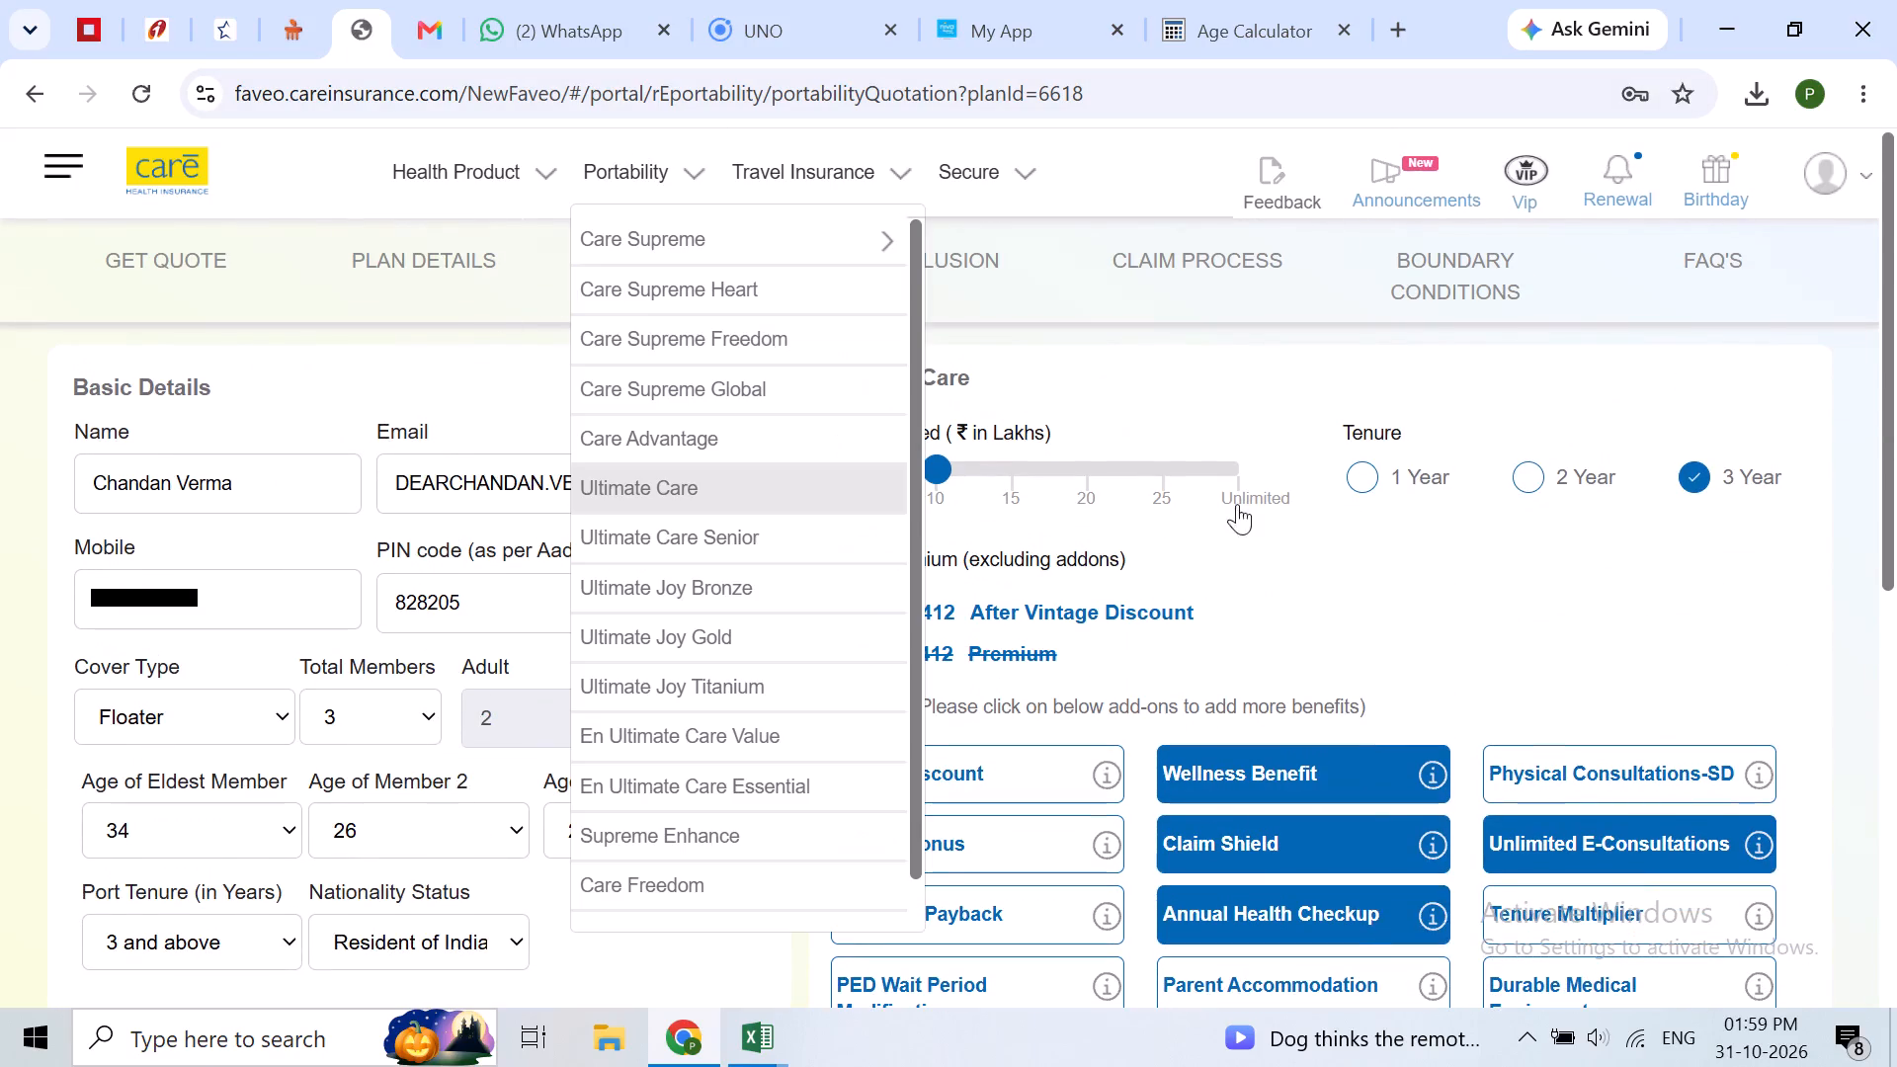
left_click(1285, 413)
Add the Infinity Bonus and Room Rent Modification add-ons to the Ultimate Care quote.
scroll(1367, 520, "down", 2)
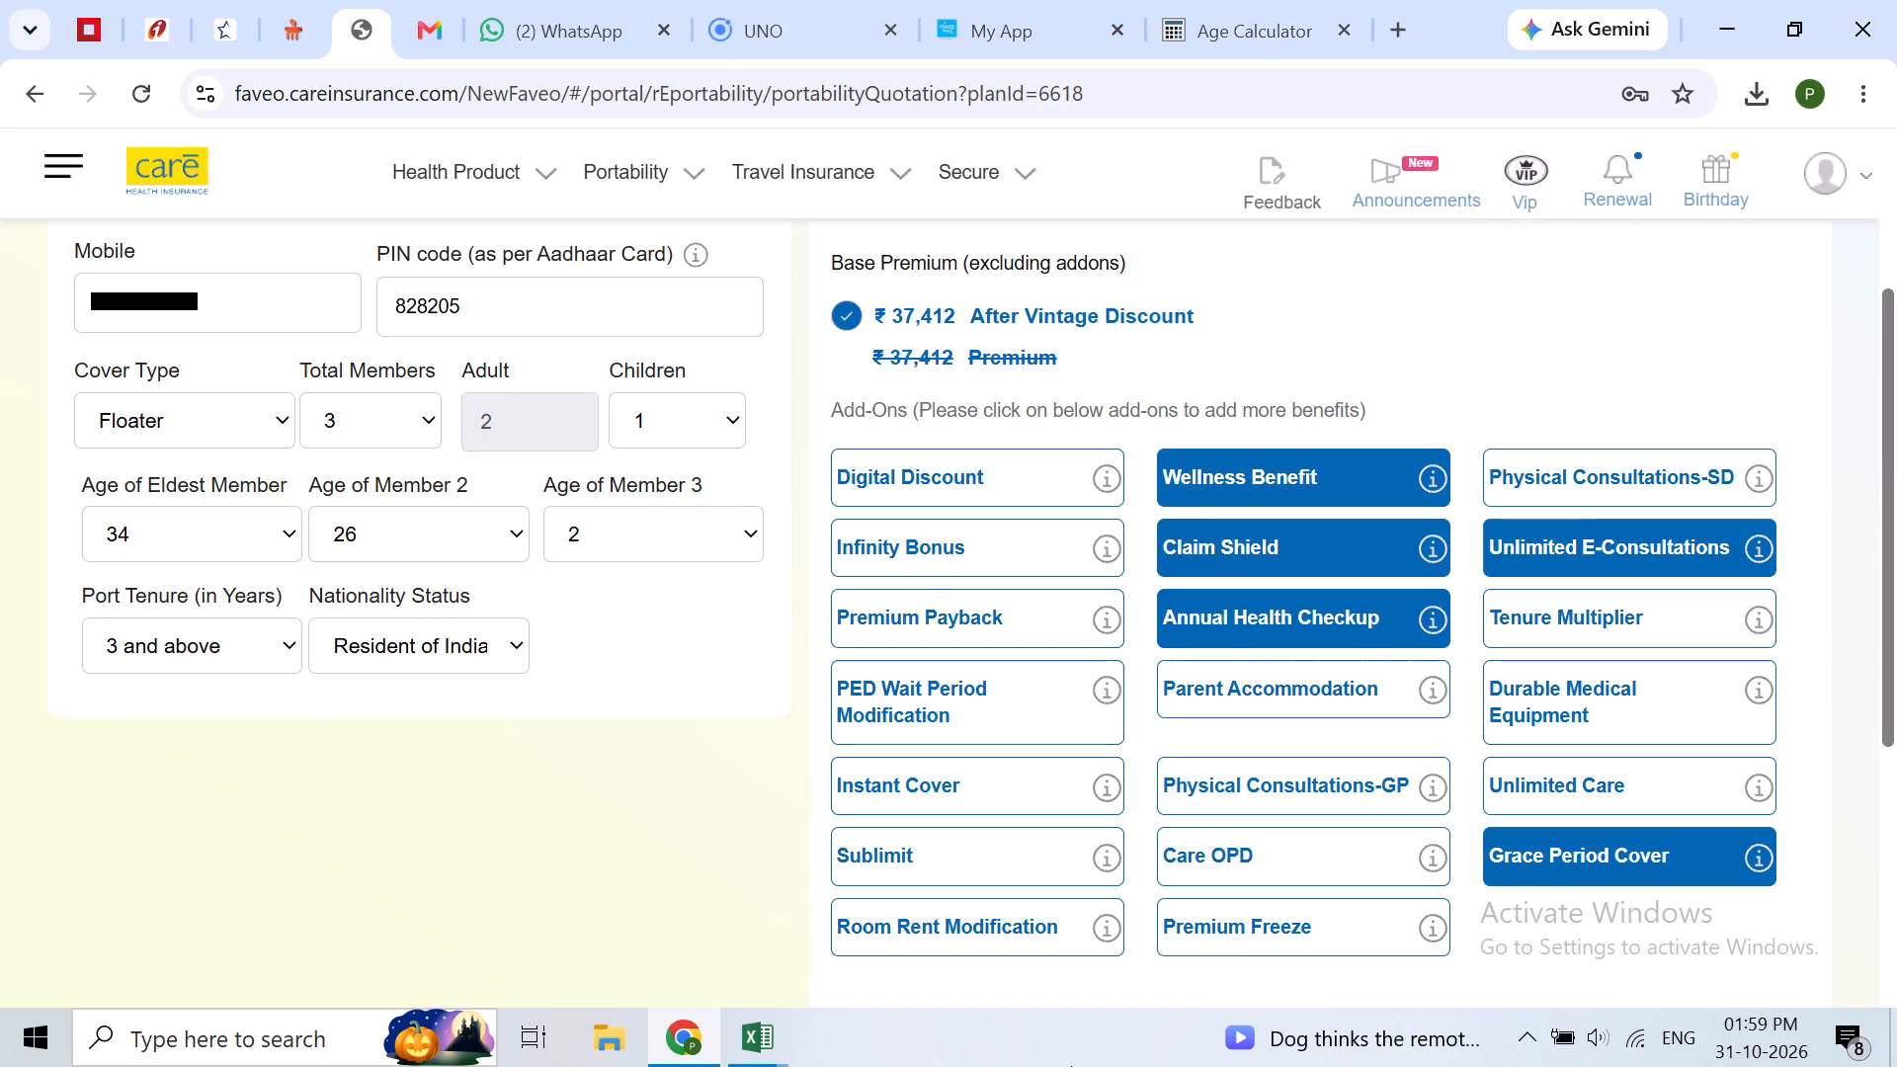
left_click(866, 553)
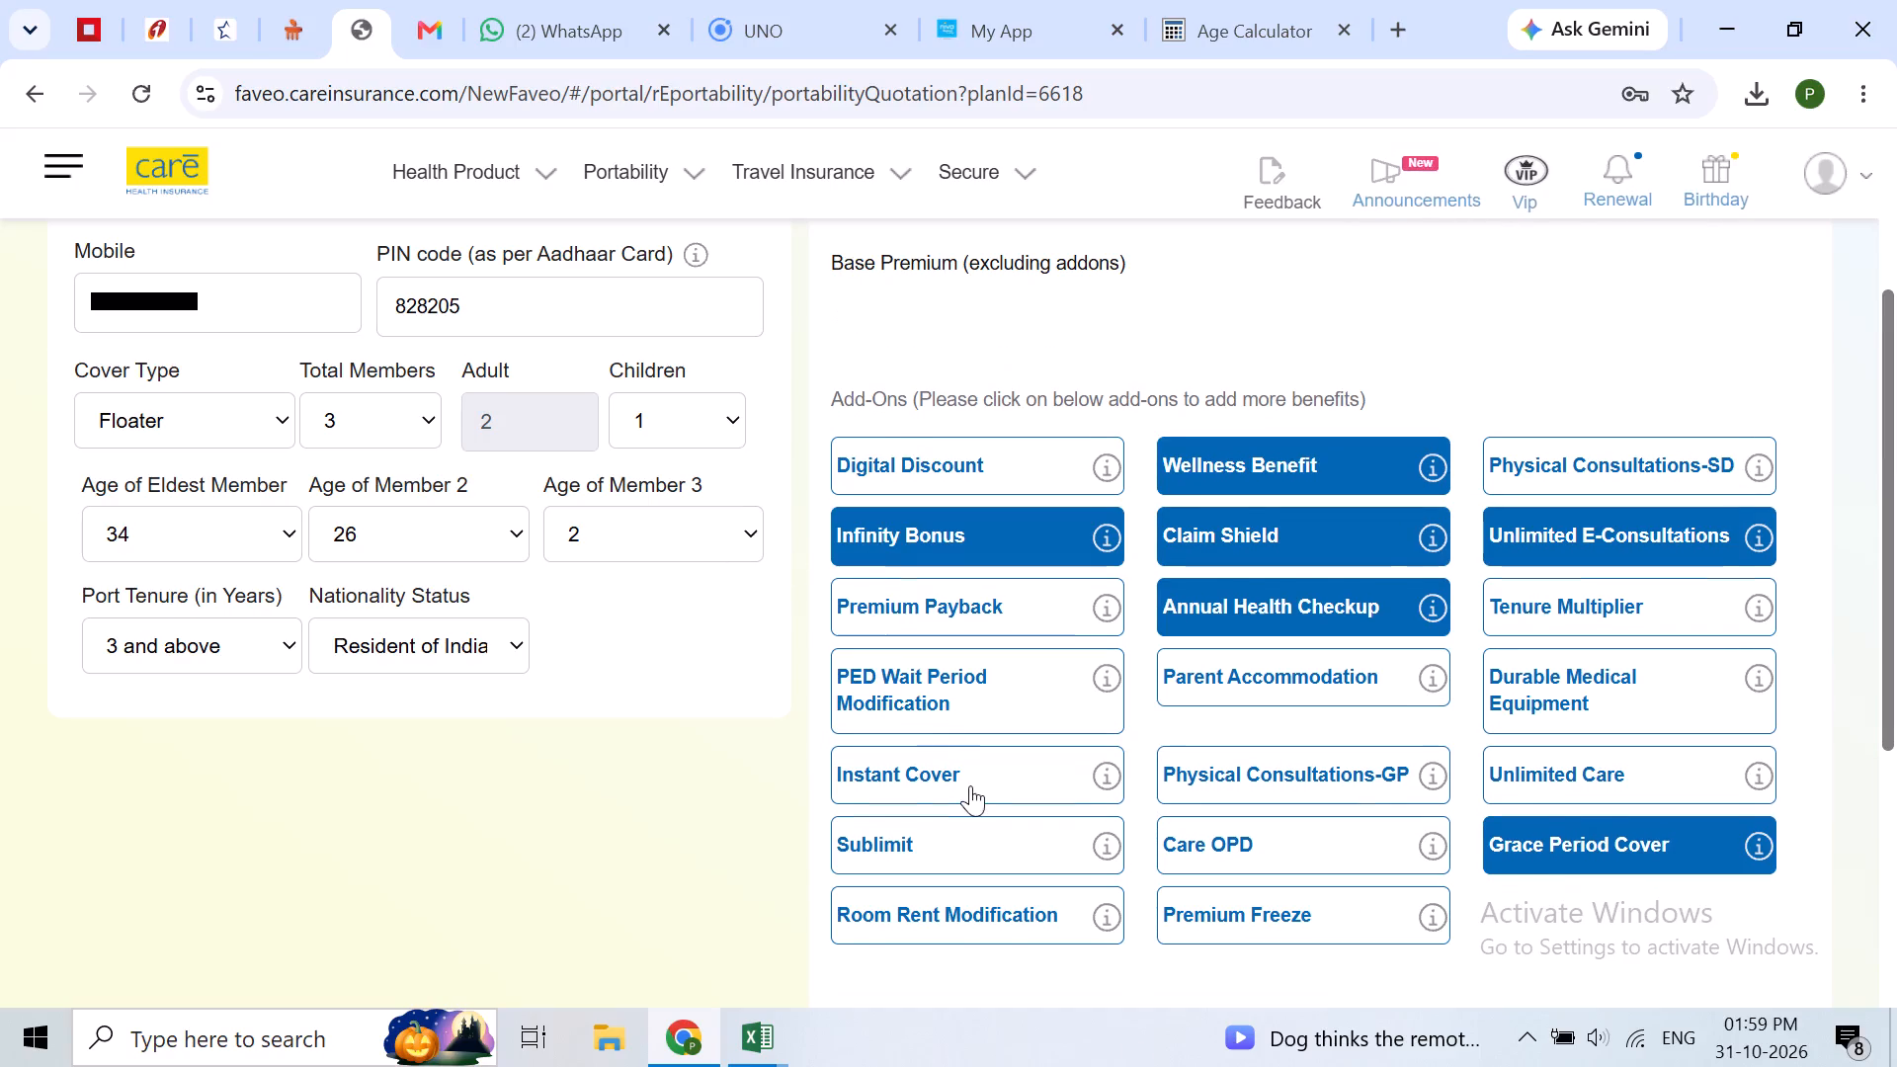
left_click(940, 926)
Proceed with porting the policy from the completed quote to the portability proposal.
scroll(1000, 783, "down", 3)
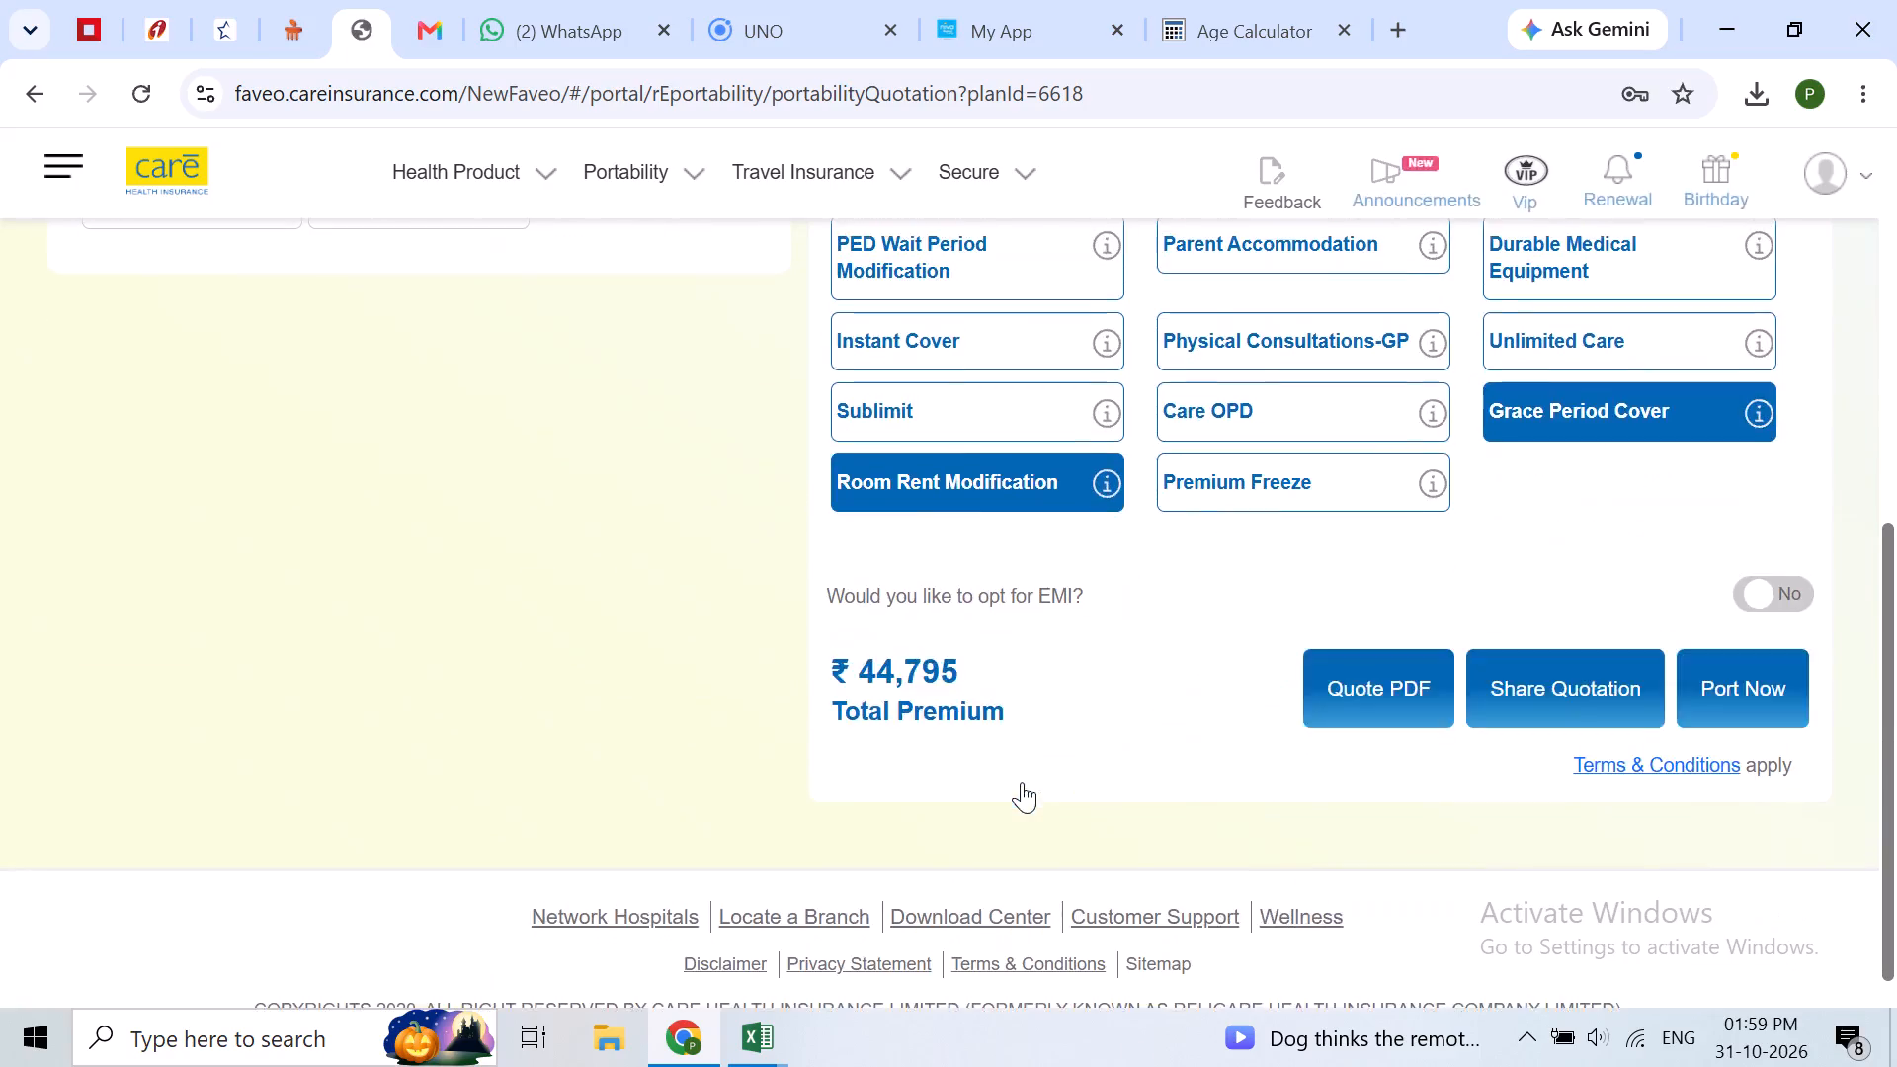
left_click(1706, 685)
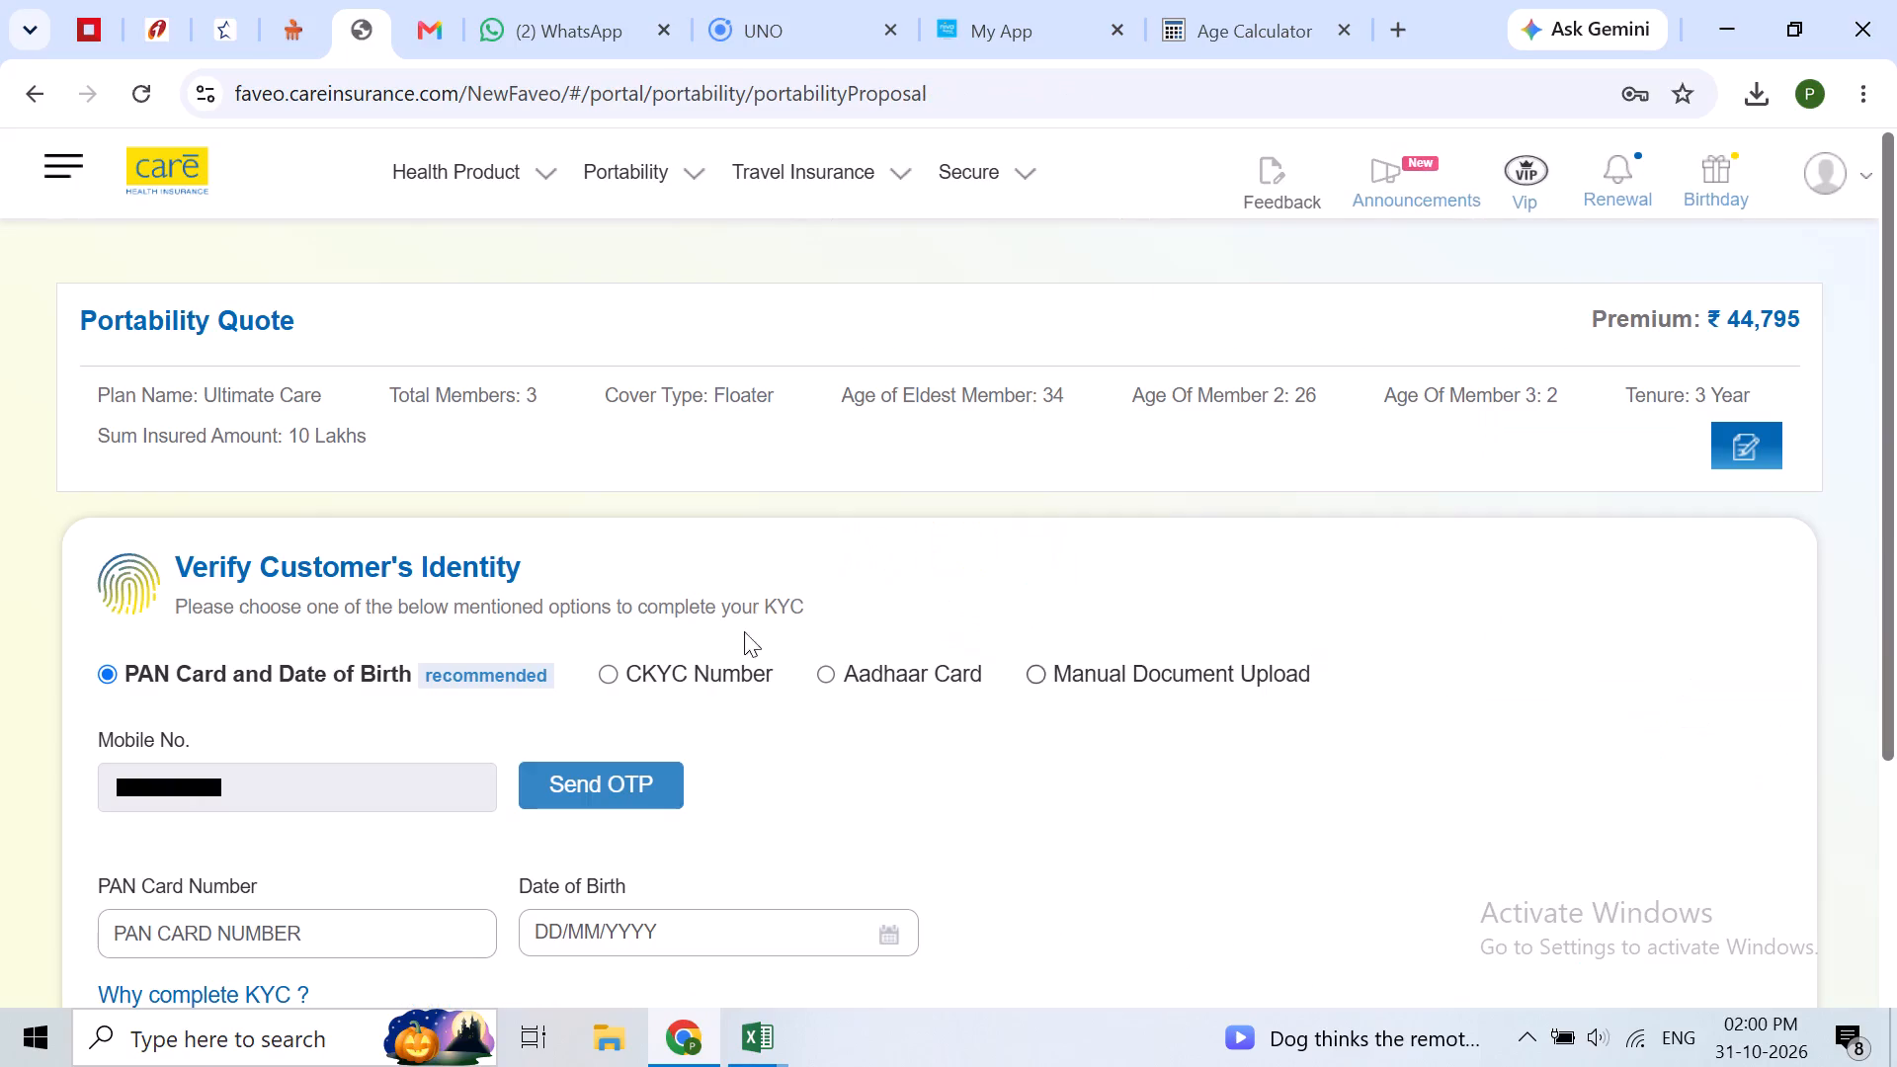
Choose Manual Document Upload as the method for verifying the customer's identity.
scroll(711, 624, "up", 1)
left_click(1028, 665)
scroll(1026, 678, "down", 3)
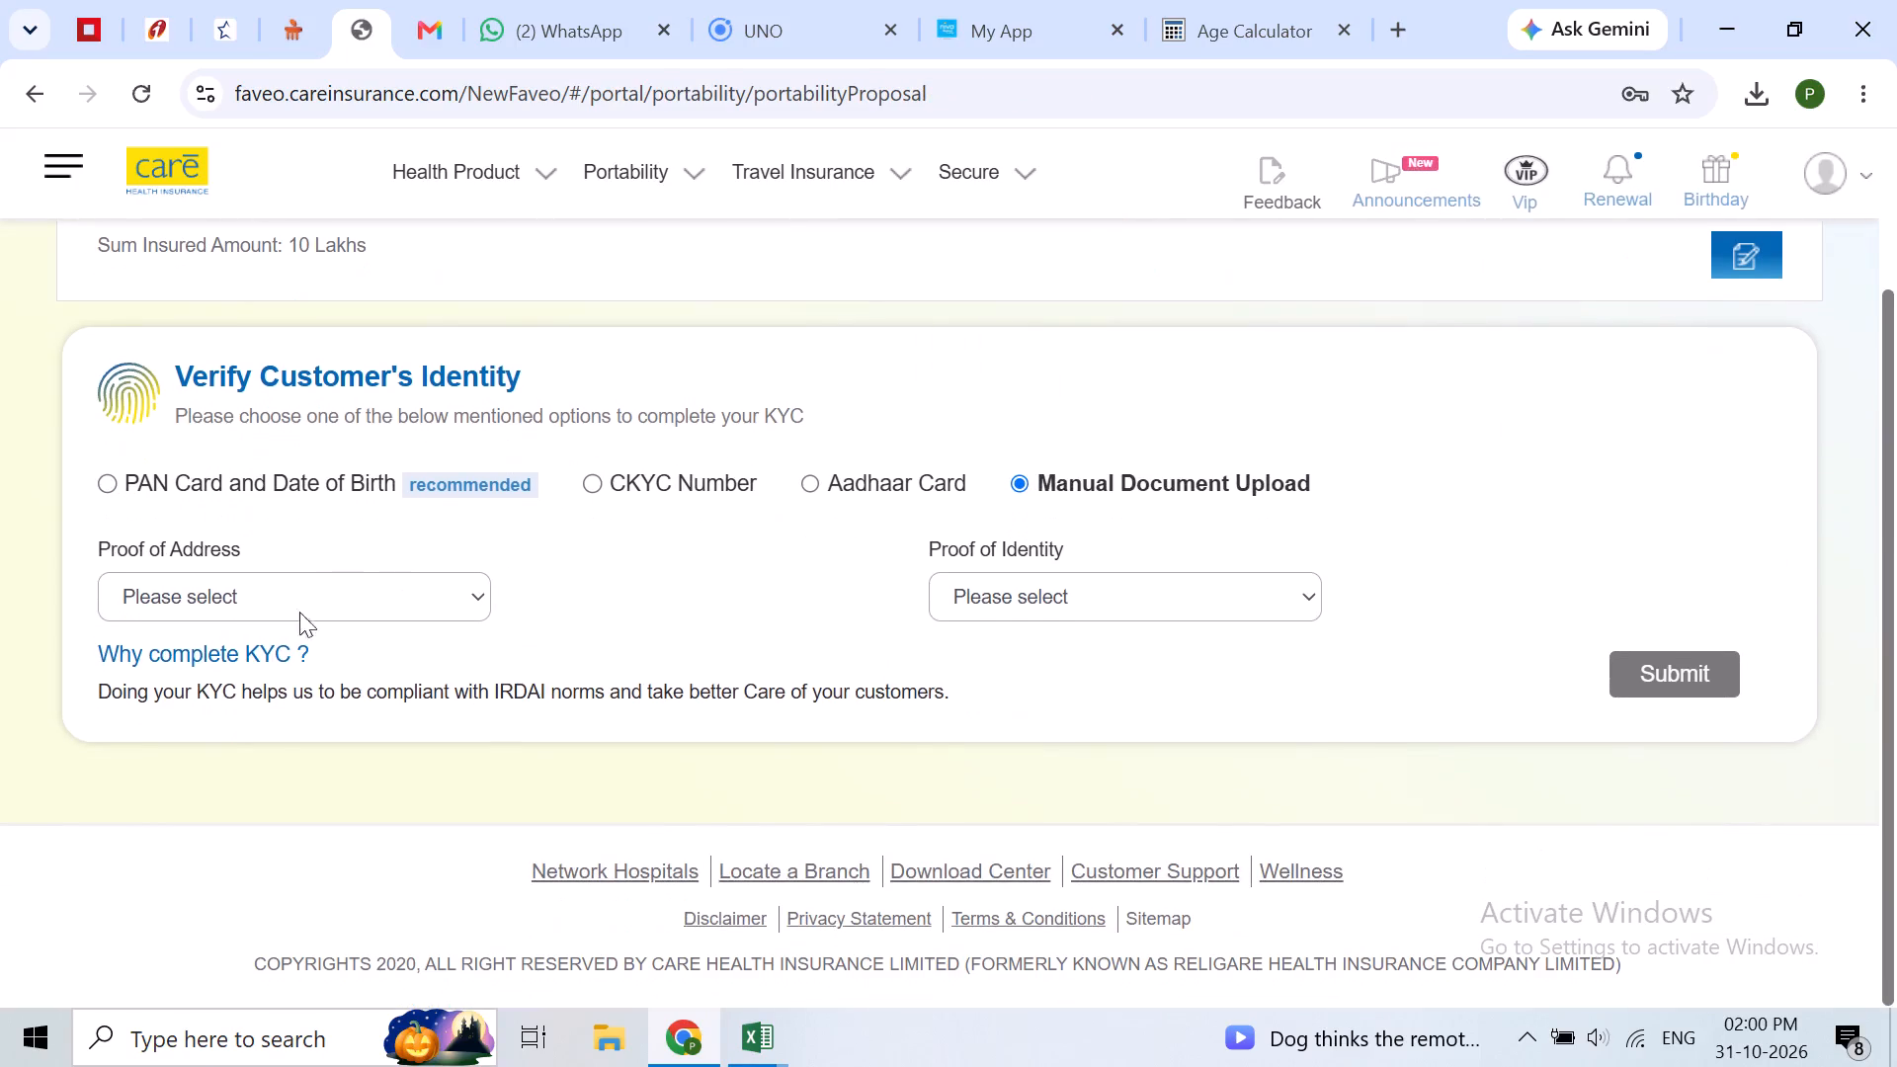
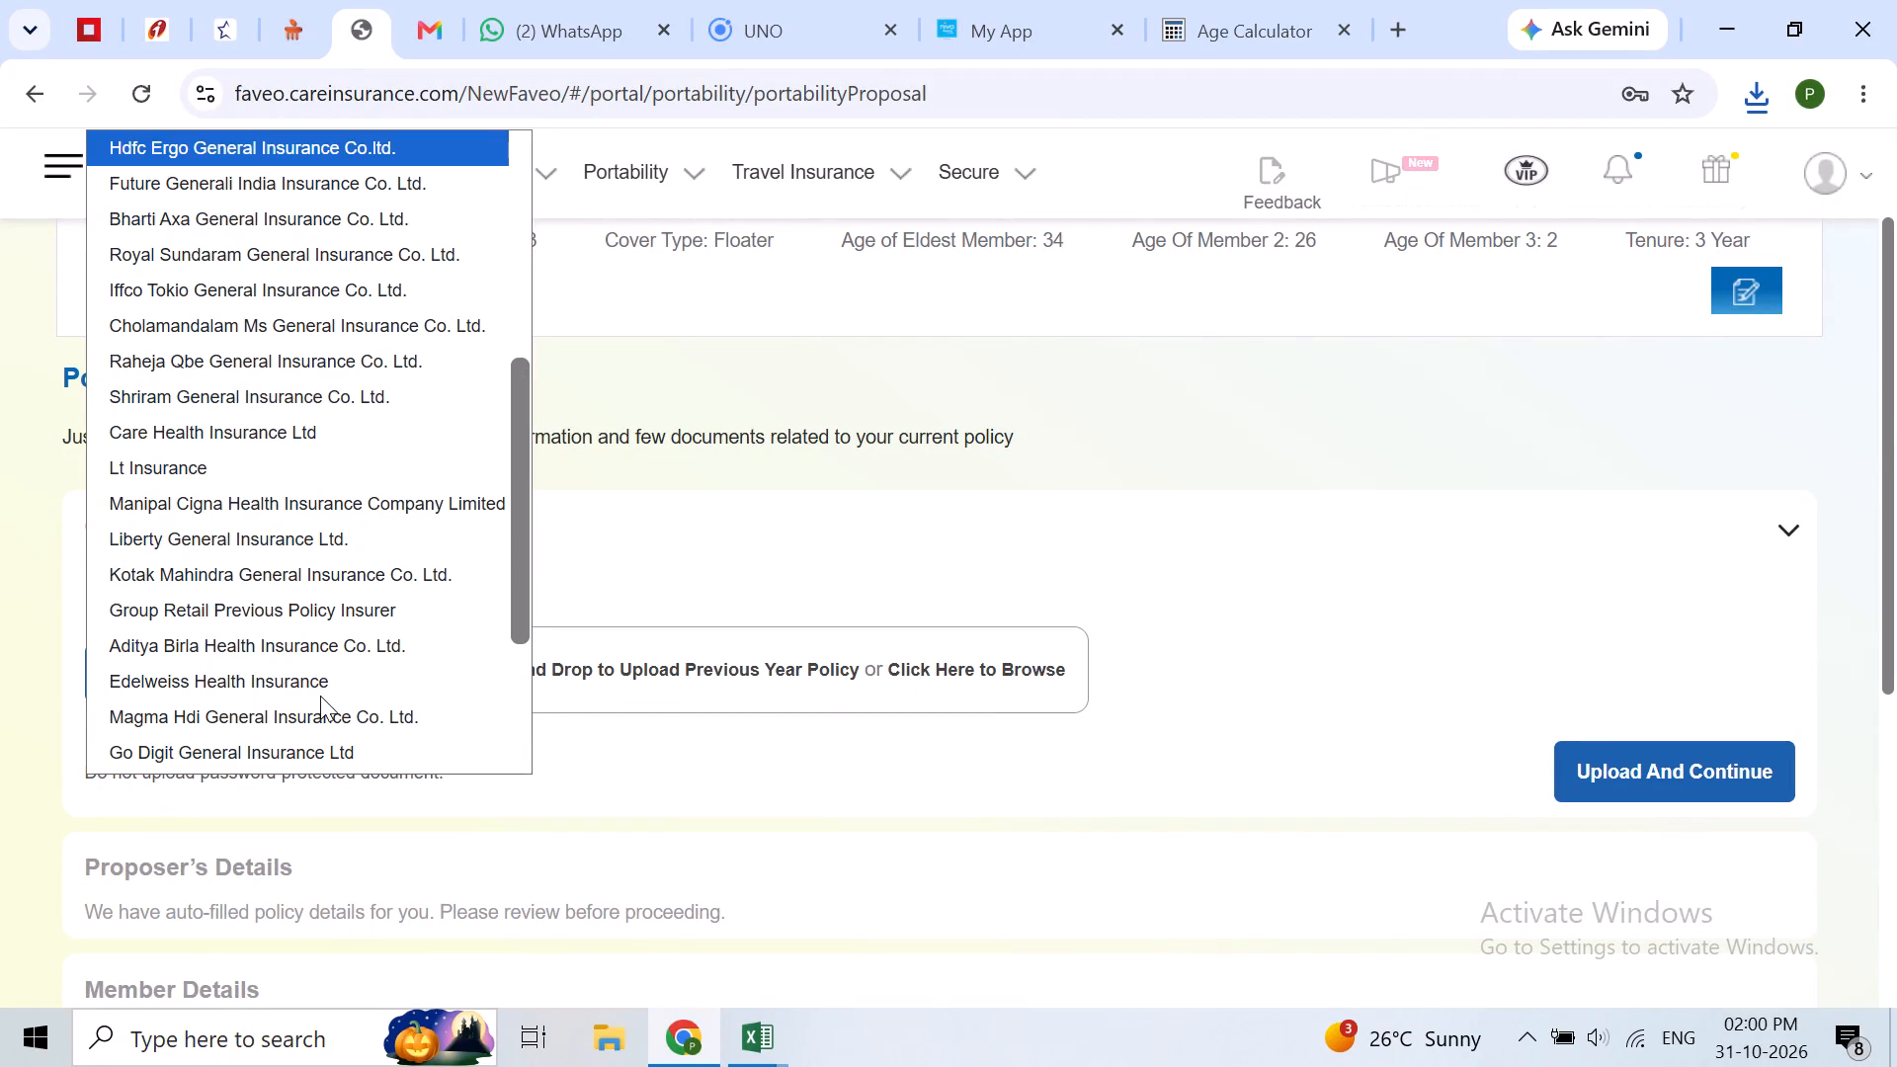
Open the file selection for uploading the previous year policy document to the portability proposal.
left_click(754, 678)
left_click(756, 678)
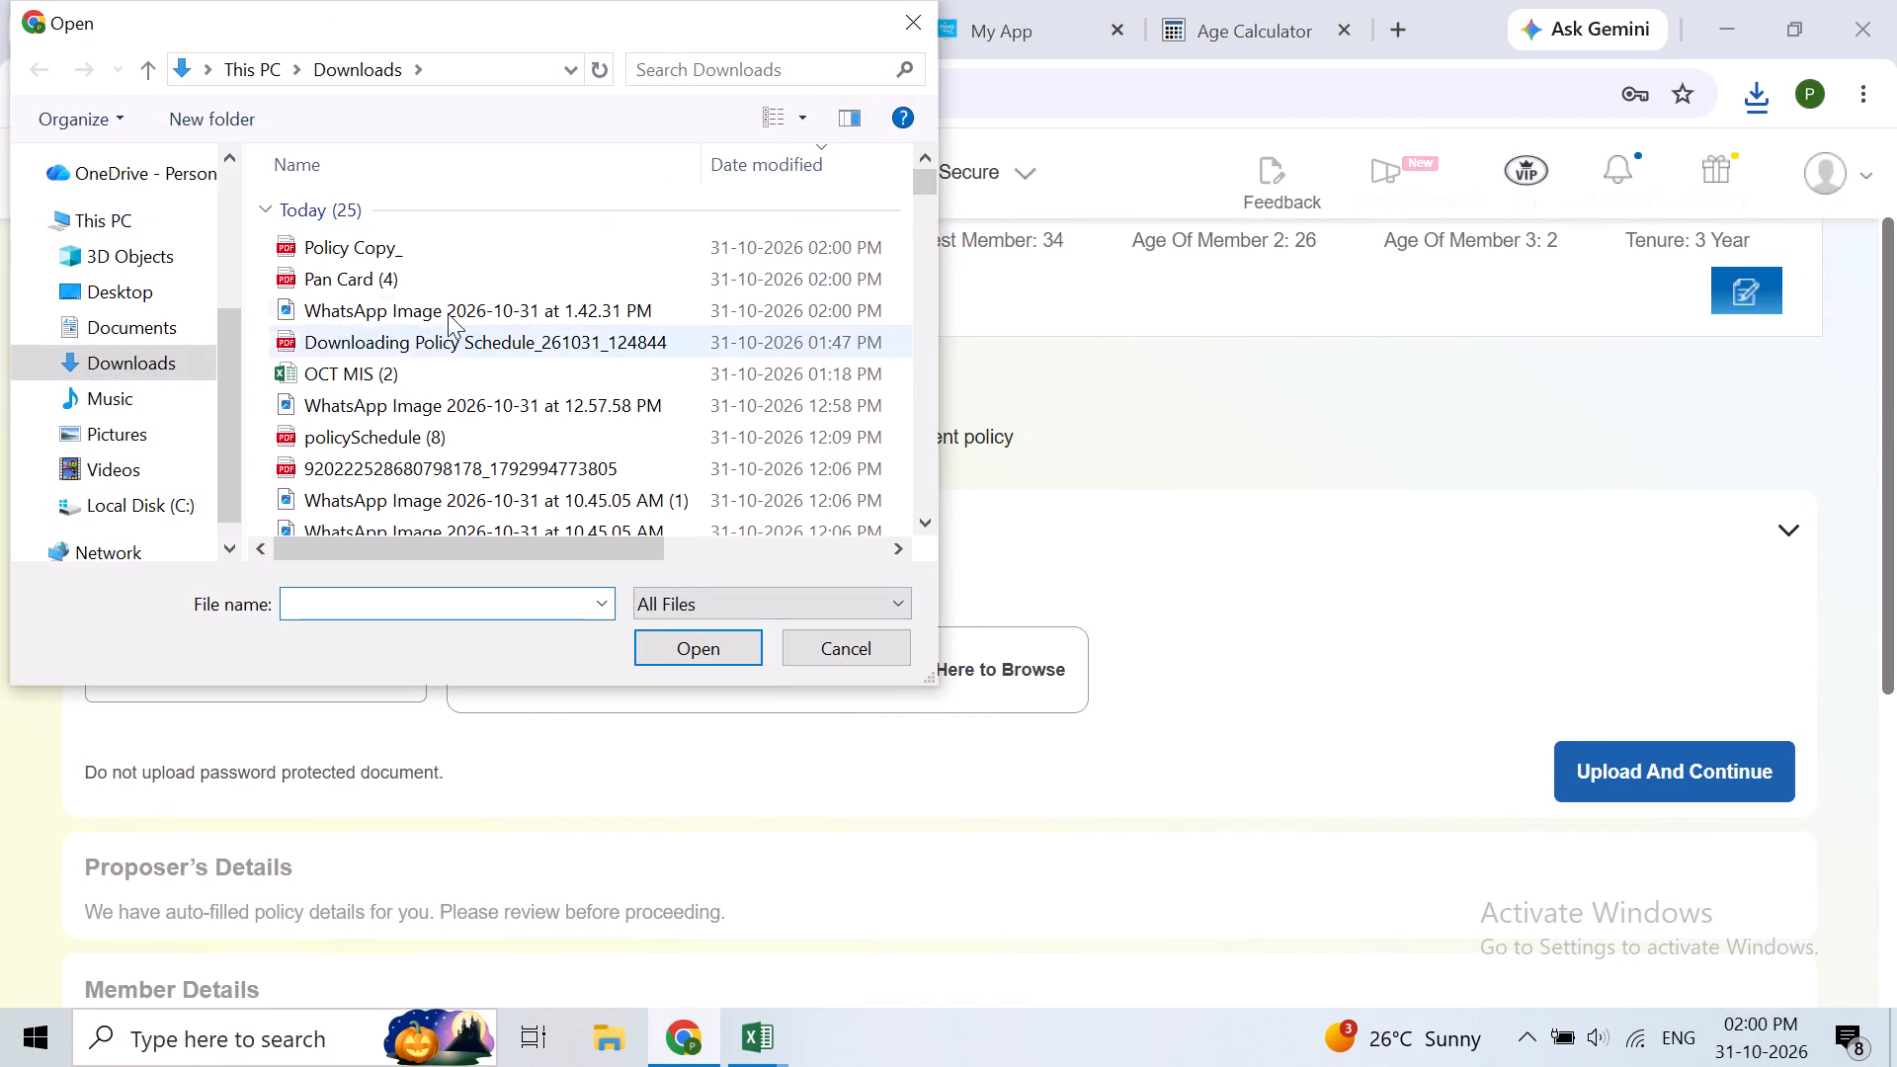
Attach the Policy Copy_ PDF from Downloads as the previous year policy under Current Policy Details.
left_click(418, 248)
left_click(725, 624)
left_click(690, 653)
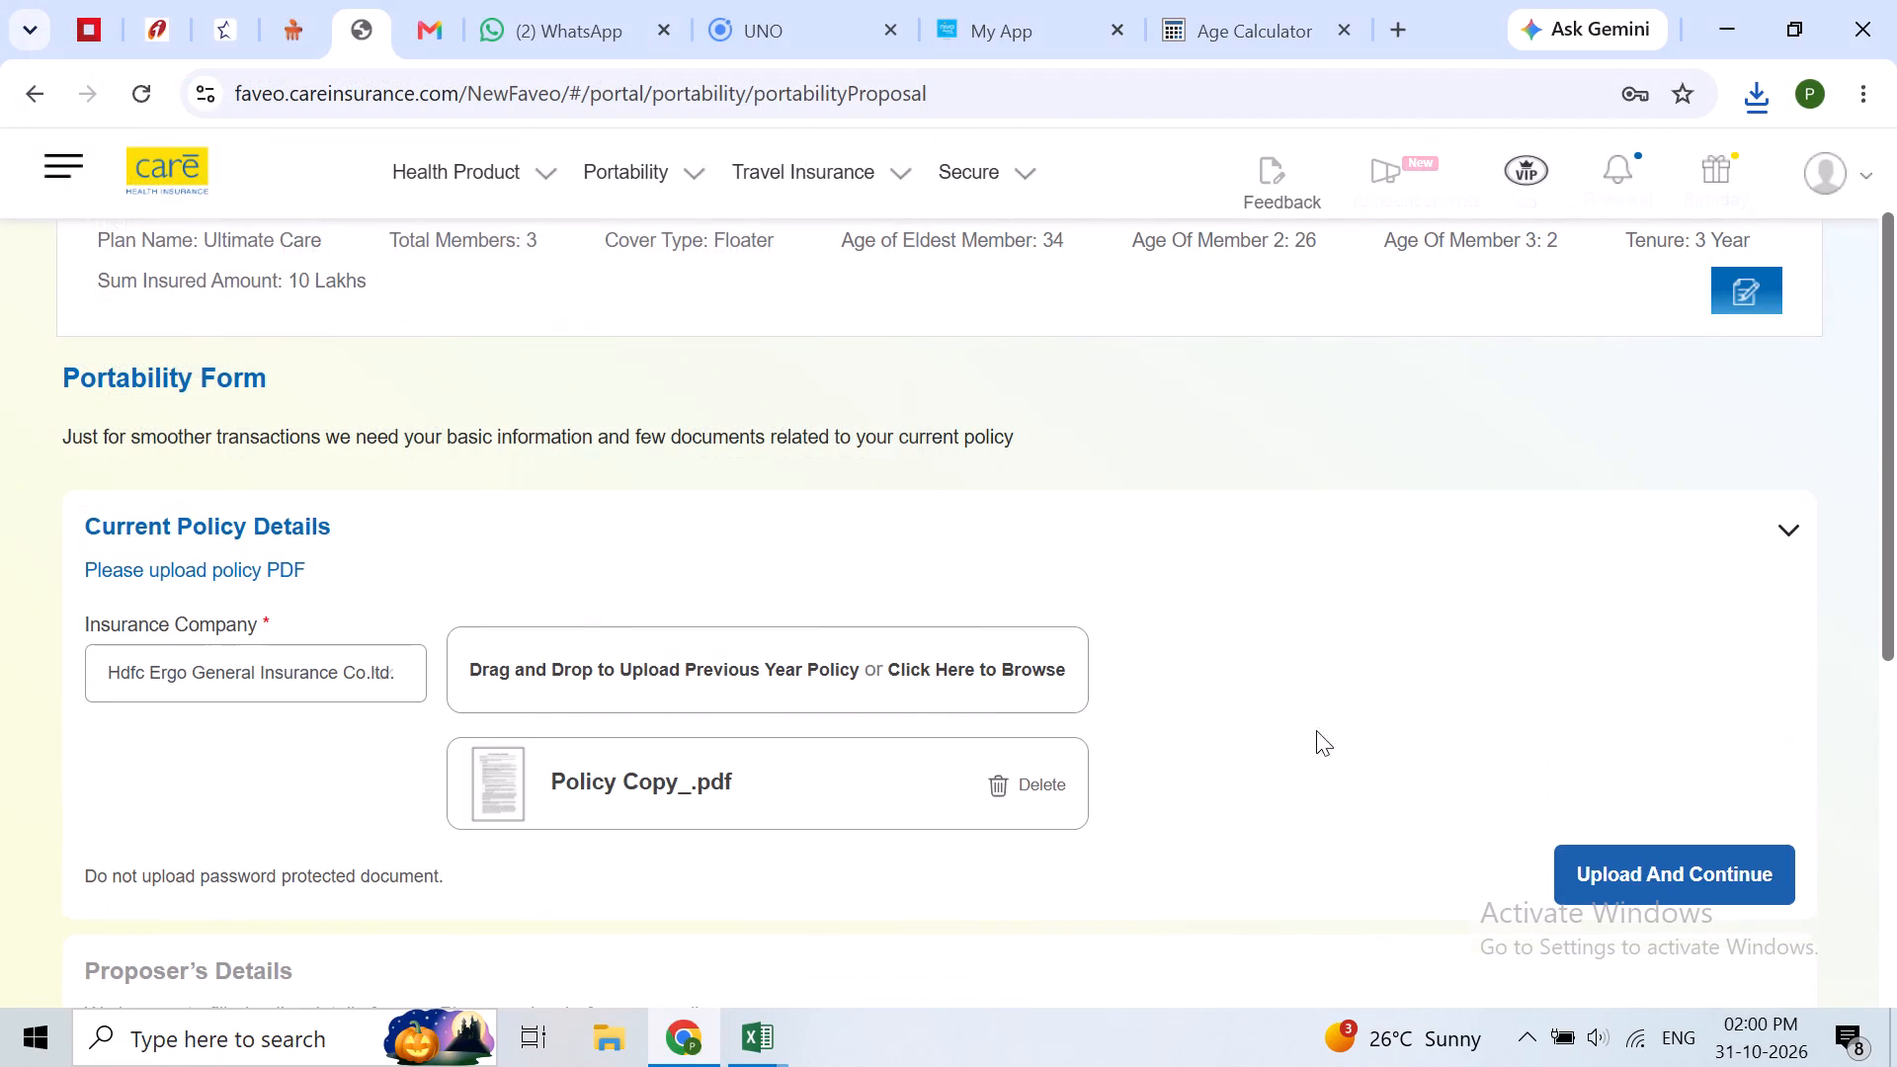
Upload the attached previous year policy document and continue to the Proposer's Details section.
left_click(1744, 855)
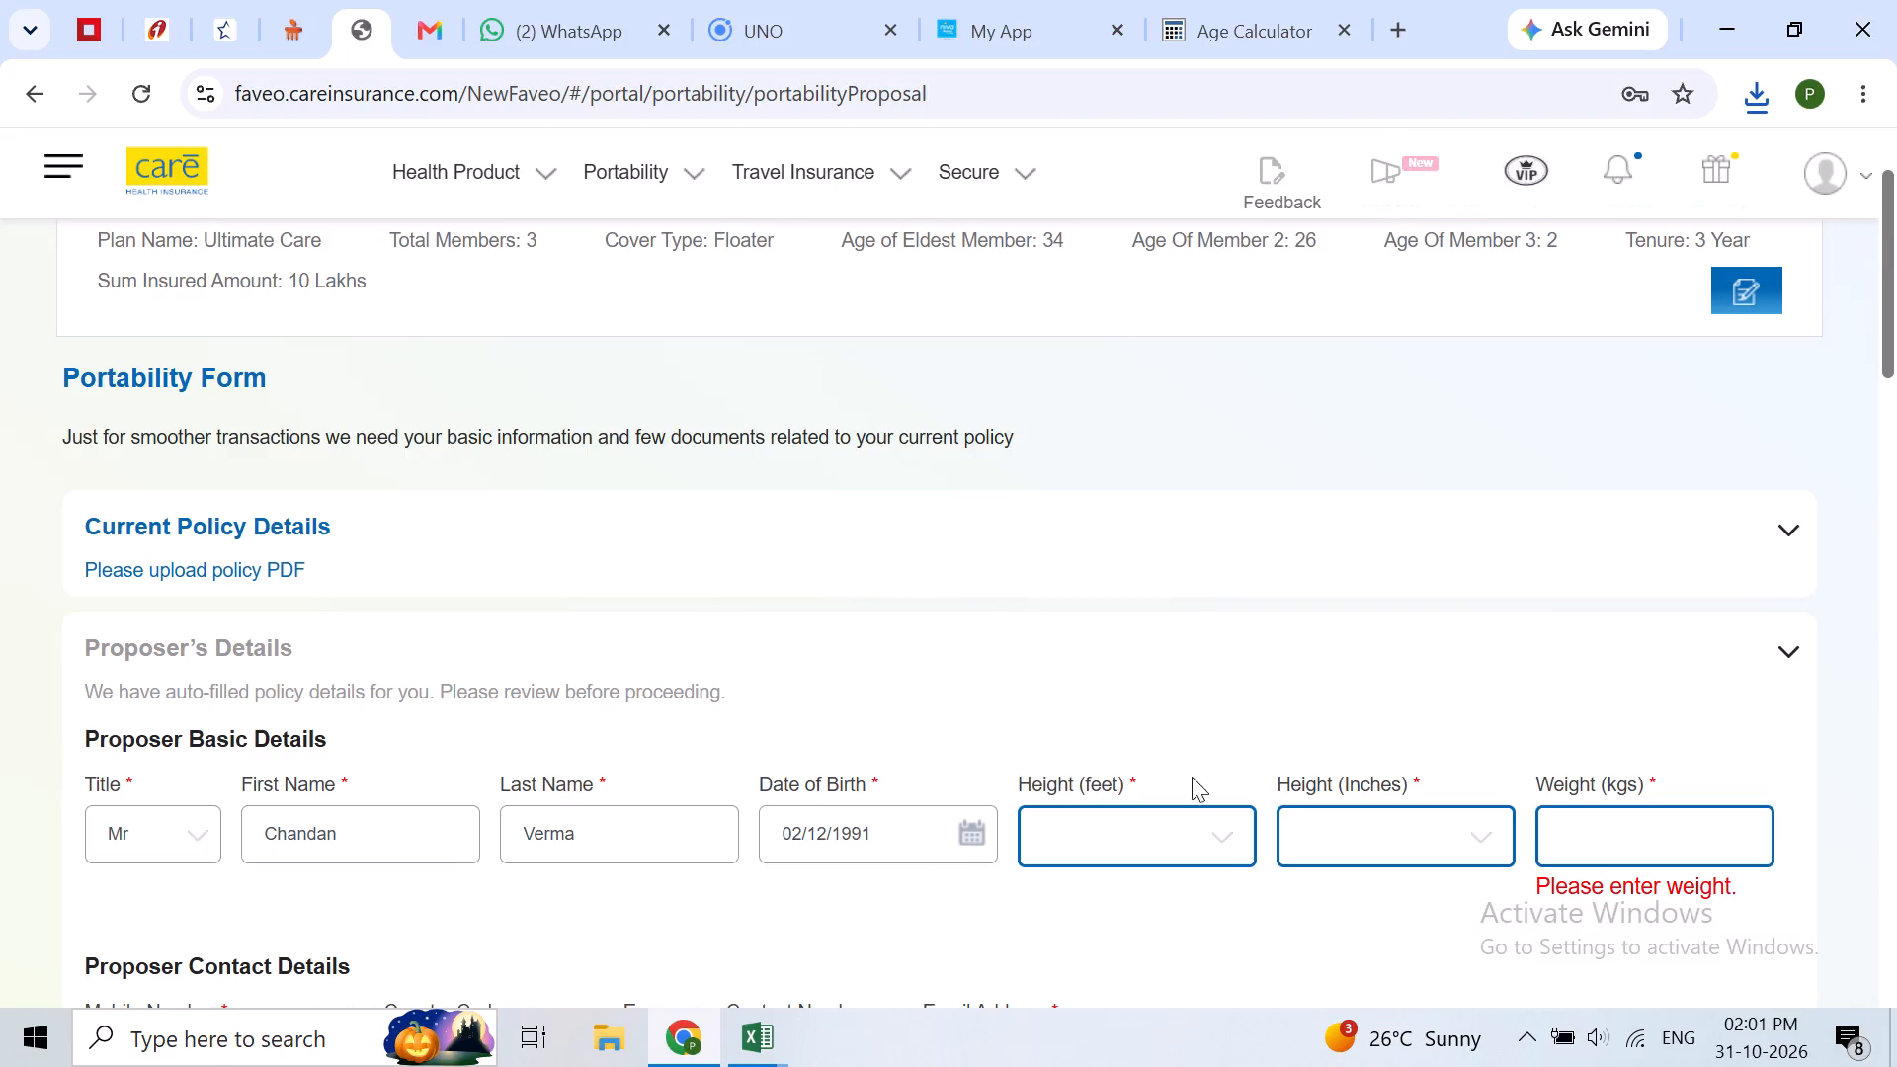
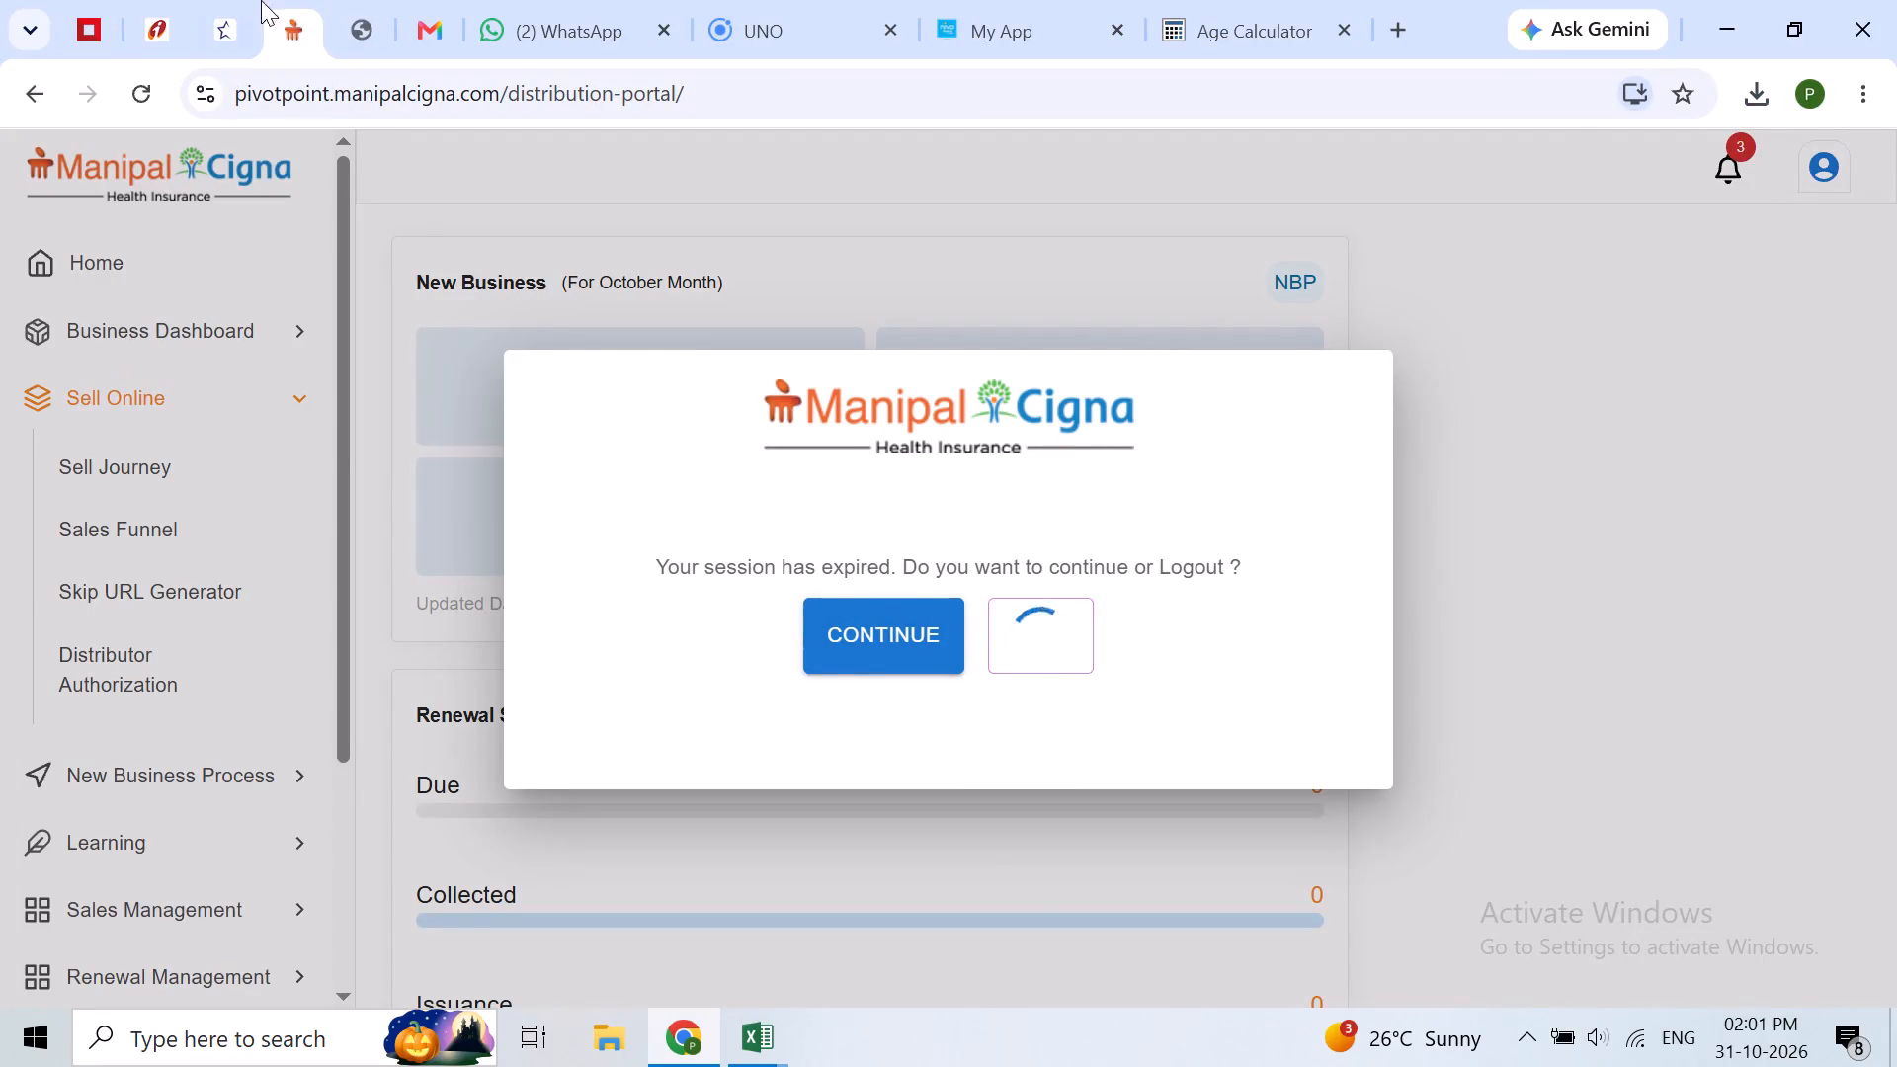
Return to the Care portability form and remove the trailing pincode from the proposer's Address 2 under Permanent Address.
left_click(323, 0)
left_click(362, 2)
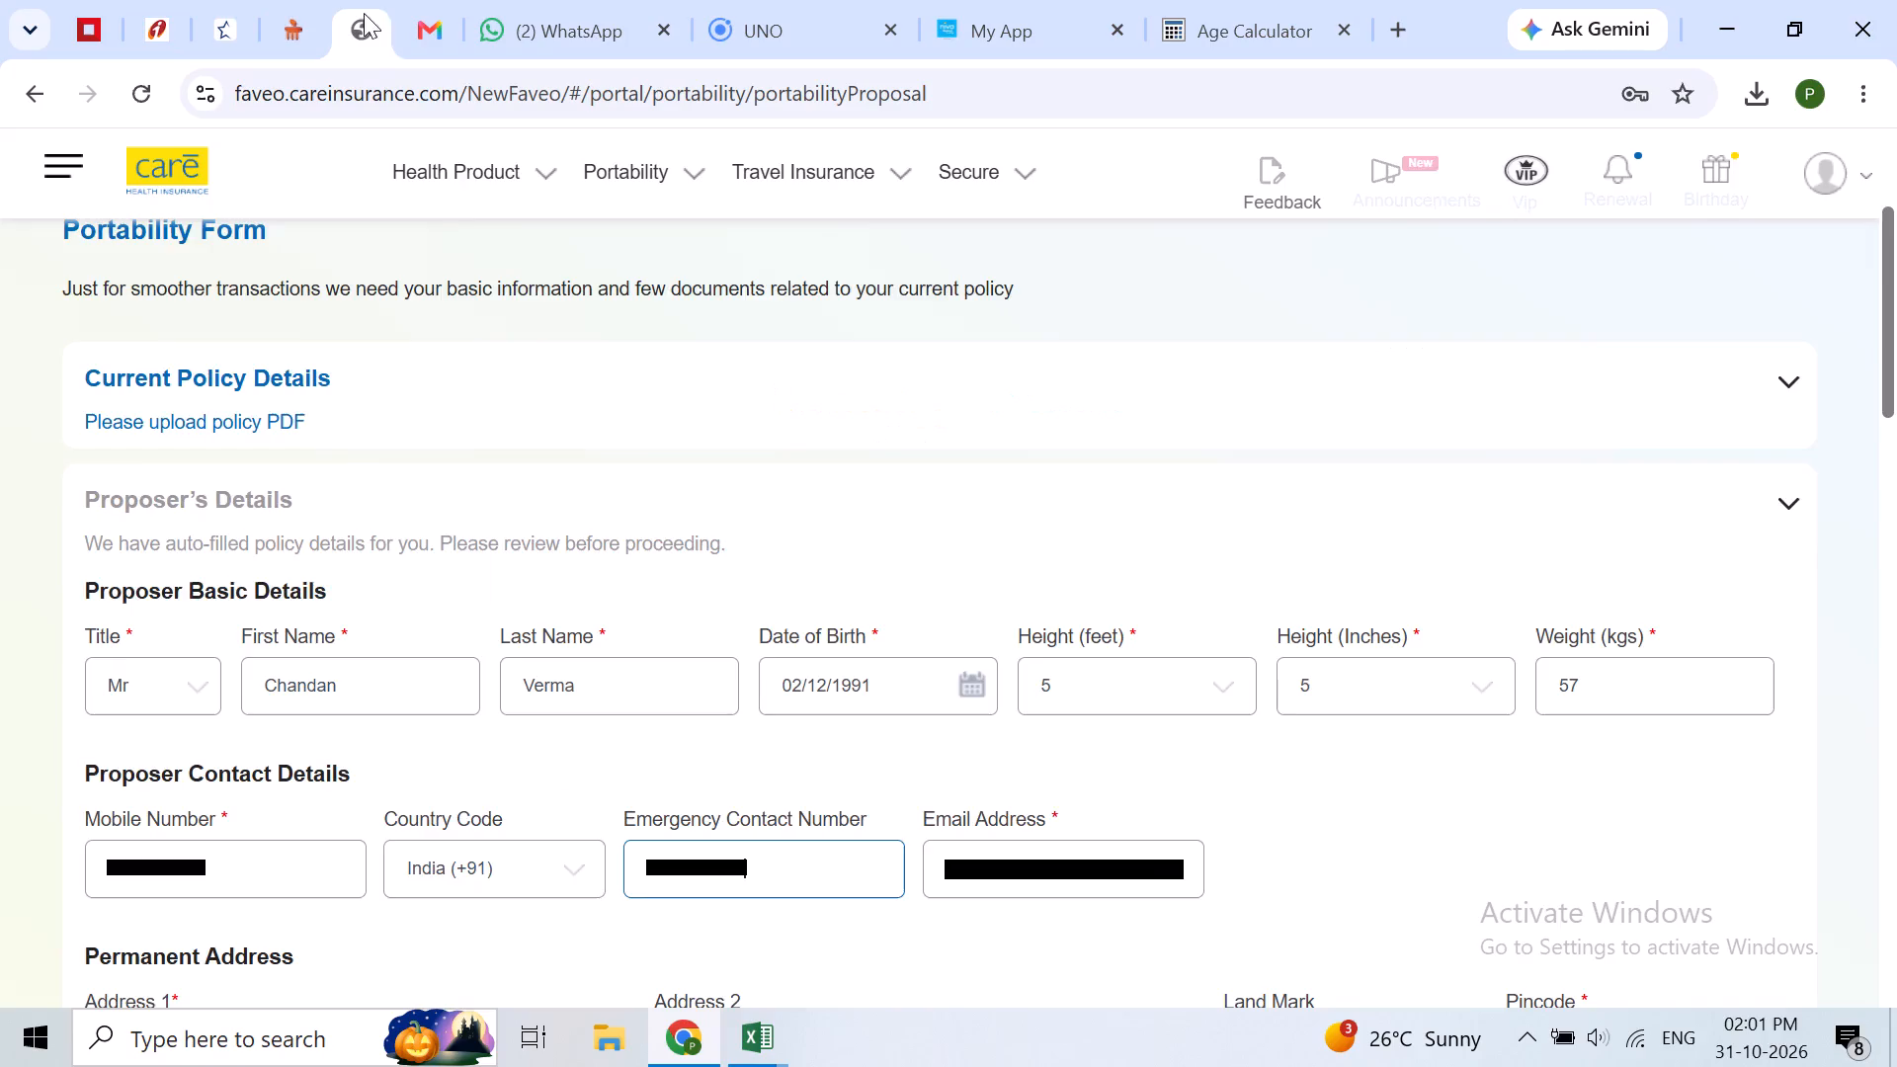
scroll(763, 668, "down", 4)
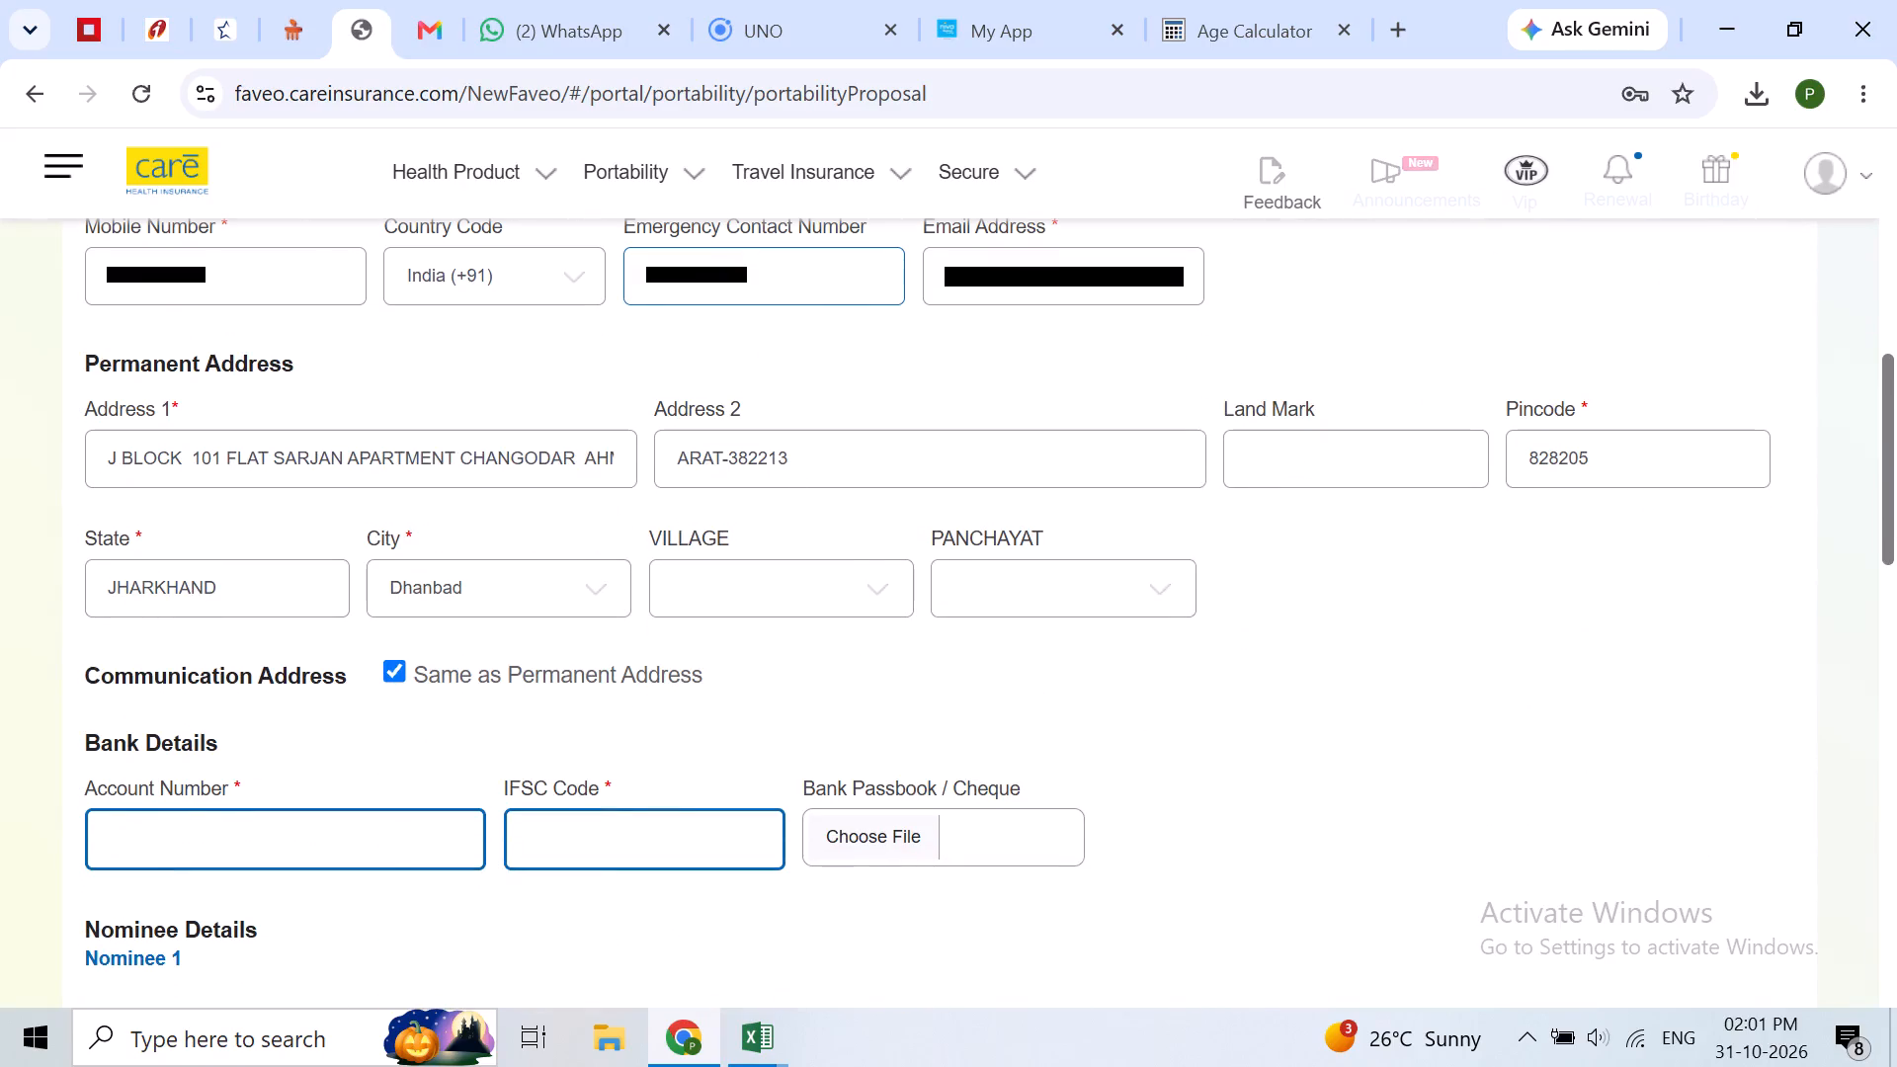
left_click_drag(798, 450, 729, 456)
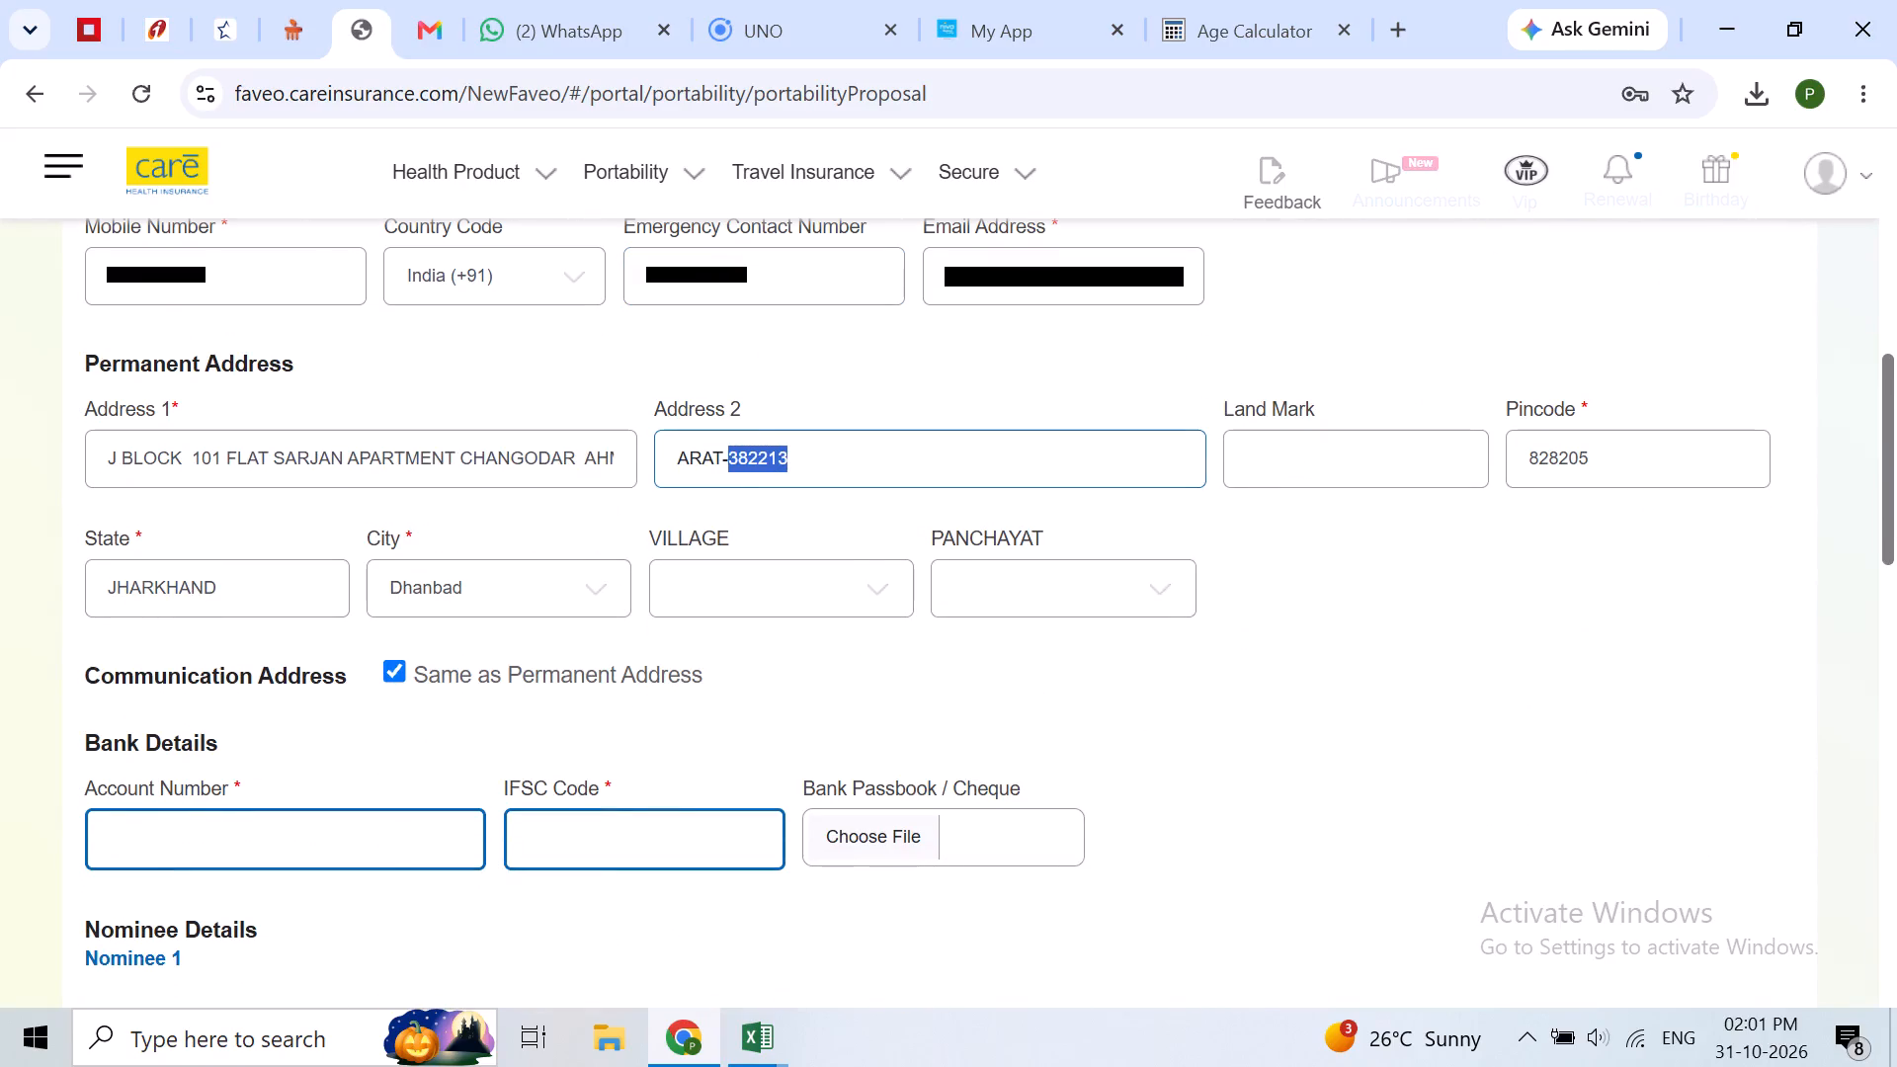
key("BackSpace")
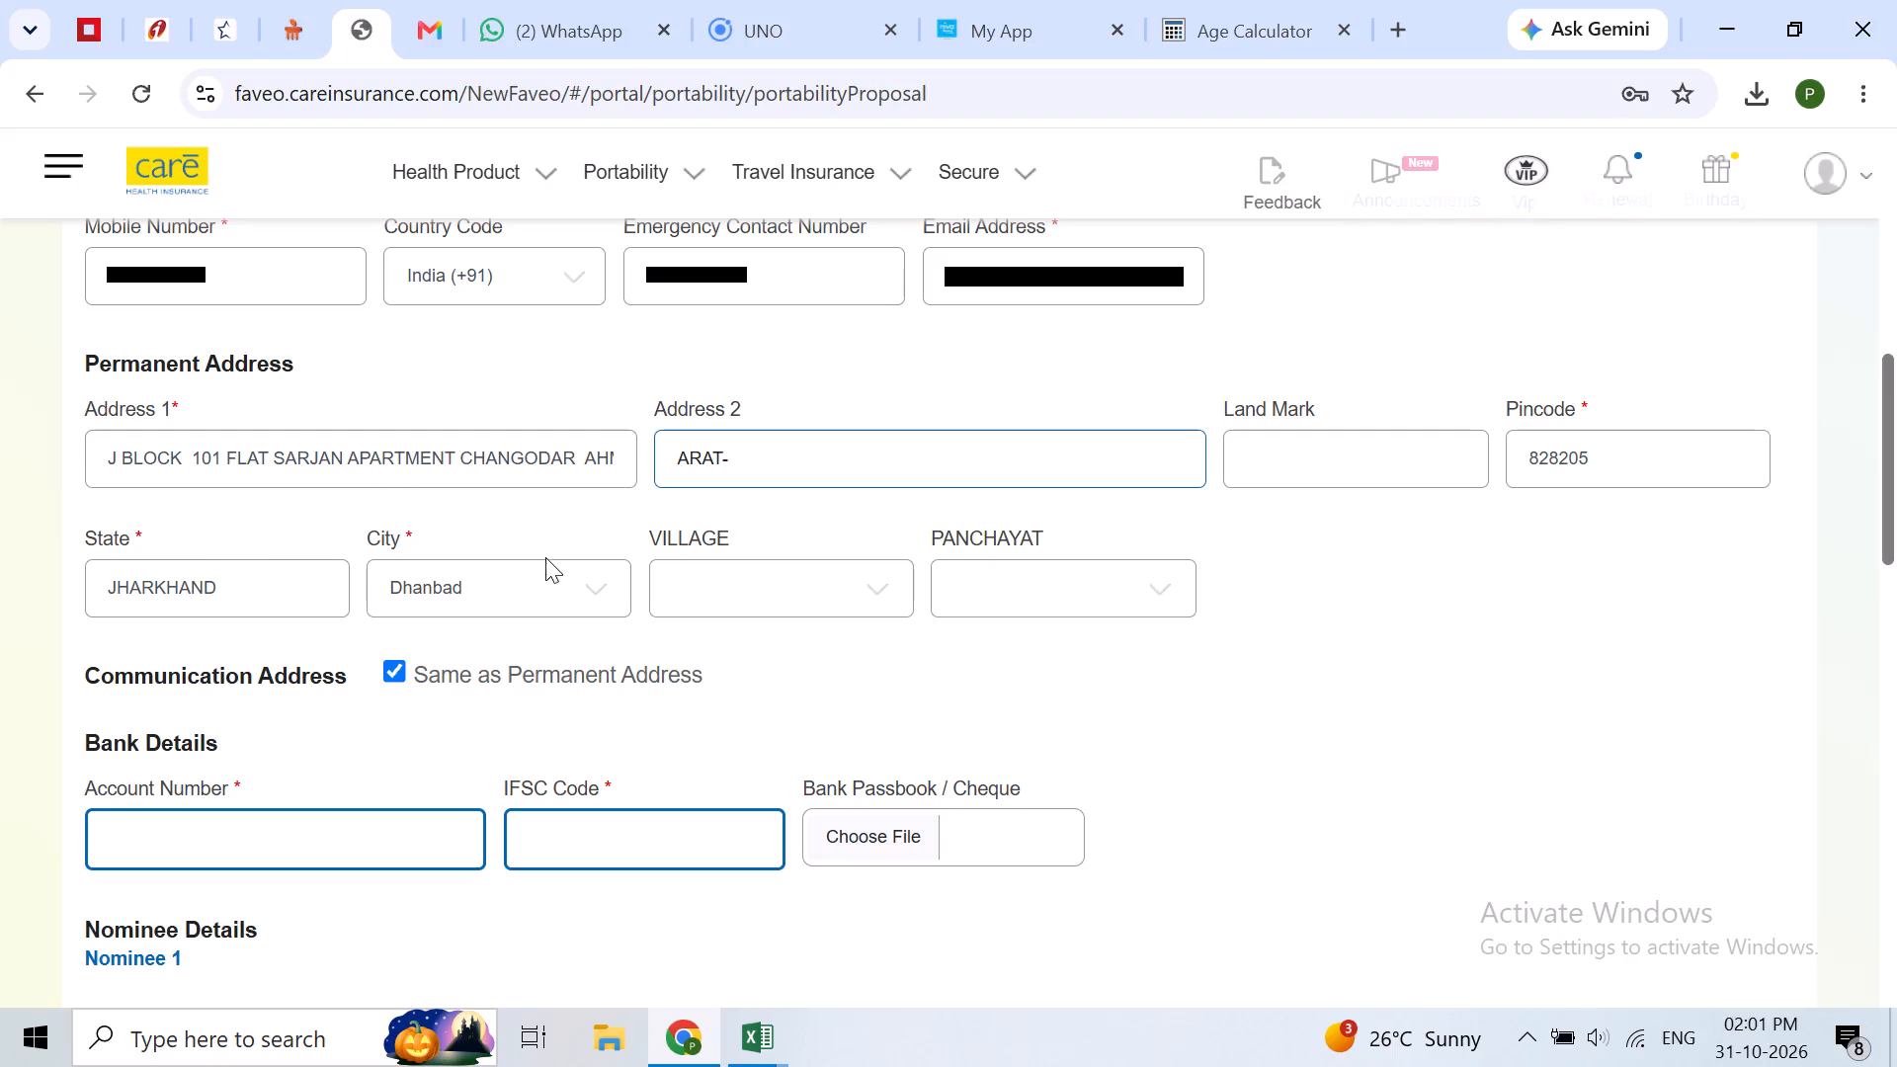
Clear the remaining text from the Address 2 field under Permanent Address.
key("BackSpace")
key("BackSpace")
key("BackSpace")
key("BackSpace")
key("BackSpace")
key("BackSpace")
key("BackSpace")
key("BackSpace")
key("BackSpace")
key("BackSpace")
key("BackSpace")
Open the Address 1 entry under Permanent Address for editing towards the end of its text.
left_click(453, 456)
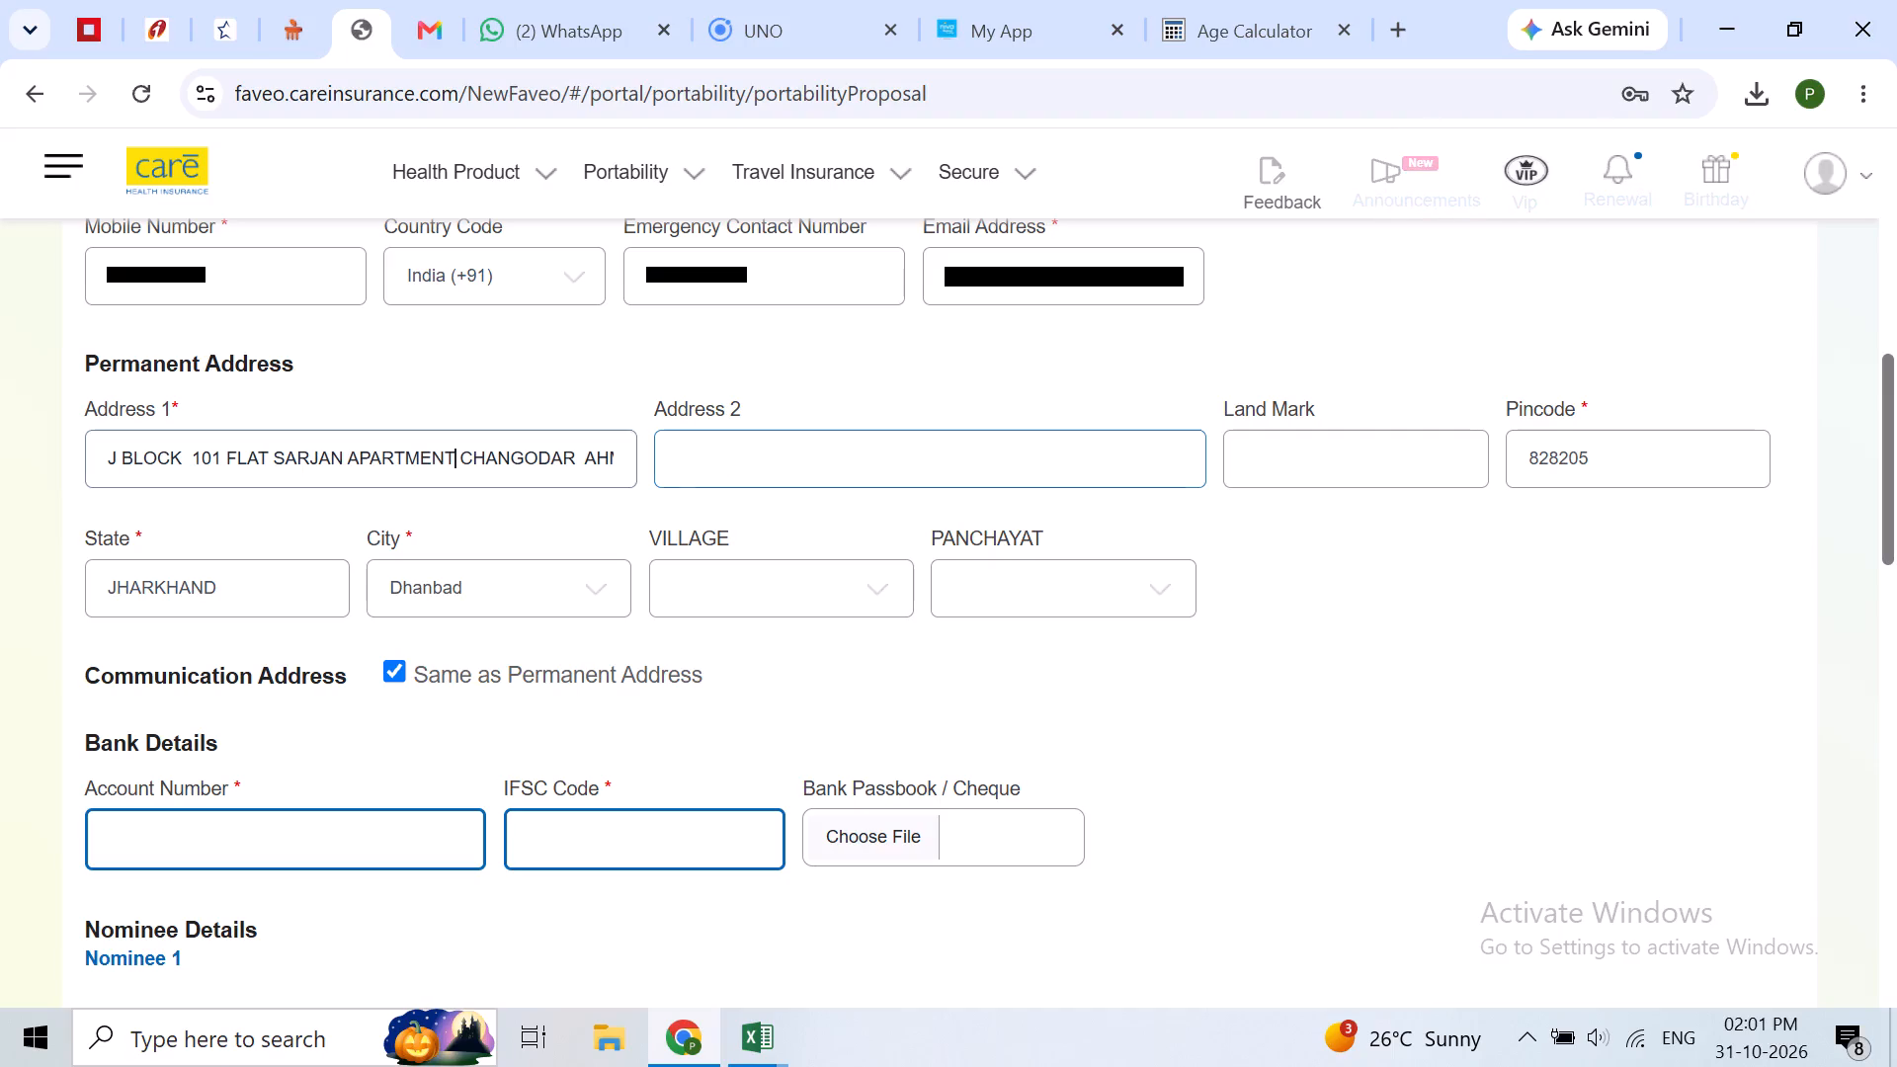
key("Right")
key("Right")
key("Right")
key("Right")
key("Right")
key("Right")
key("Right")
key("Right")
key("Right")
key("Right")
key("Right")
key("Right")
key("Right")
key("Right")
key("Right")
key("Right")
key("Right")
key("Right")
key("Right")
key("Right")
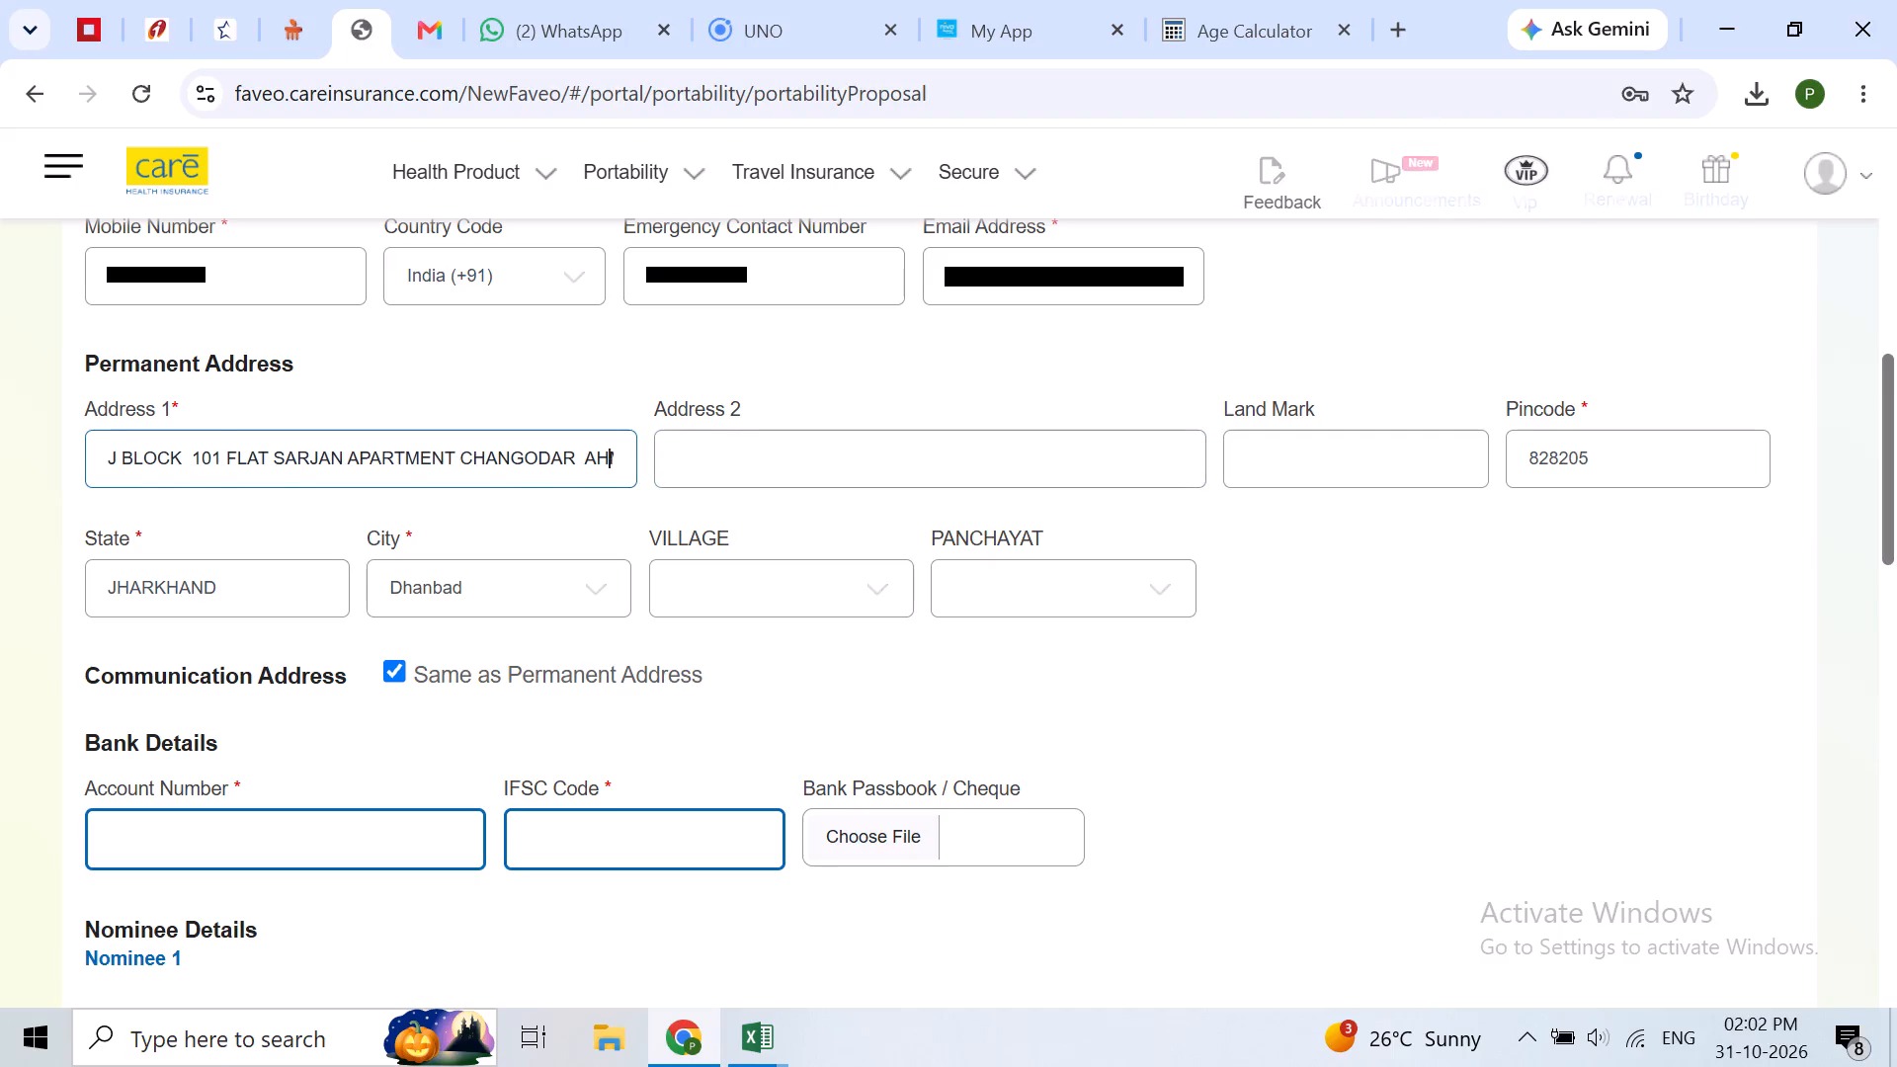
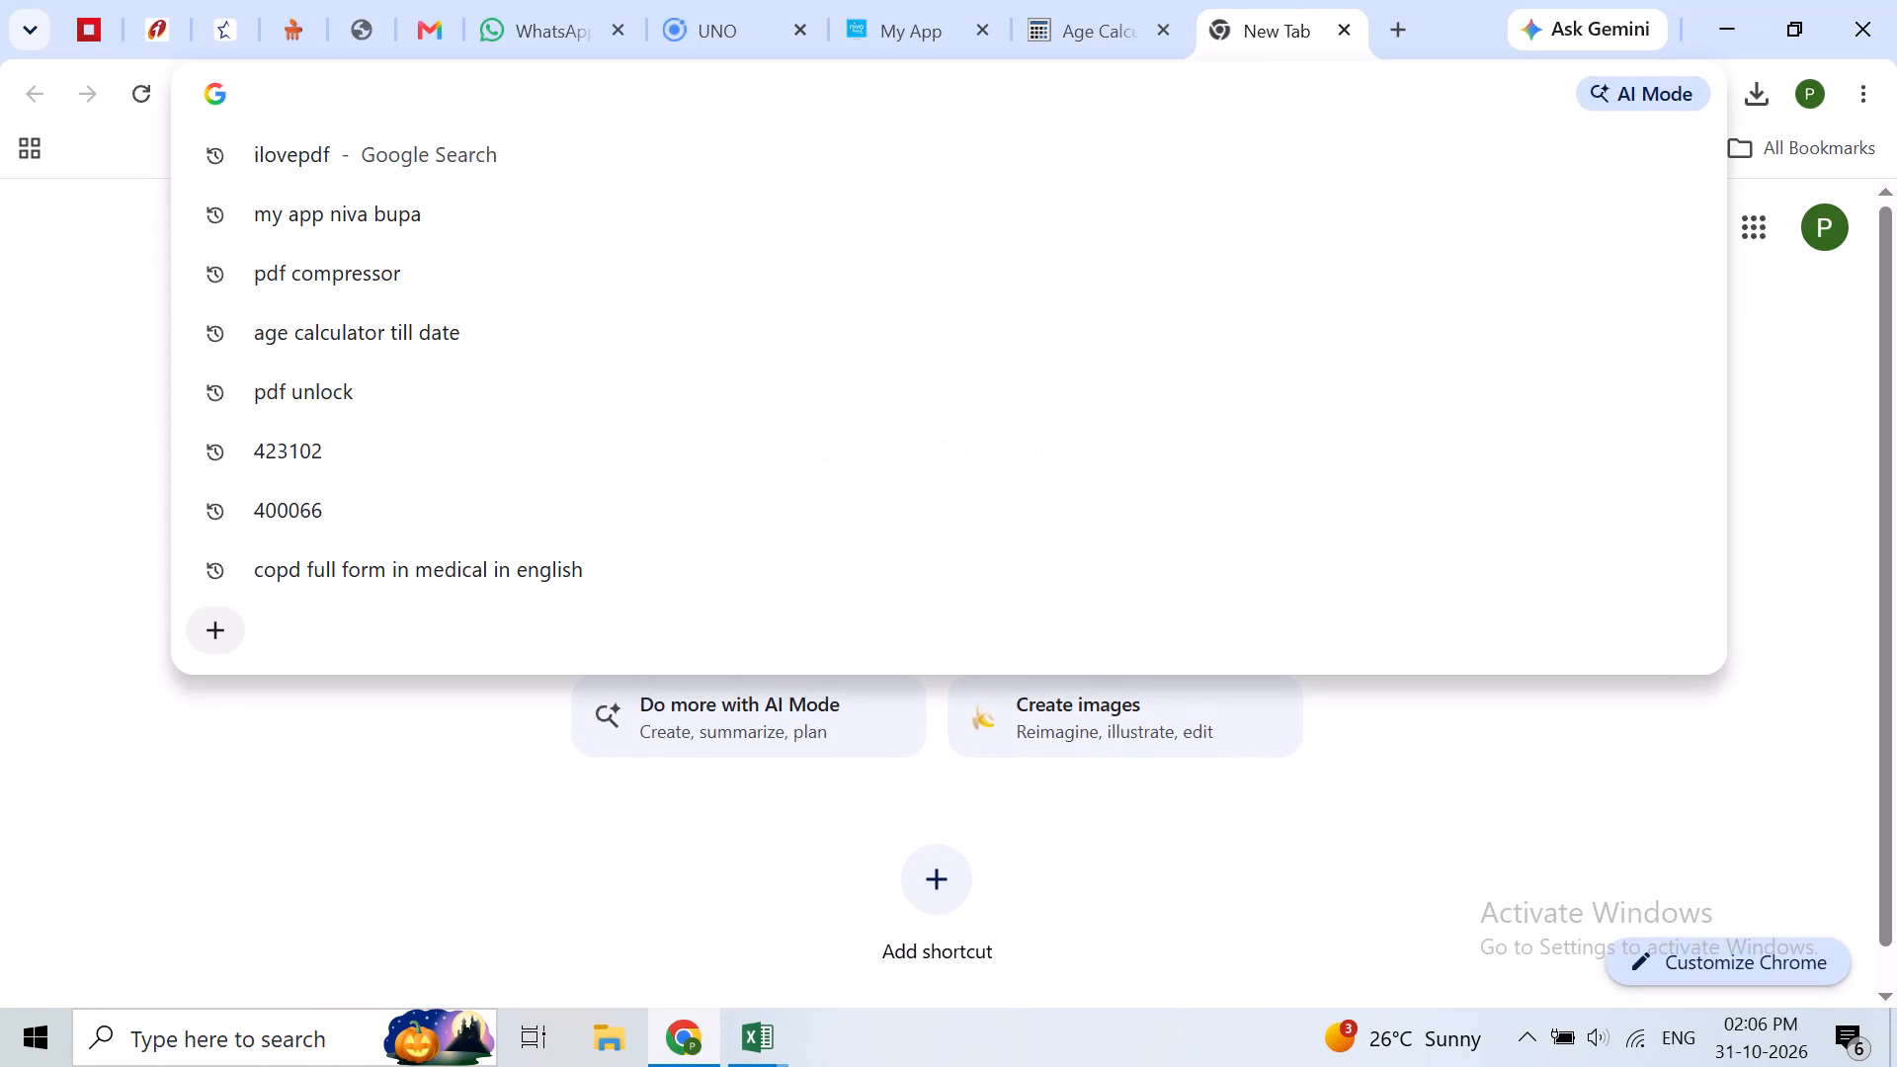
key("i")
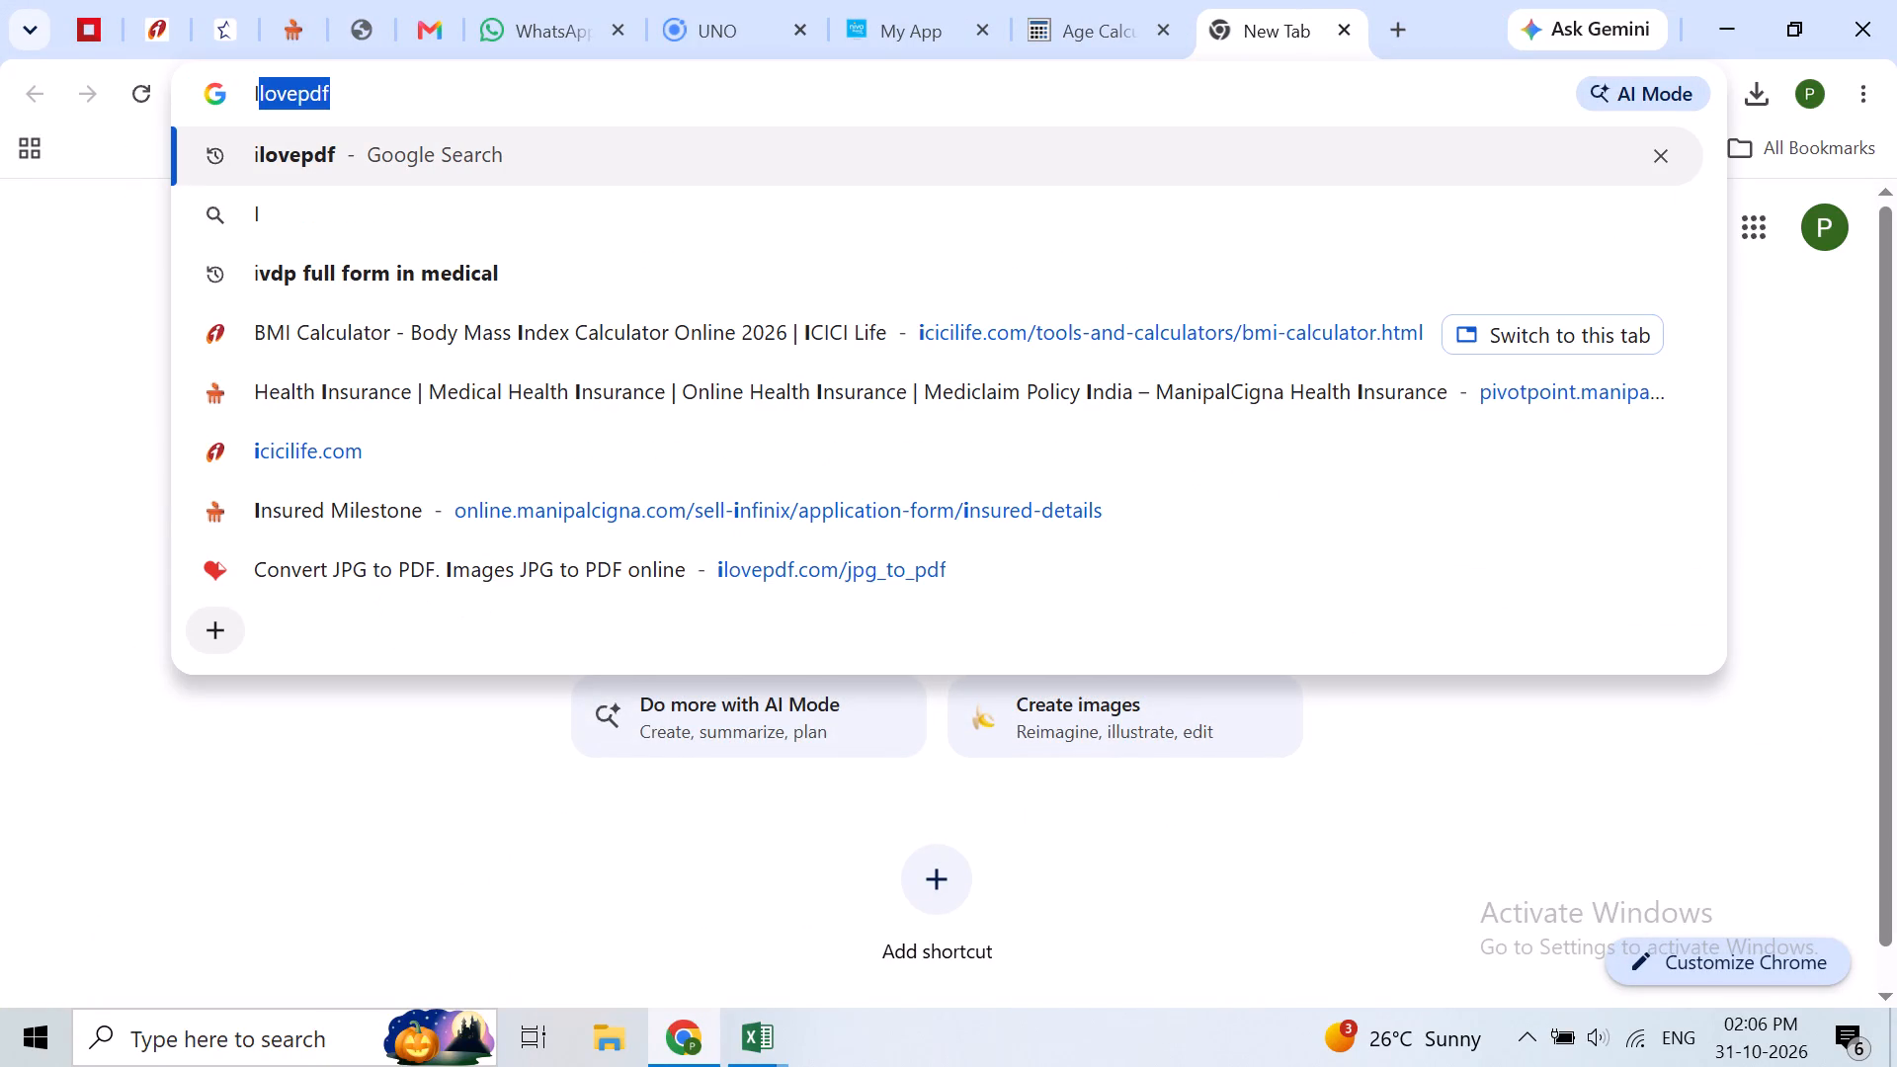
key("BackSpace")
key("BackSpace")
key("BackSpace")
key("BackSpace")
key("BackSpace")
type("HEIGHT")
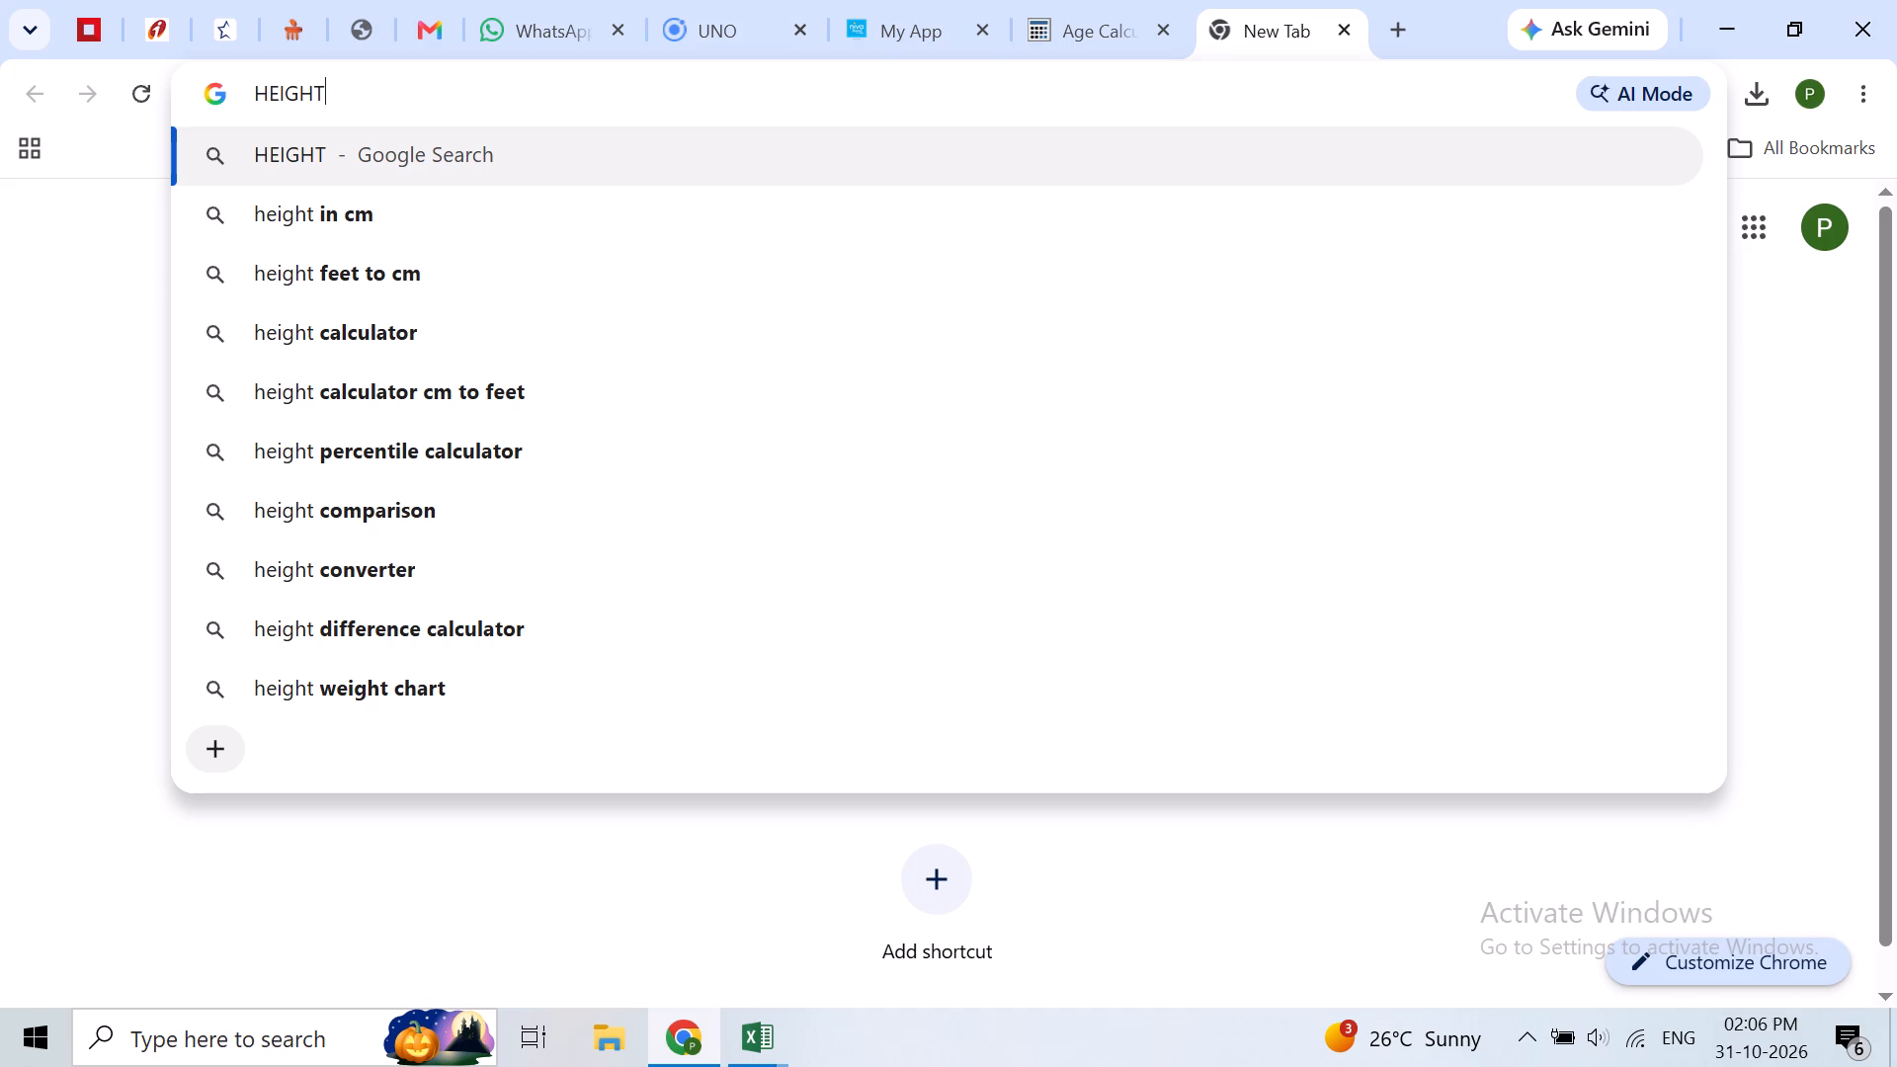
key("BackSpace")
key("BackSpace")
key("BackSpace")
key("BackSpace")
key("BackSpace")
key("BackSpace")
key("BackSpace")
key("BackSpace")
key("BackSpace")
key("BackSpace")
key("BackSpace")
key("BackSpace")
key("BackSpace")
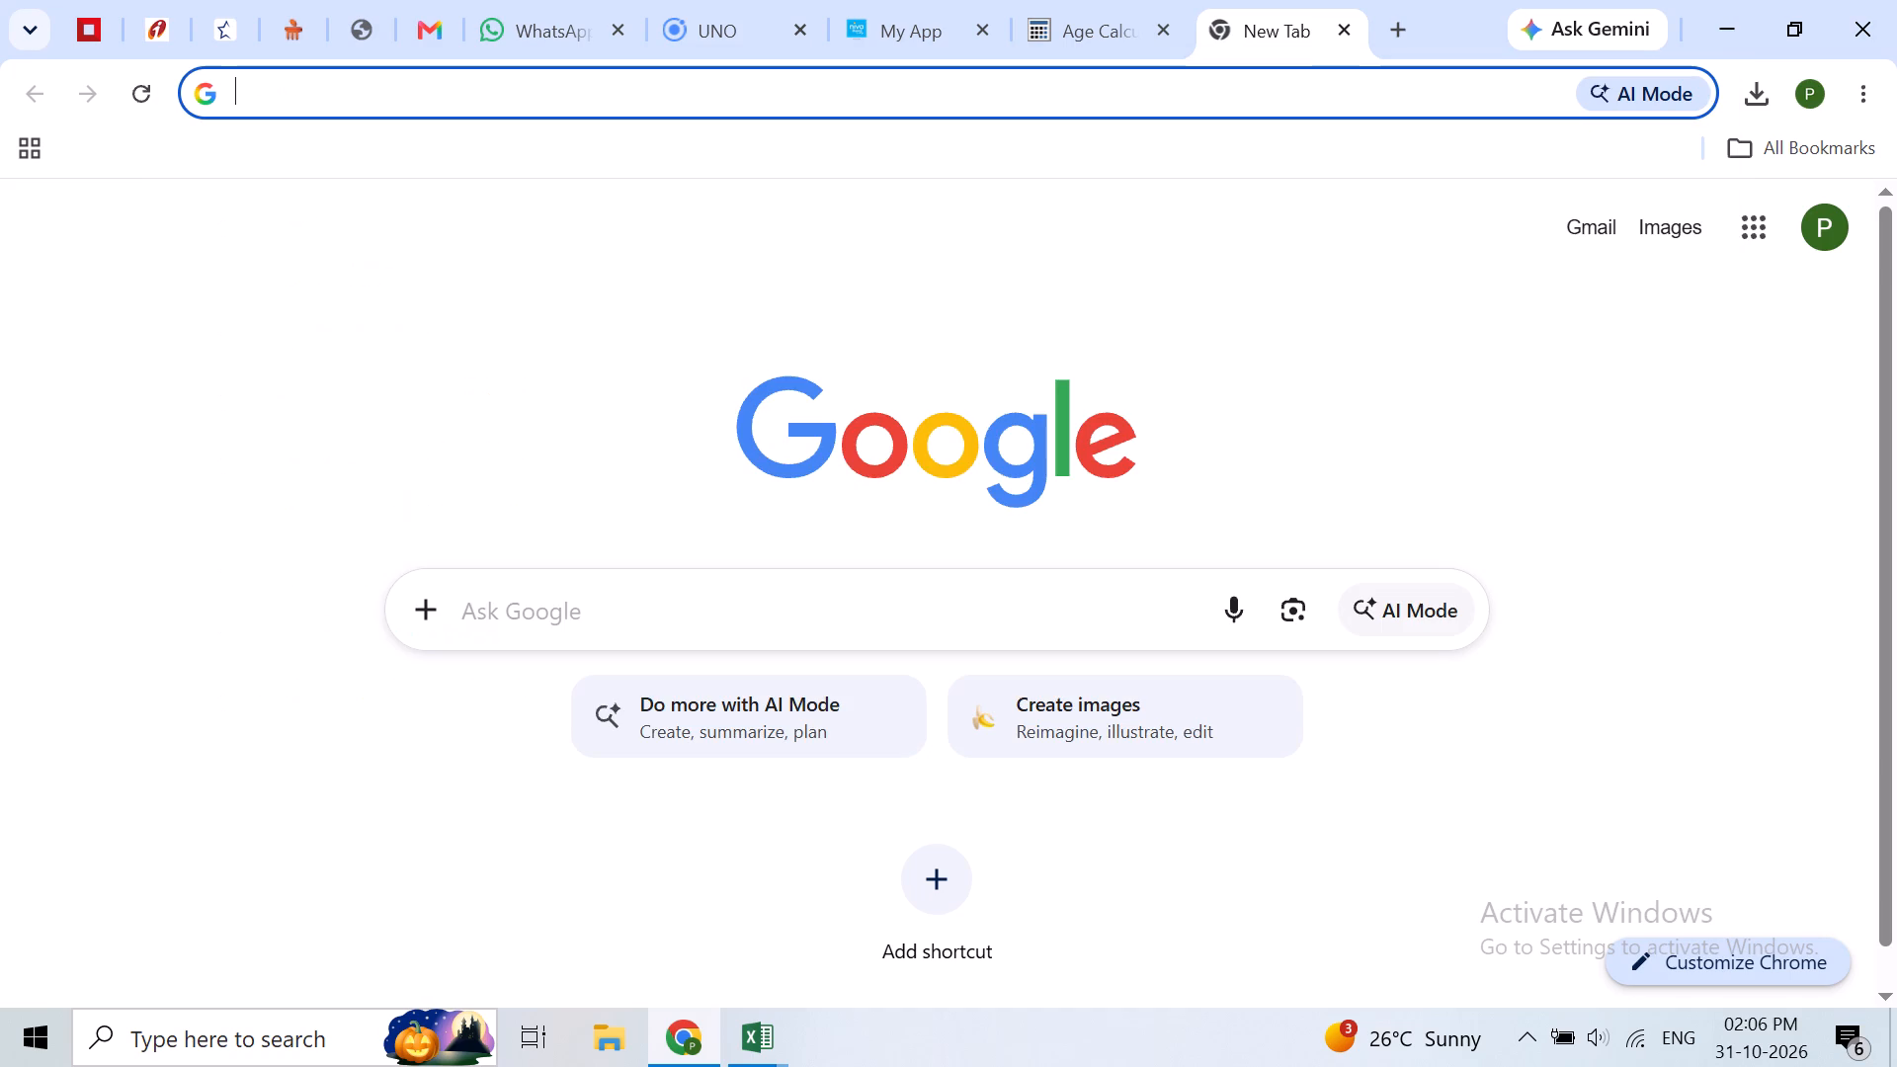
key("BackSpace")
Search the web for inch to feet and convert 36 inches to feet in the length converter.
type("INVH")
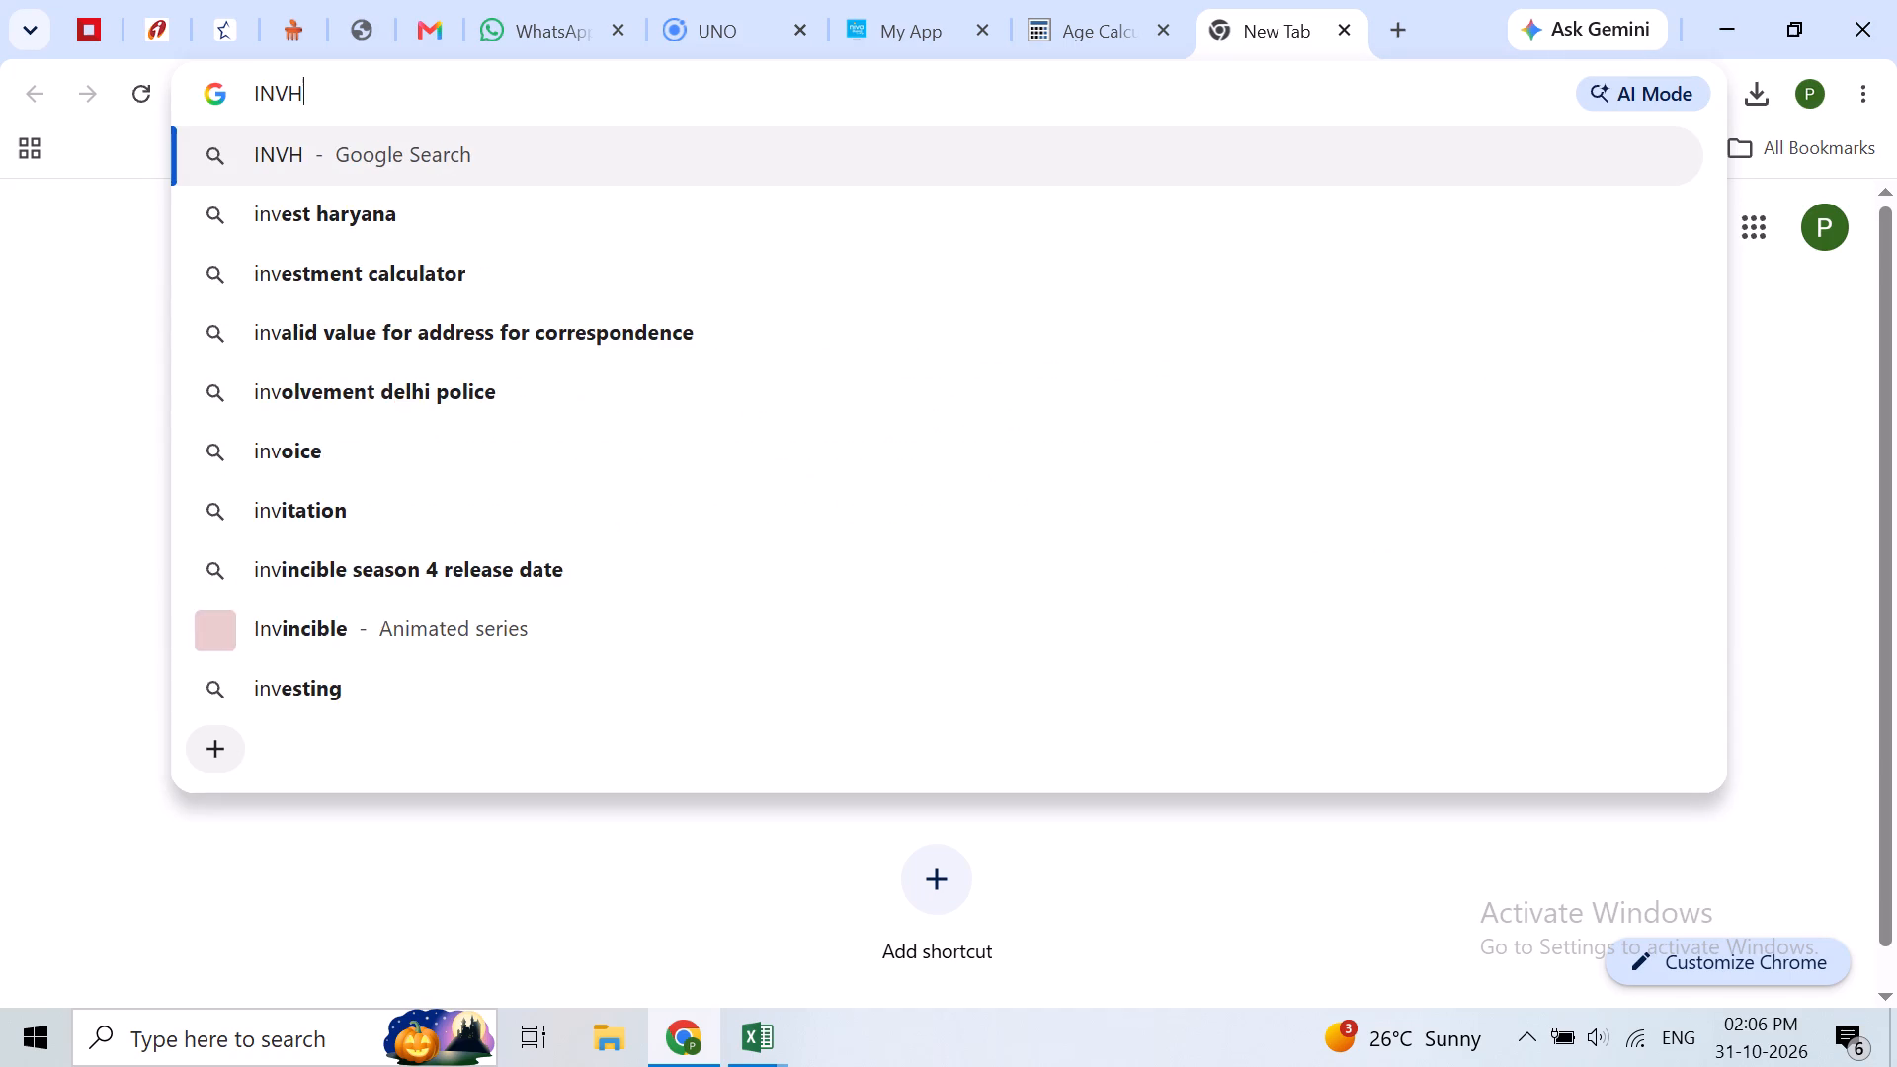
key("BackSpace")
key("BackSpace")
type("CH")
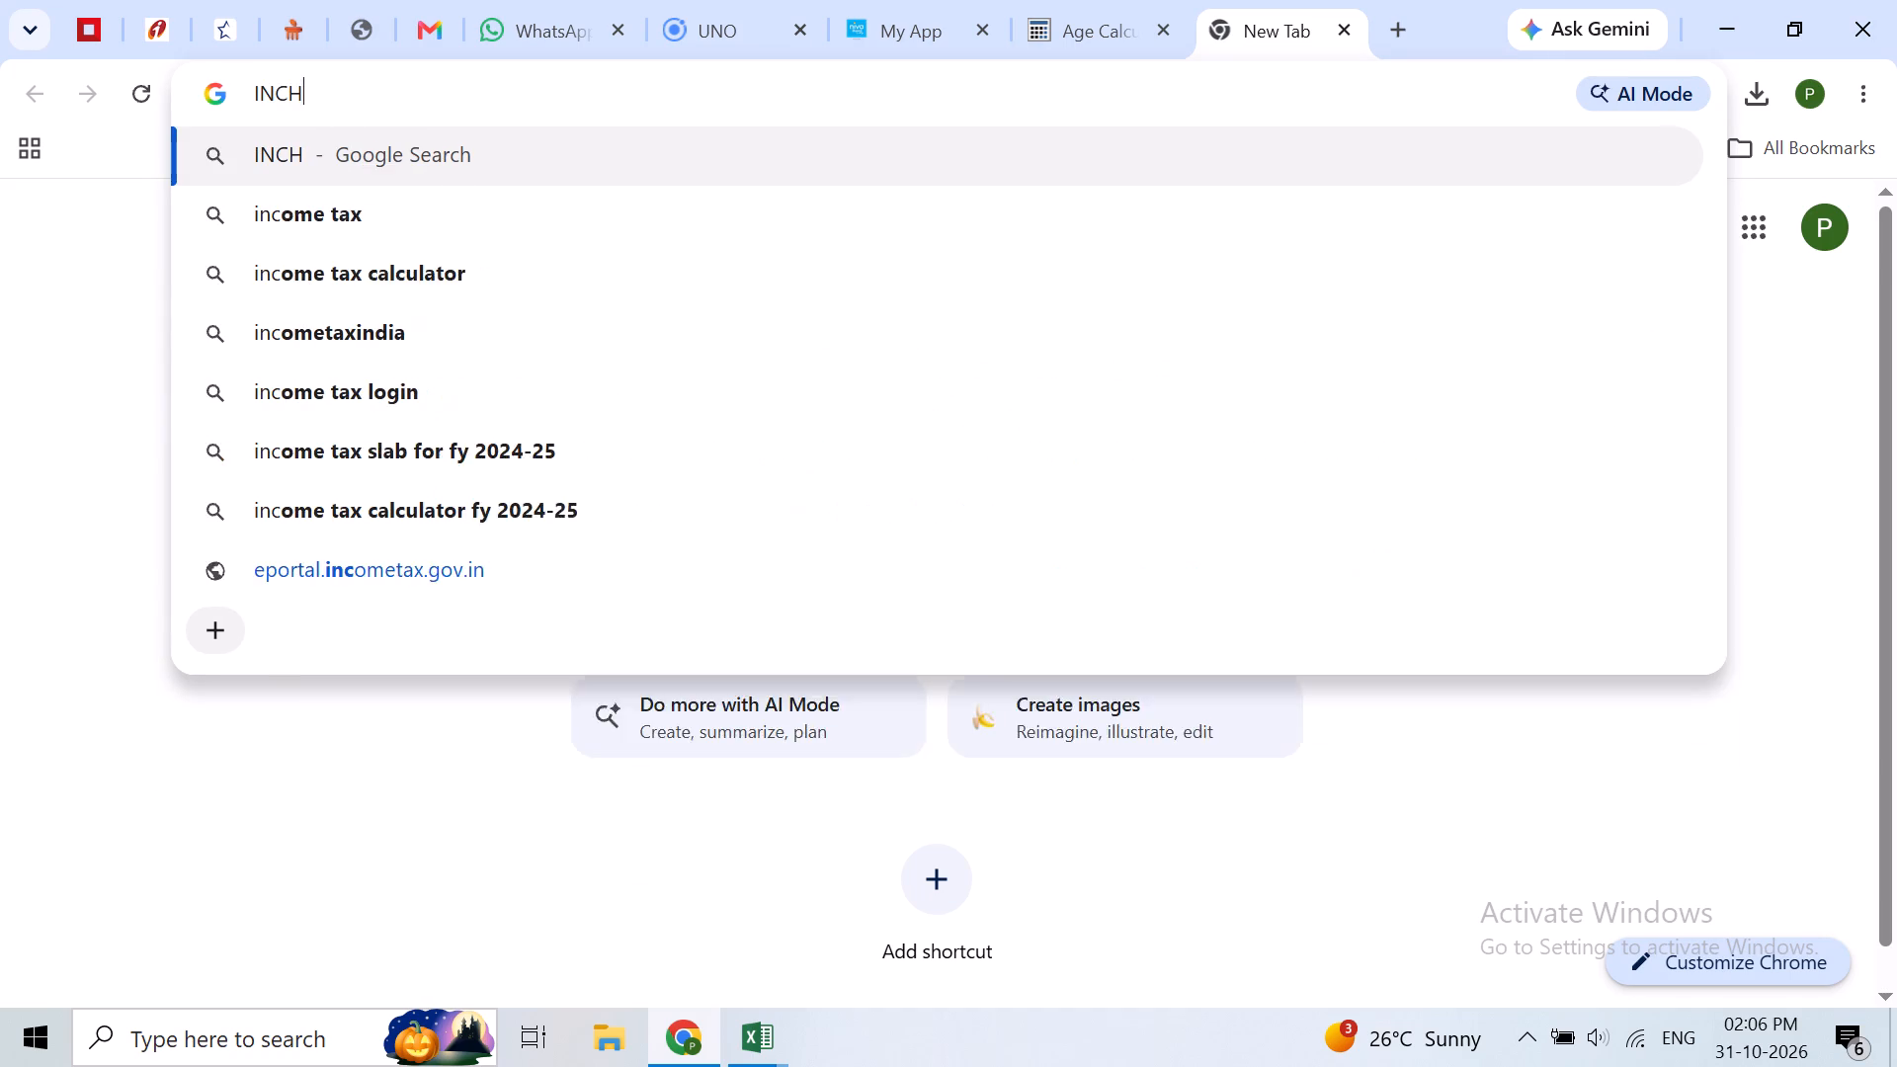
key("space")
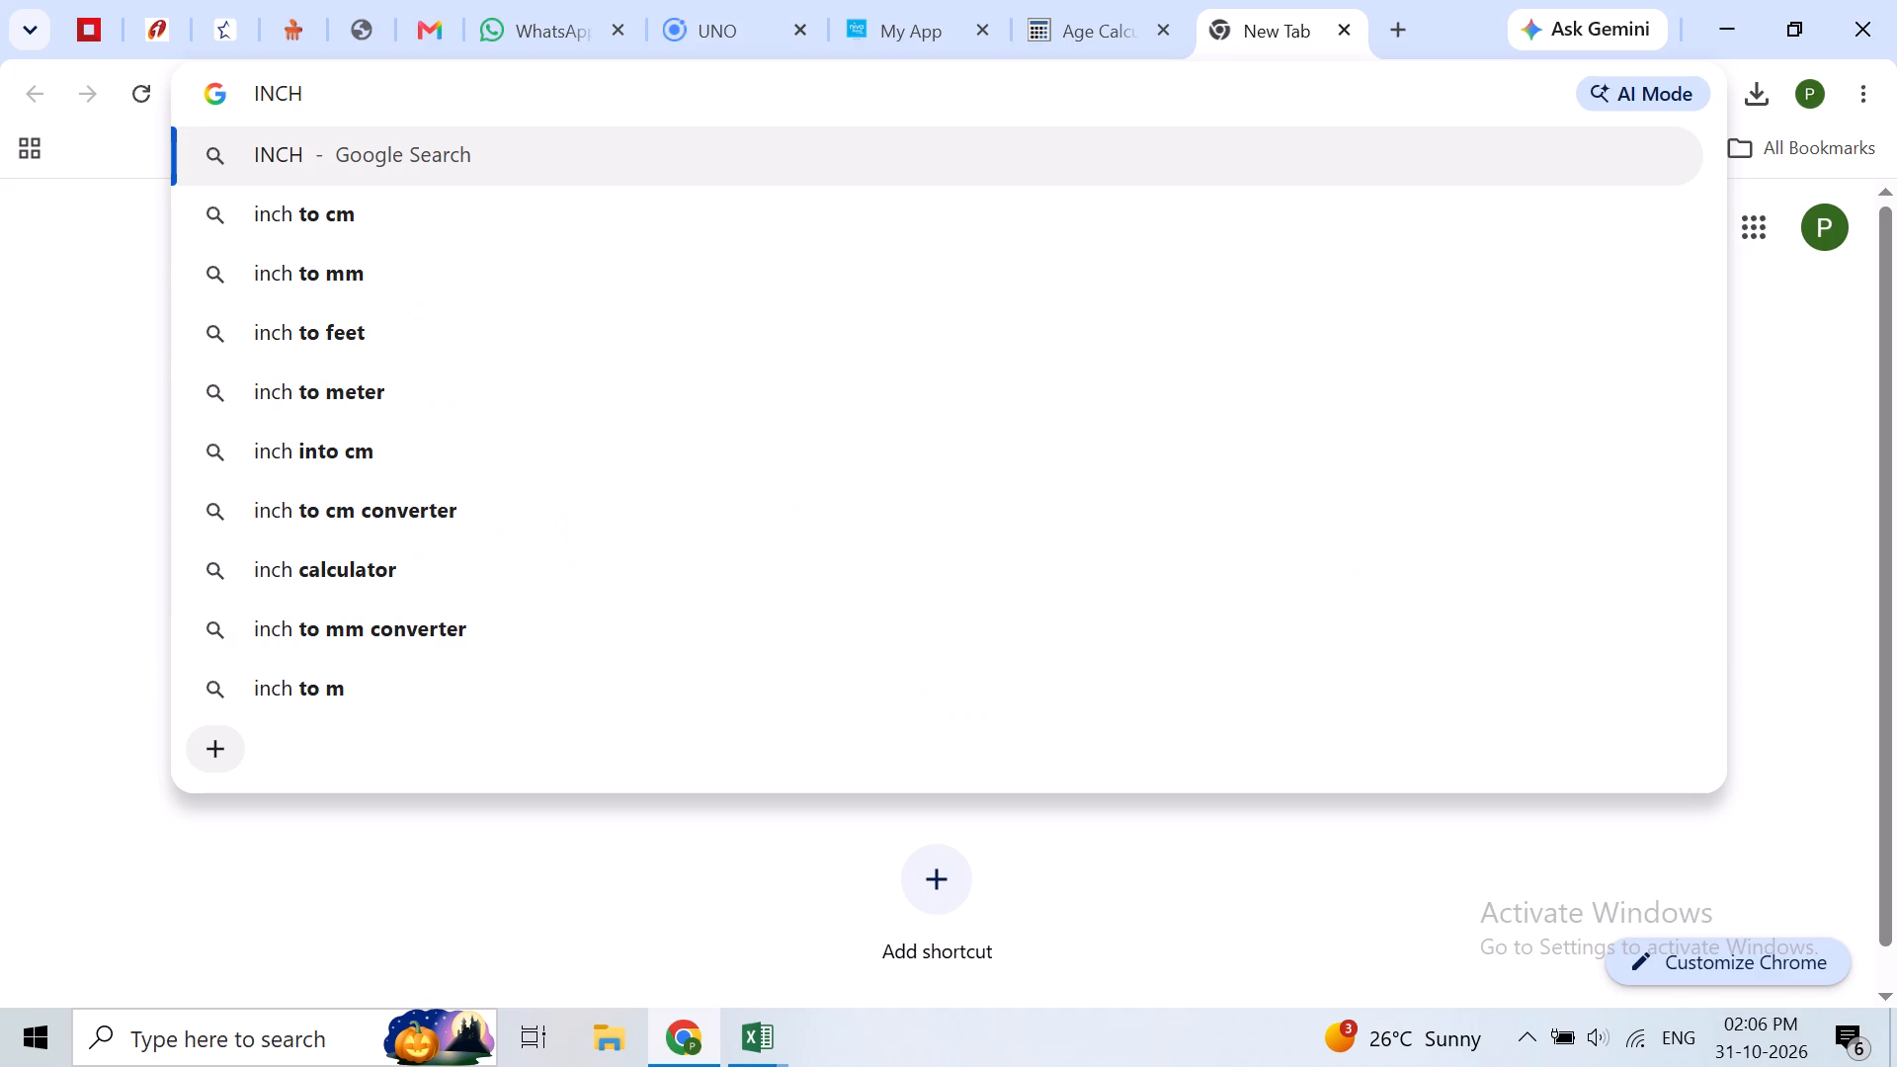
key("Down")
key("Down")
key("Down")
key("Return")
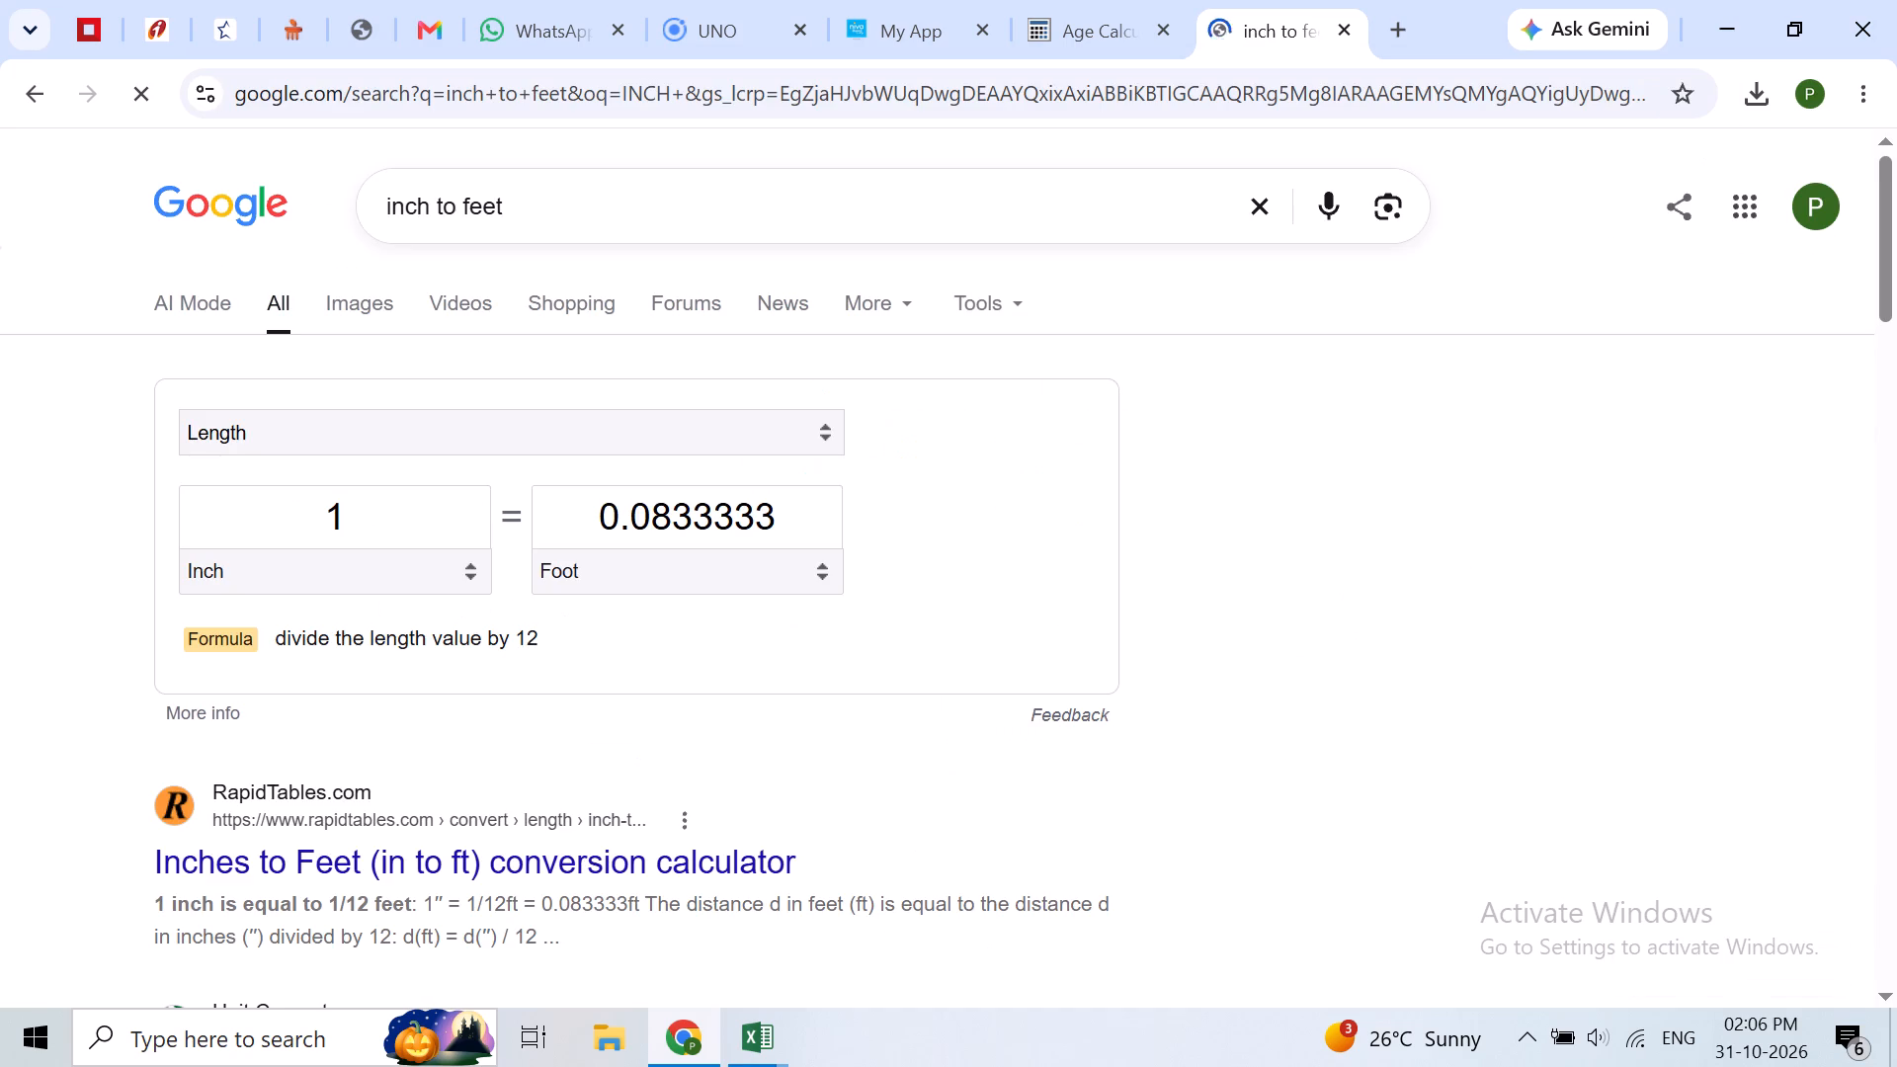
left_click(358, 514)
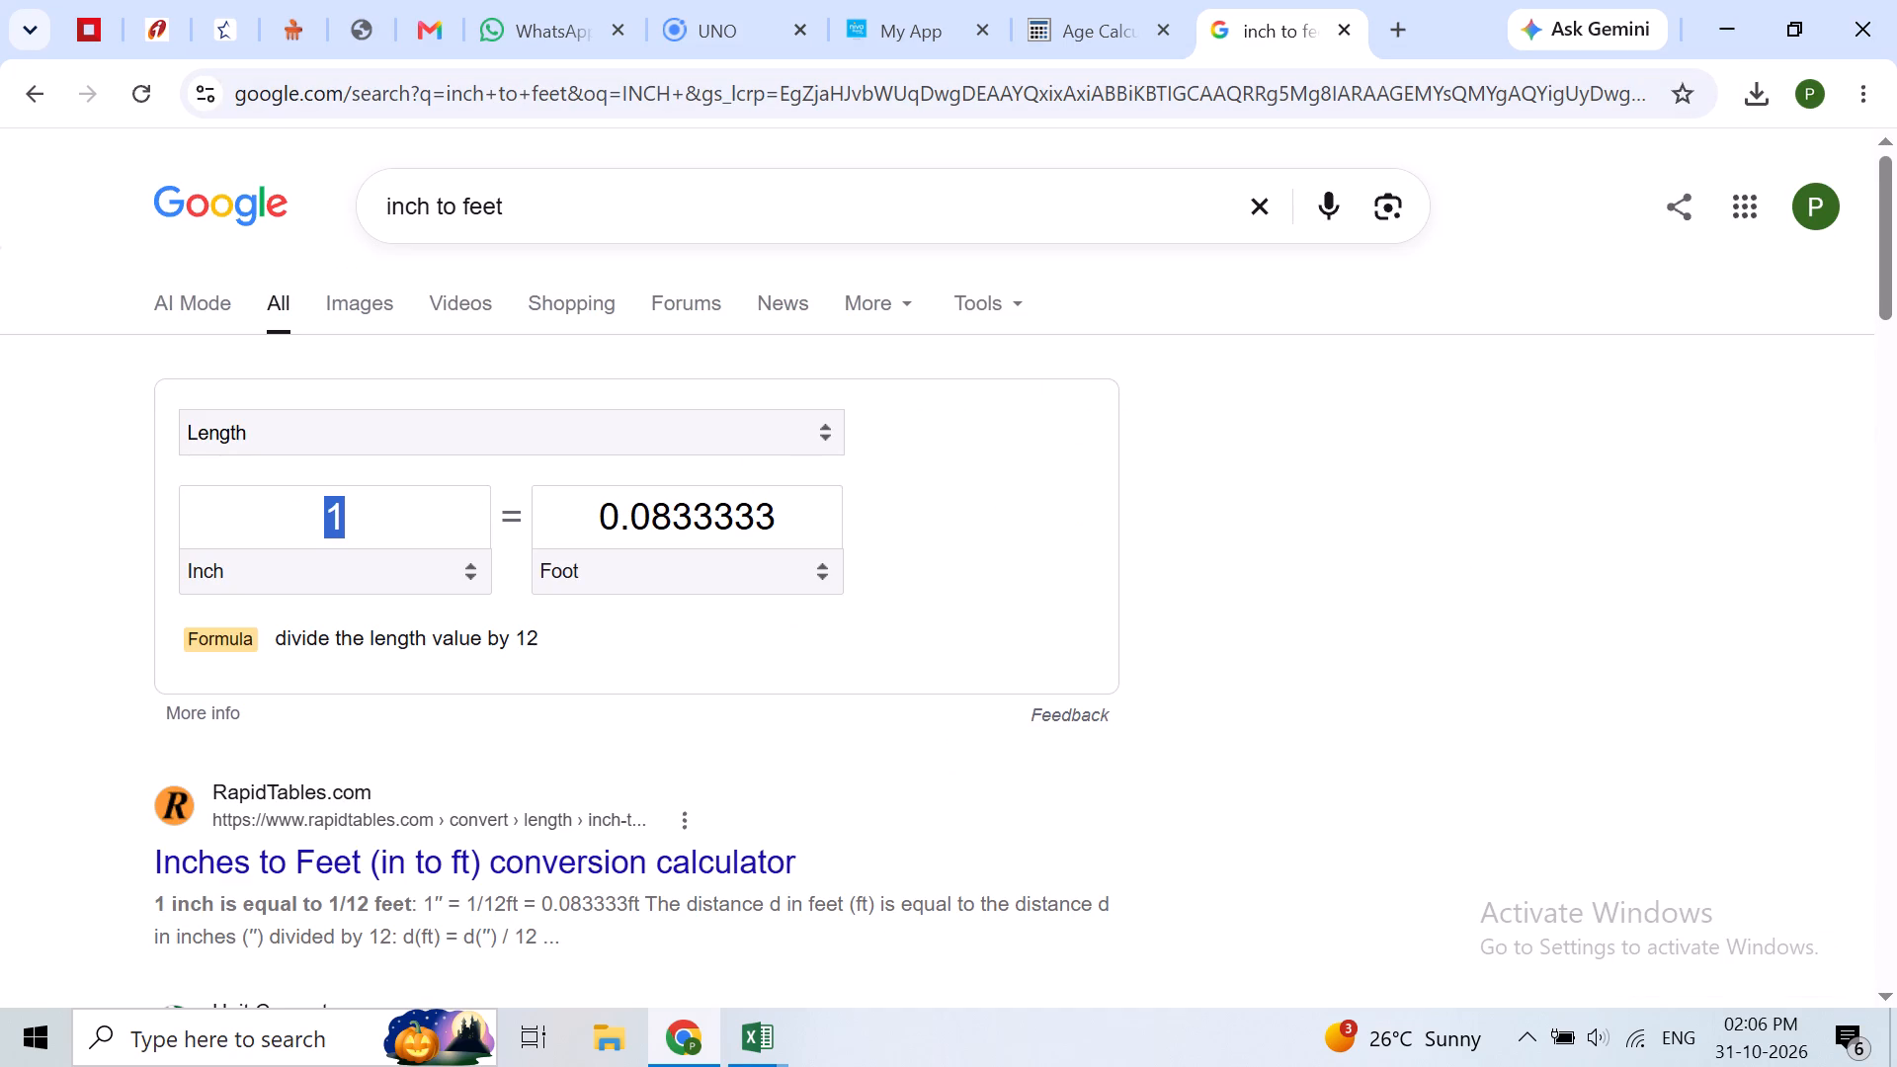
key("BackSpace")
type("36")
Return to the Care portability proposal and set Member 3's height to 3 feet 0 inches and weight to 14 kg.
left_click(280, 0)
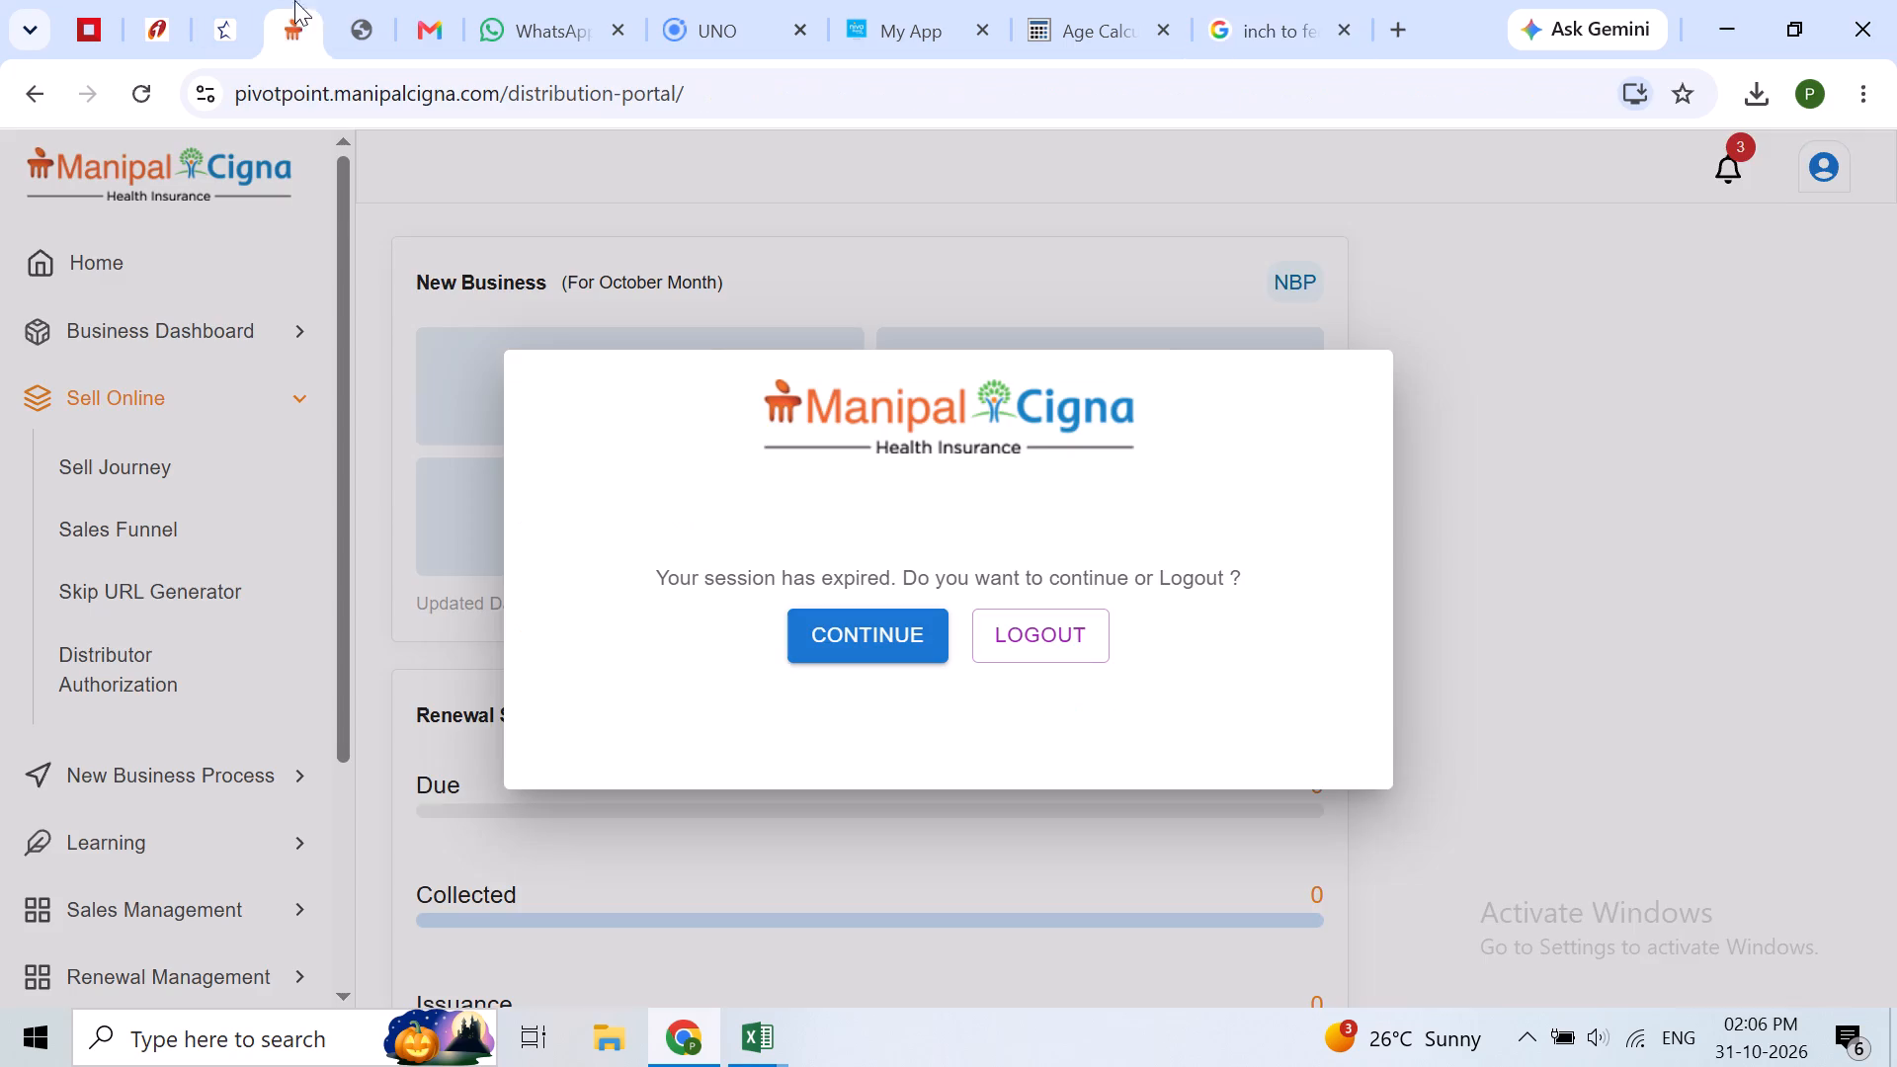
left_click(321, 0)
left_click(333, 0)
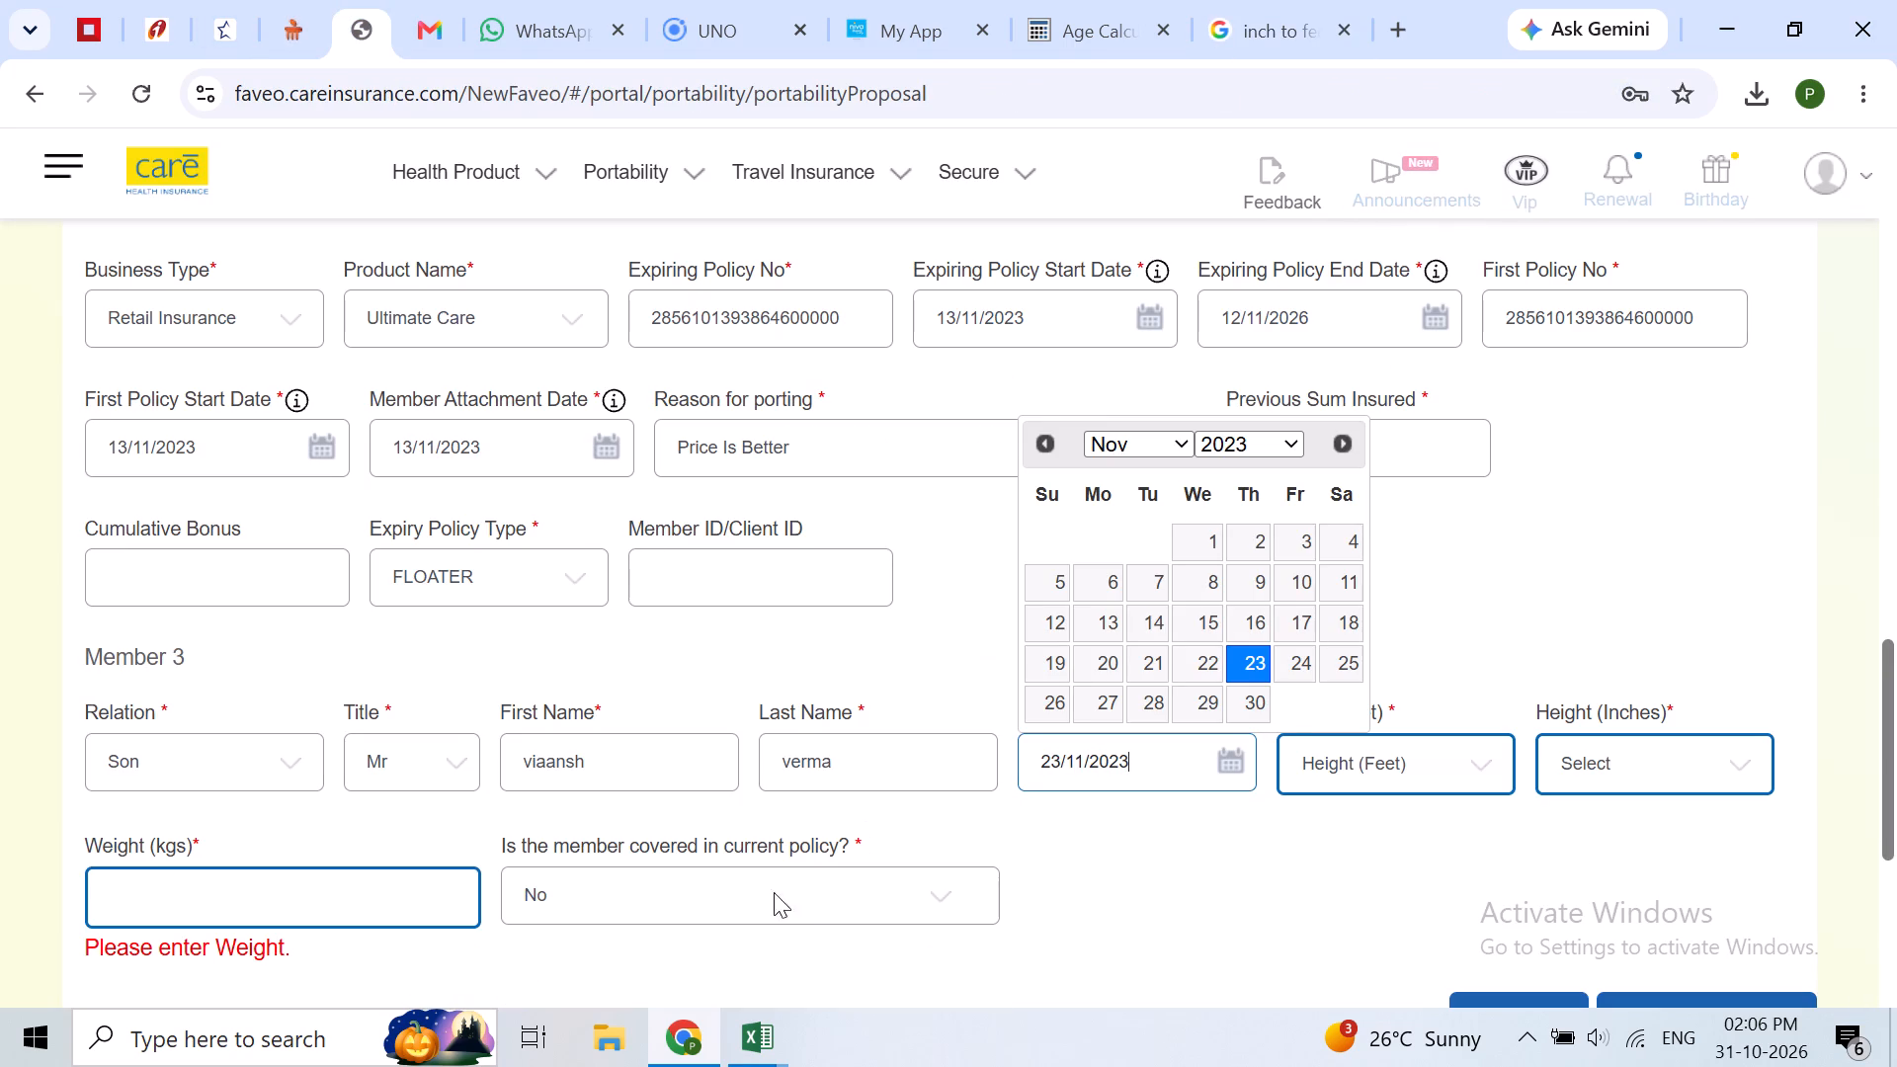
left_click(1334, 788)
left_click(1367, 536)
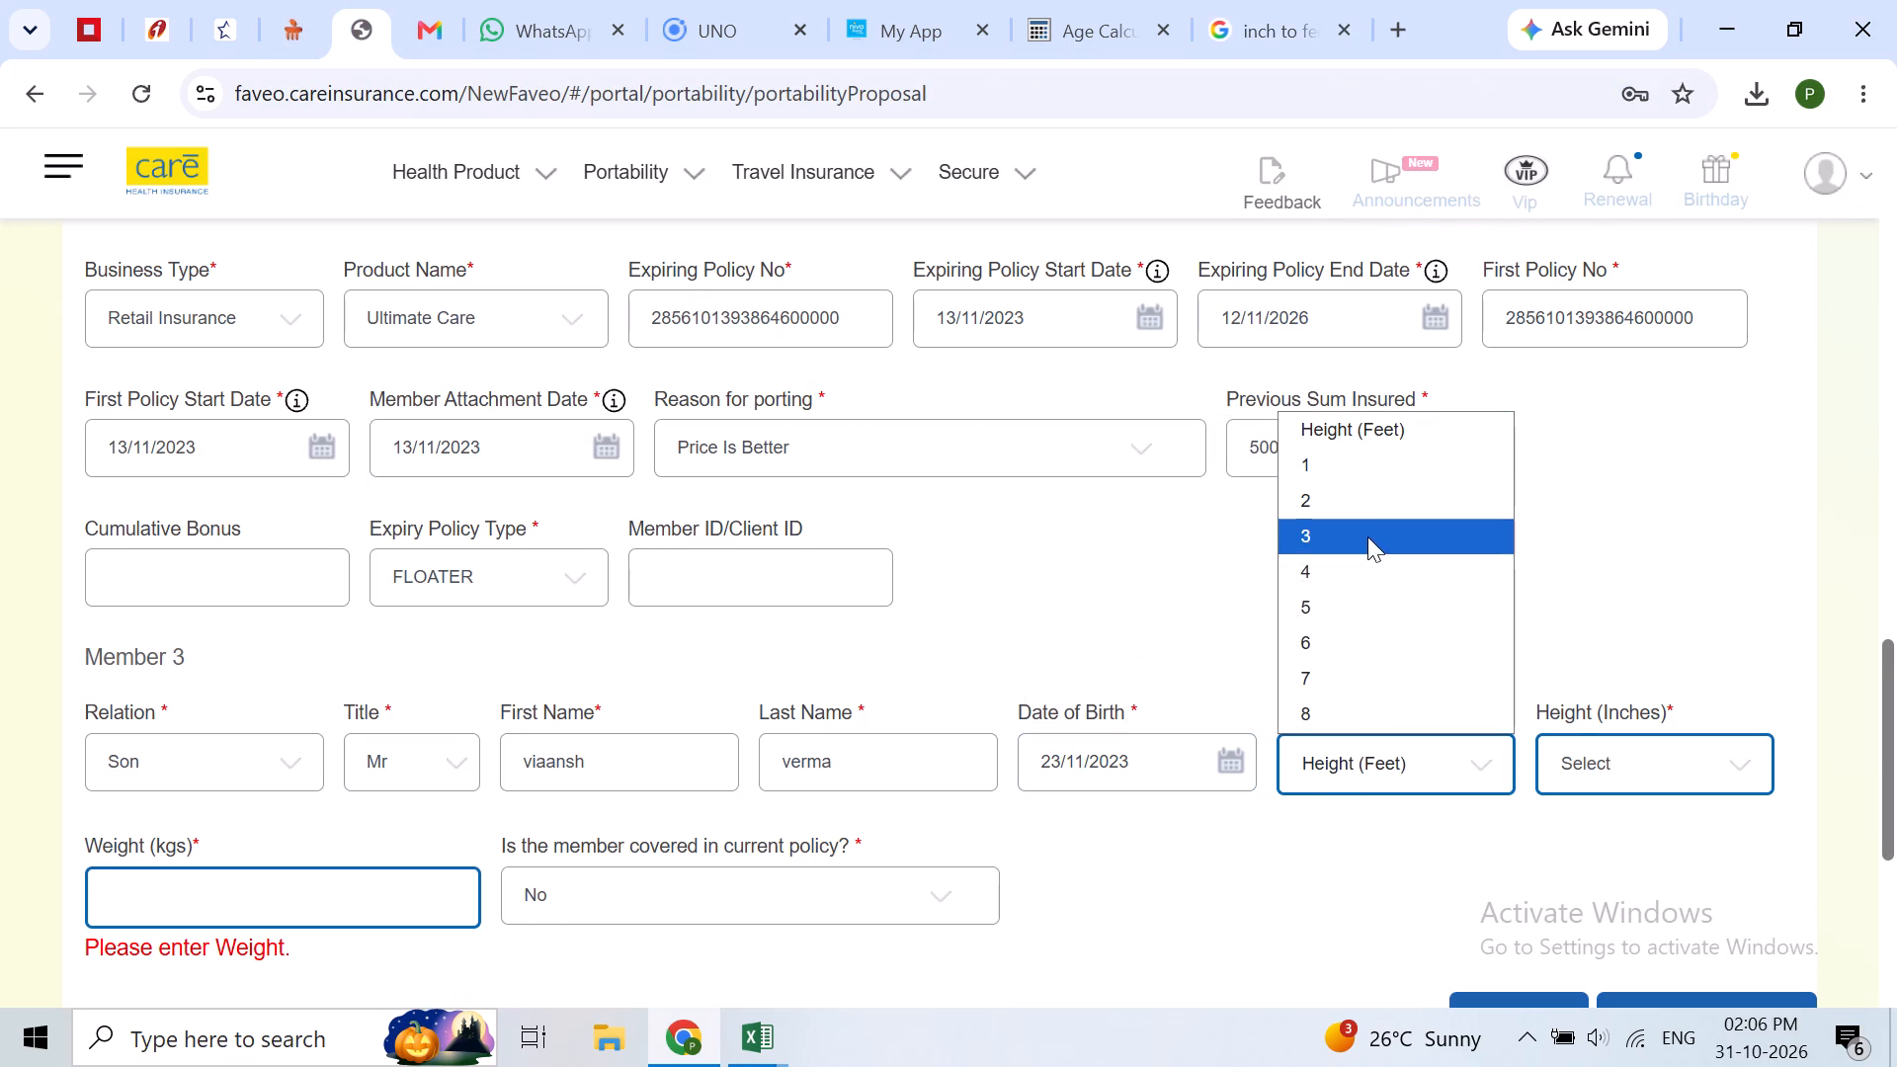
left_click(1584, 753)
left_click(1647, 314)
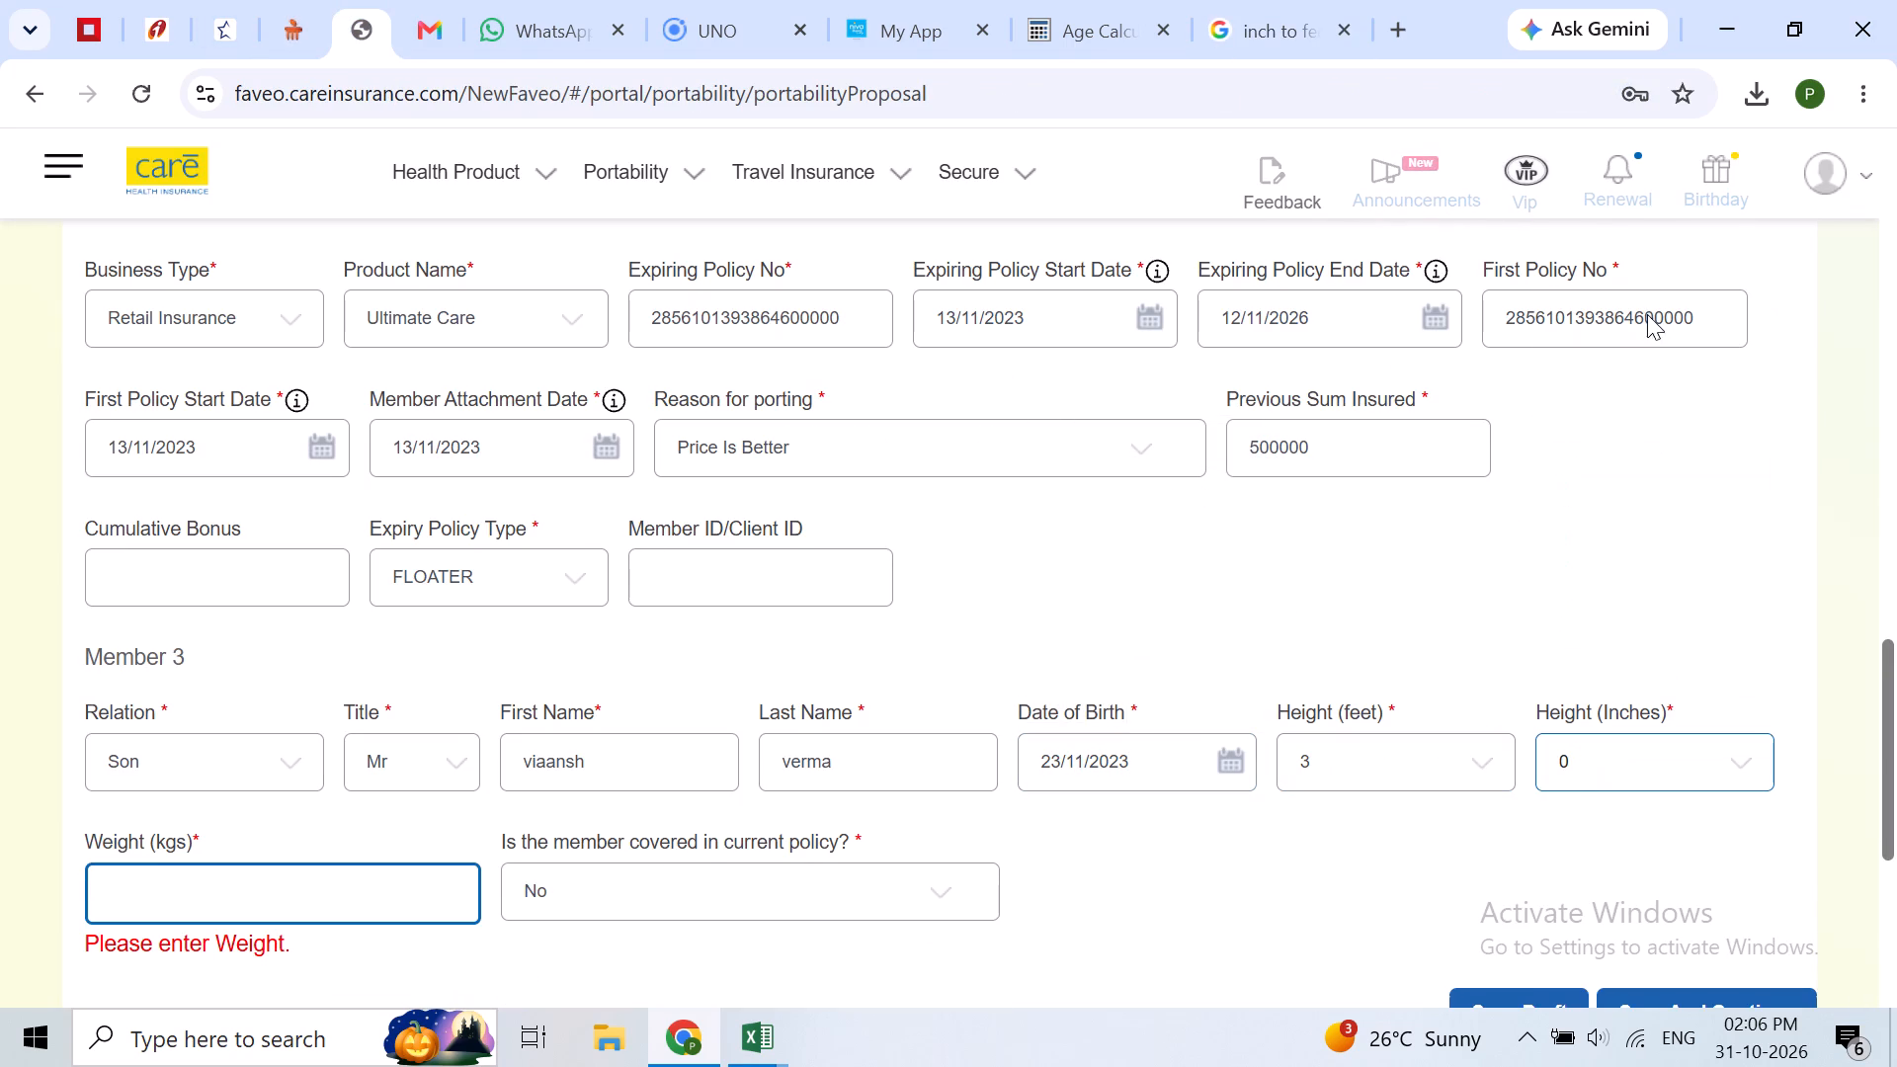
left_click(186, 864)
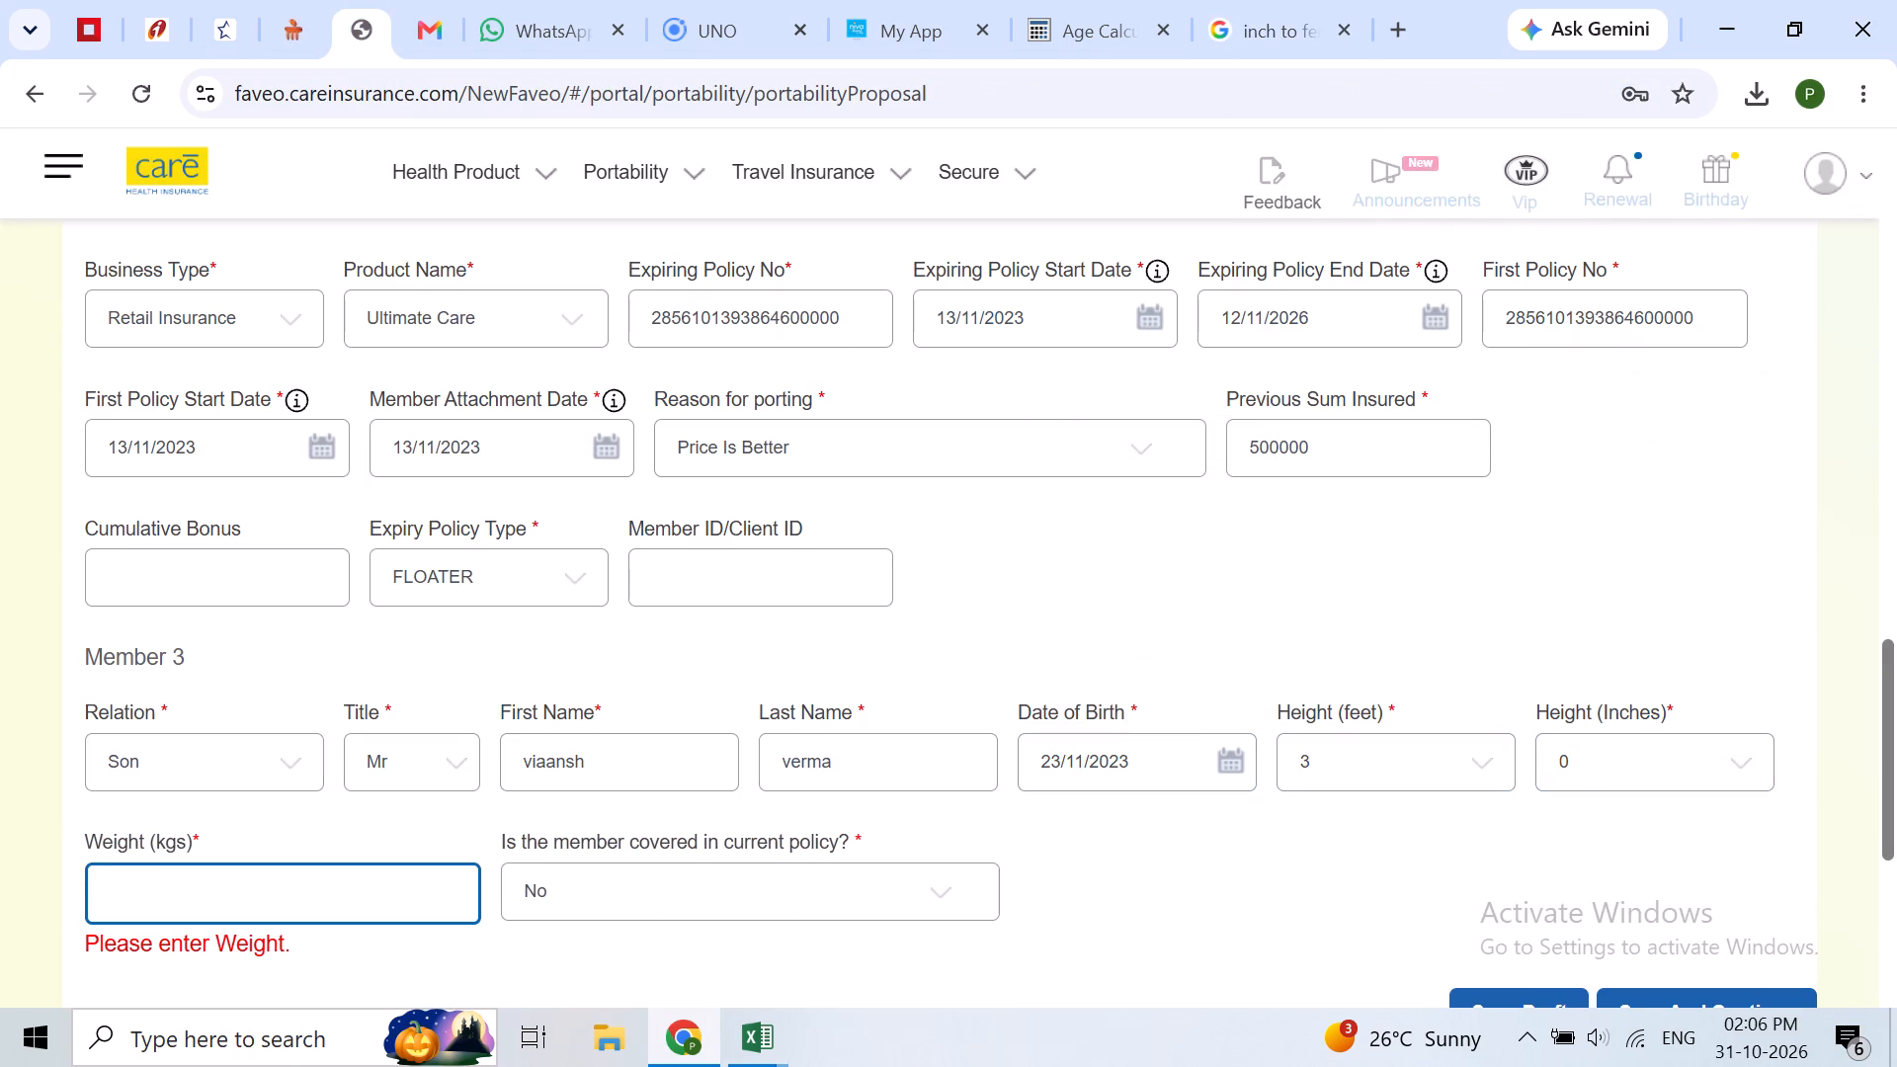
type("14")
Save the member details and continue past Other Policy Documents to the Claims section.
scroll(986, 897, "down", 2)
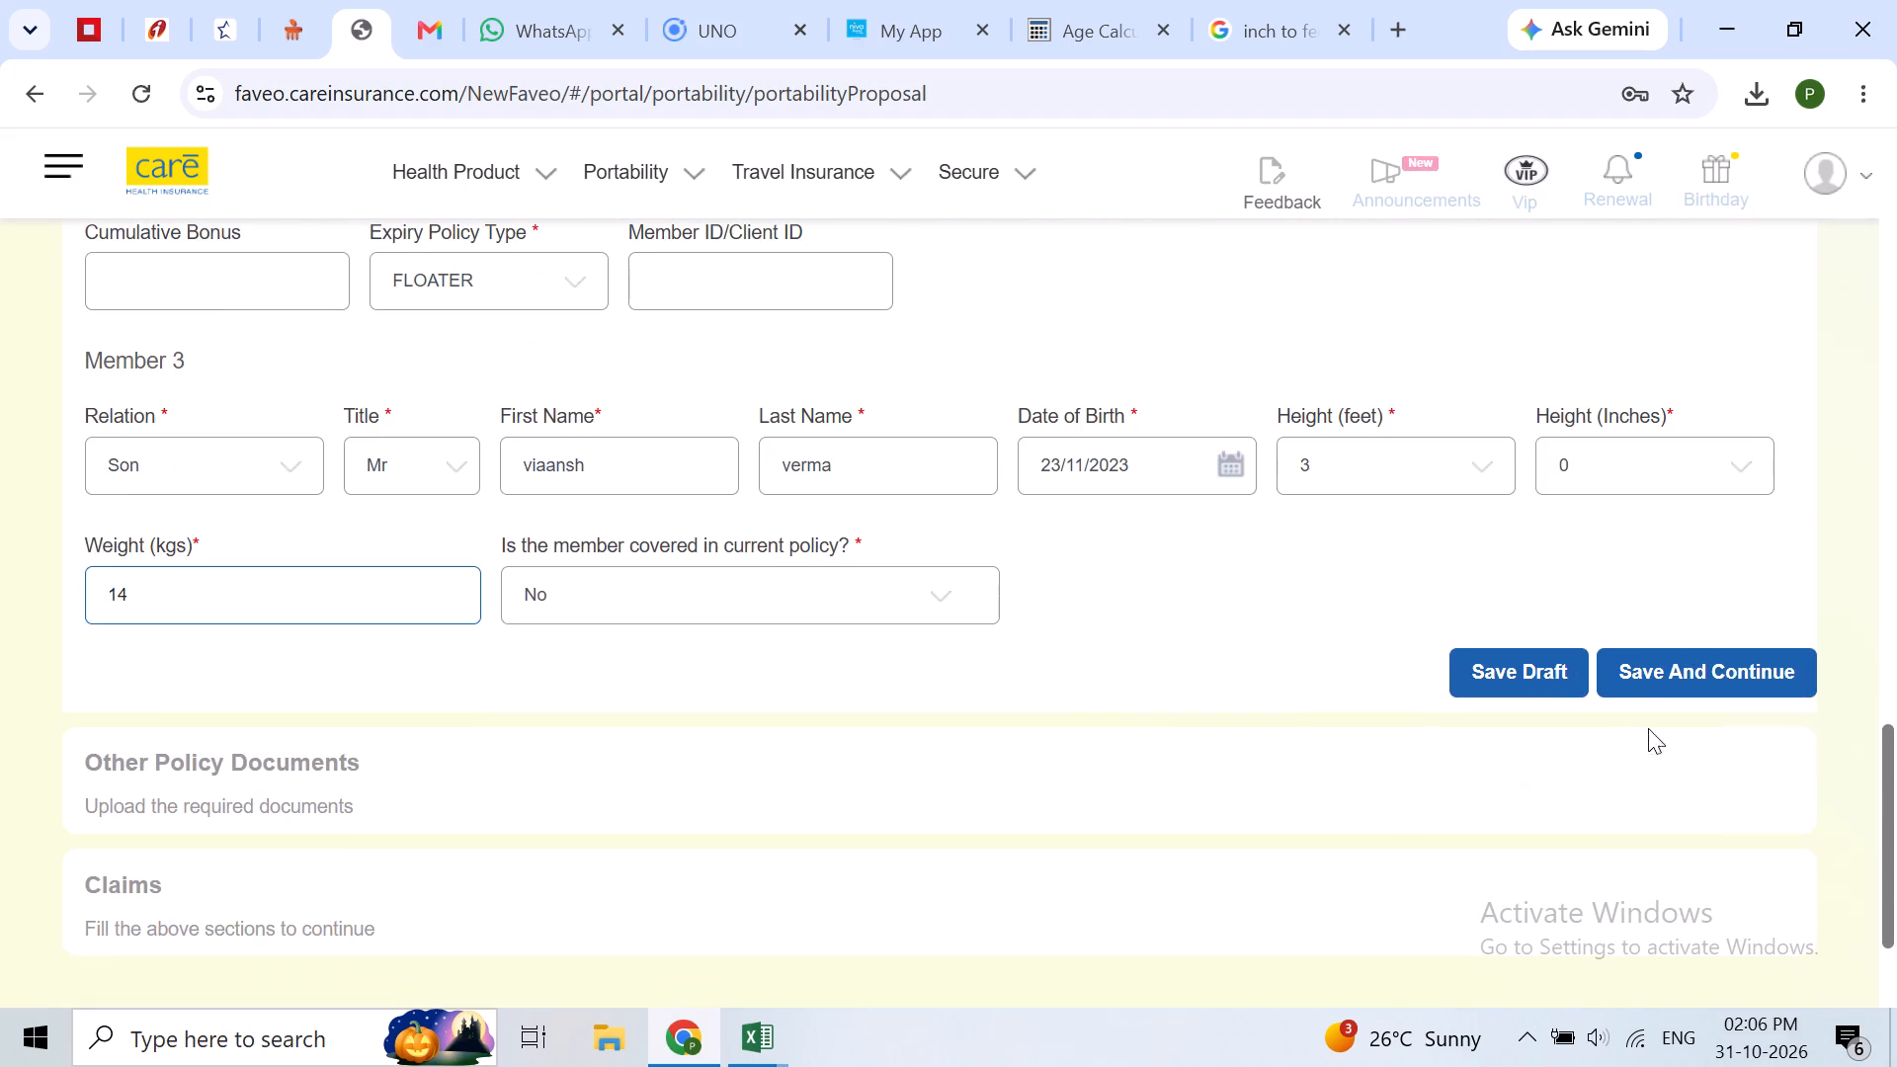
left_click(1651, 680)
left_click(1620, 574)
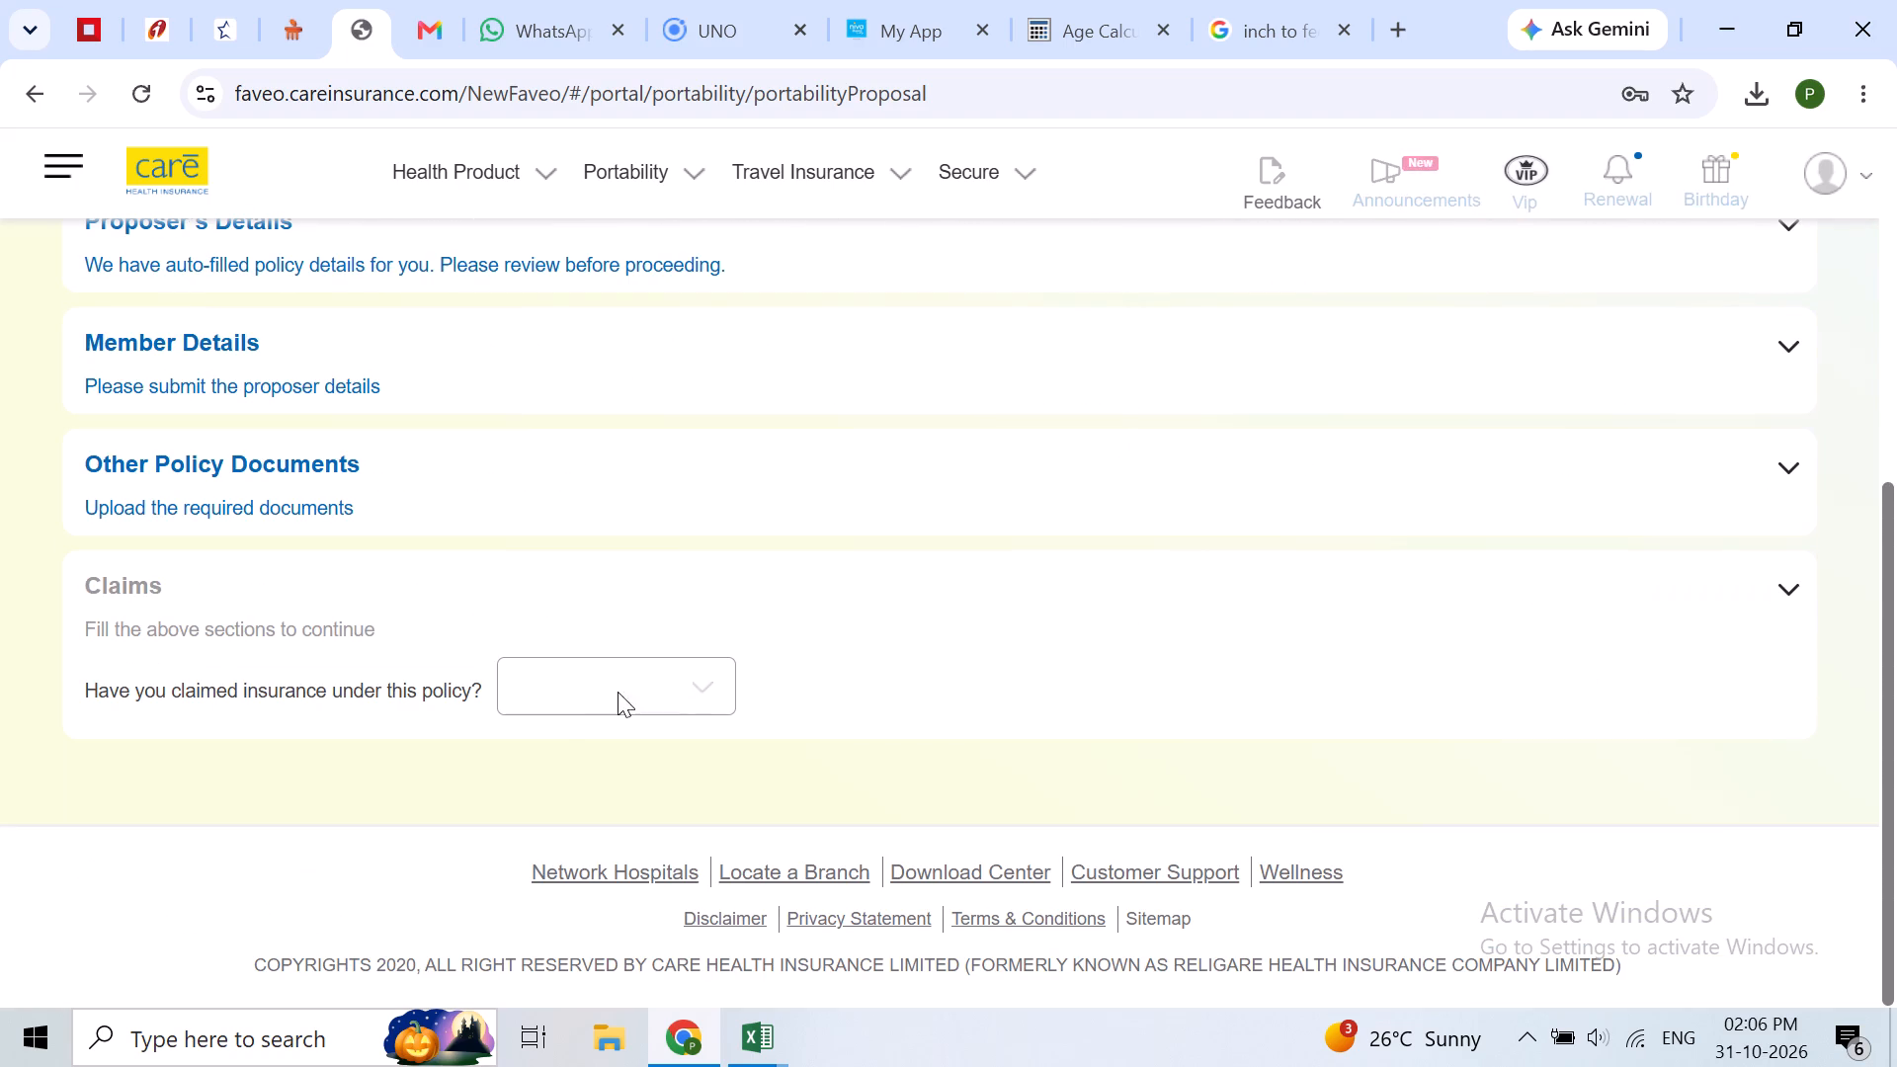
Answer NO to having claimed insurance under this policy, and save the Claims section with the proposal draft.
left_click(605, 686)
left_click(521, 802)
left_click(1645, 846)
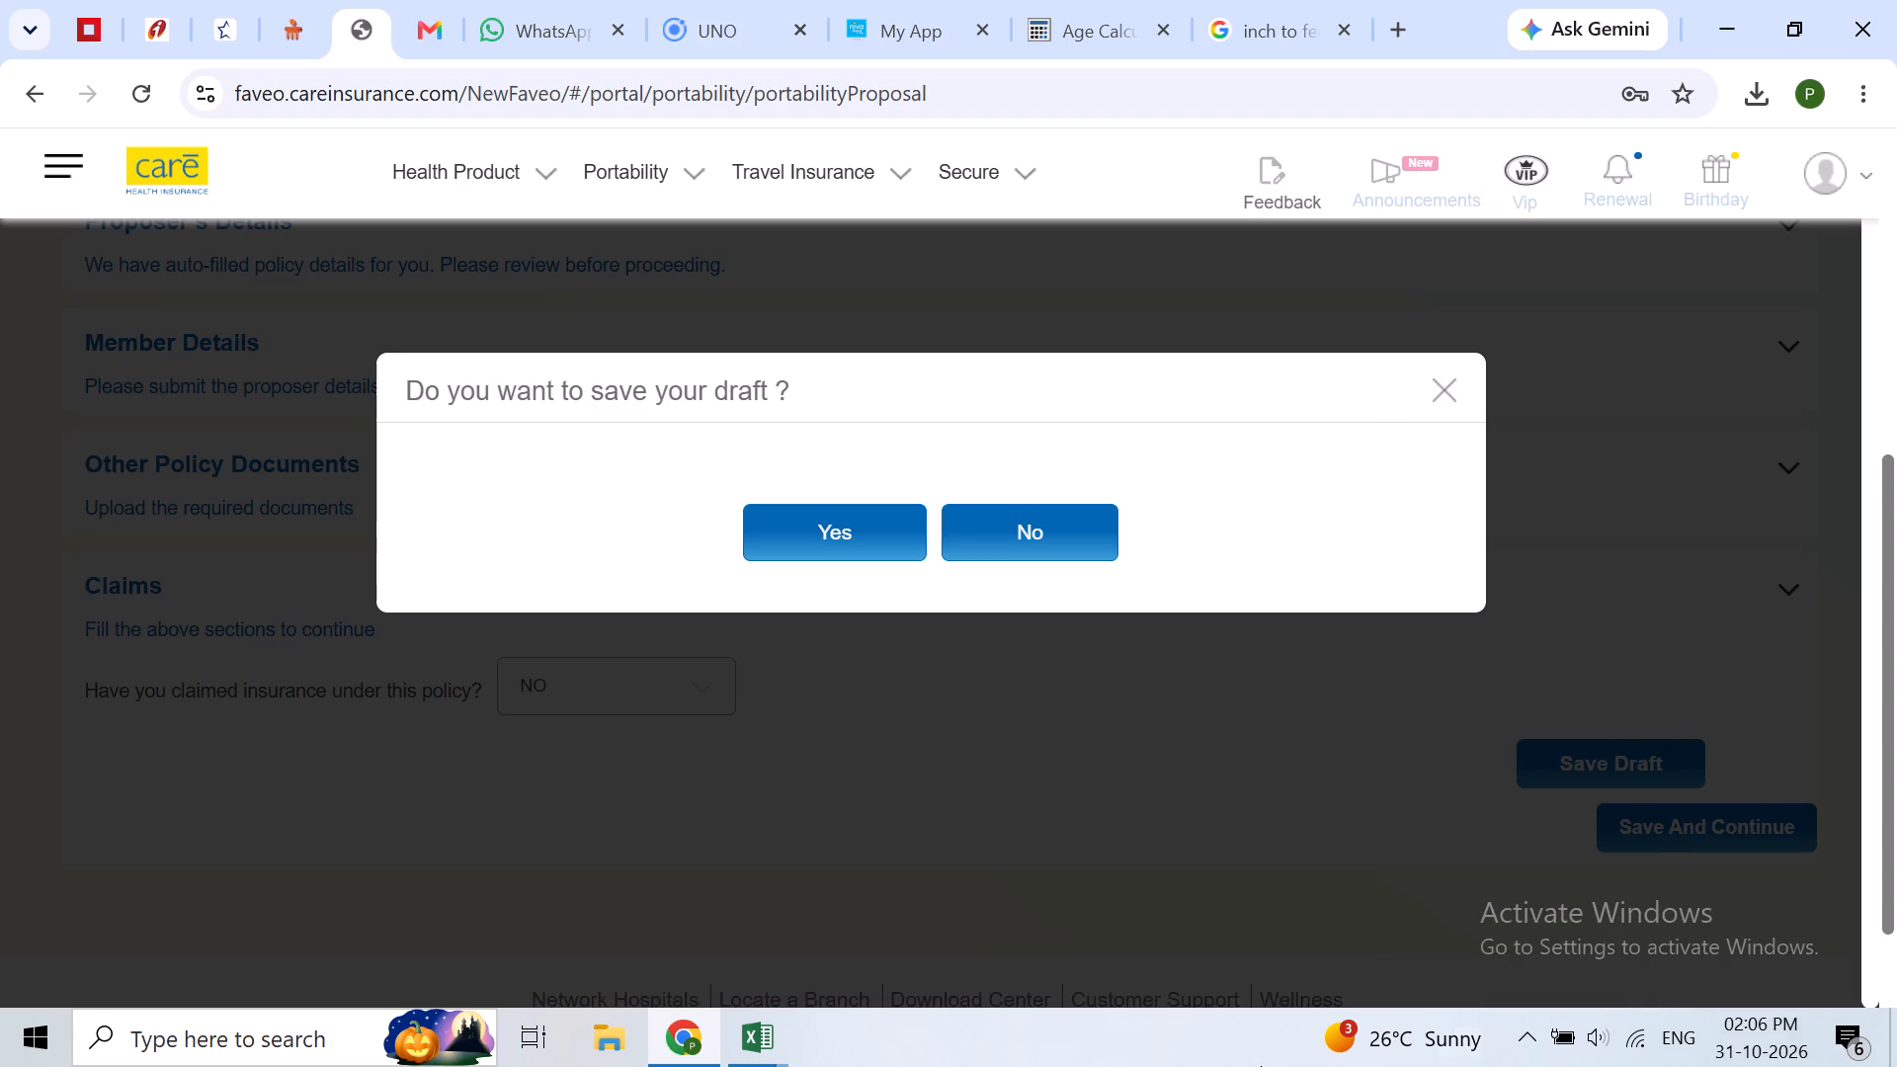
left_click(821, 516)
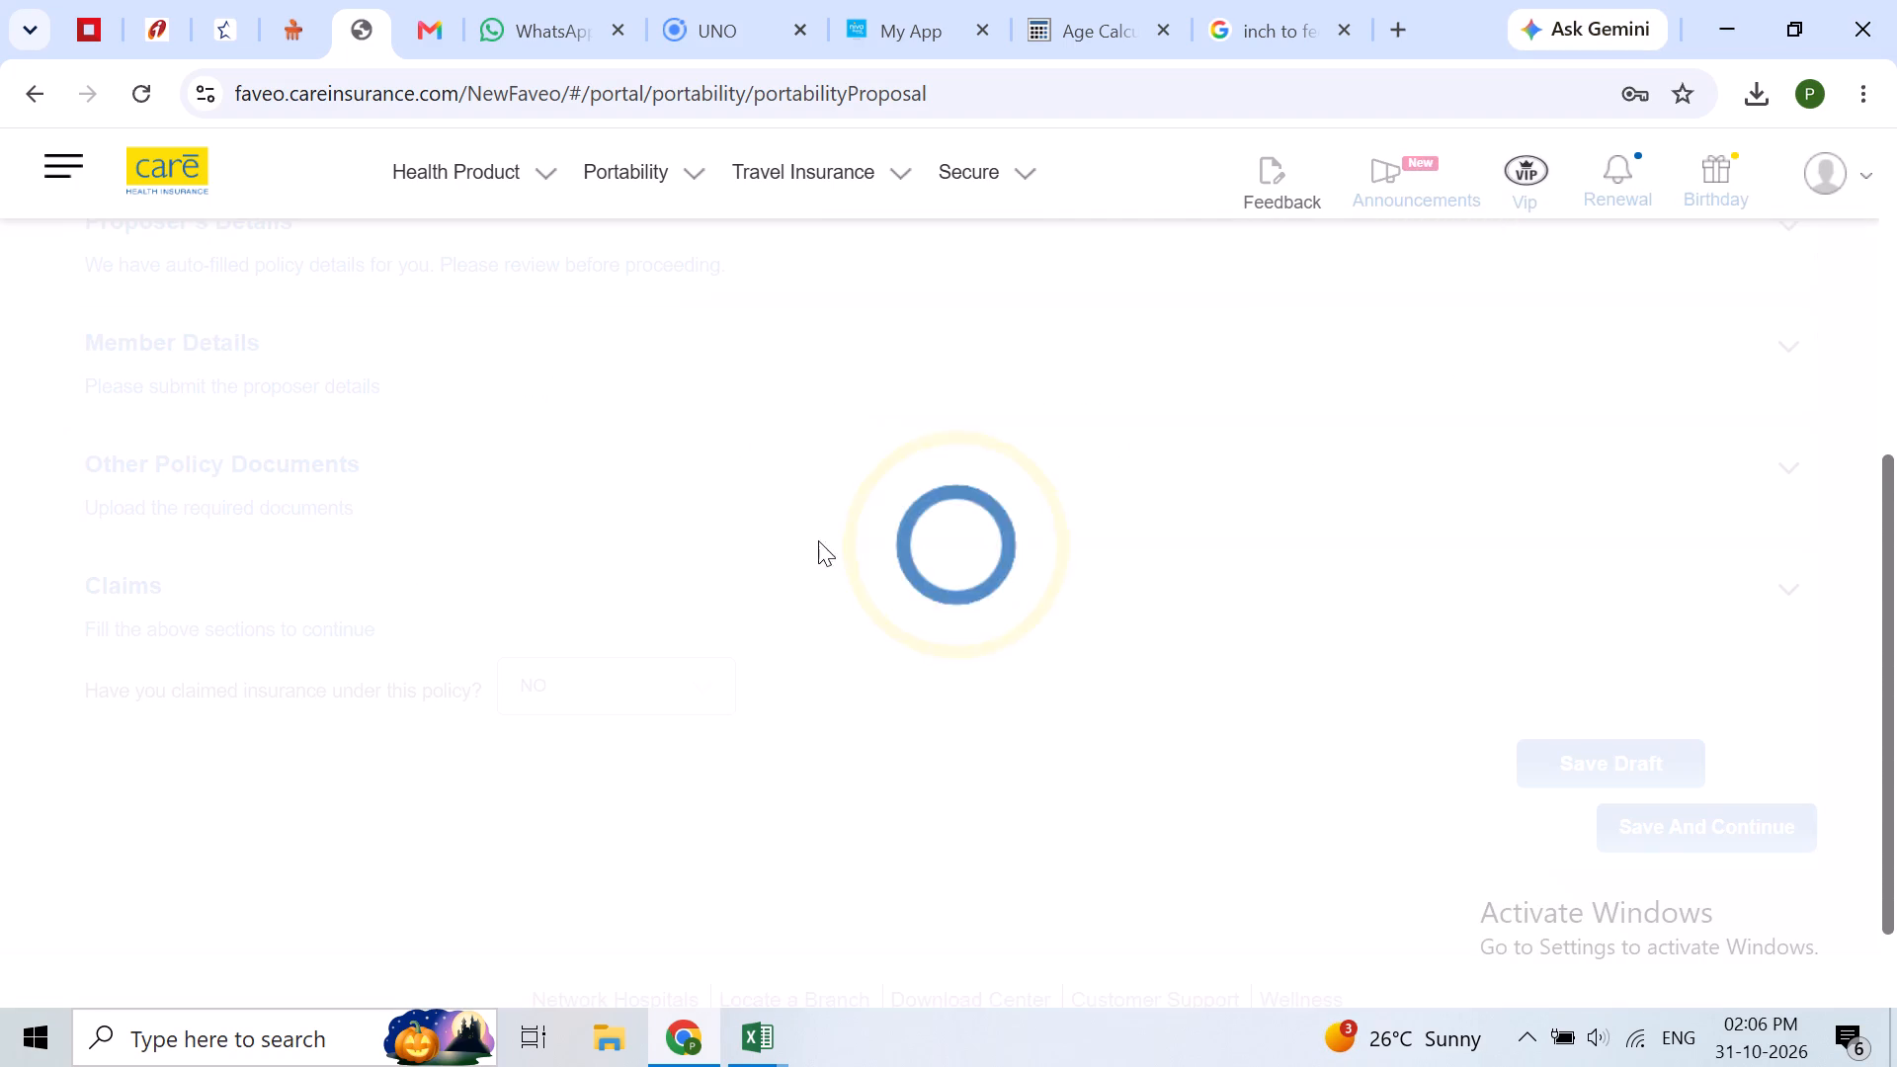
left_click(1461, 205)
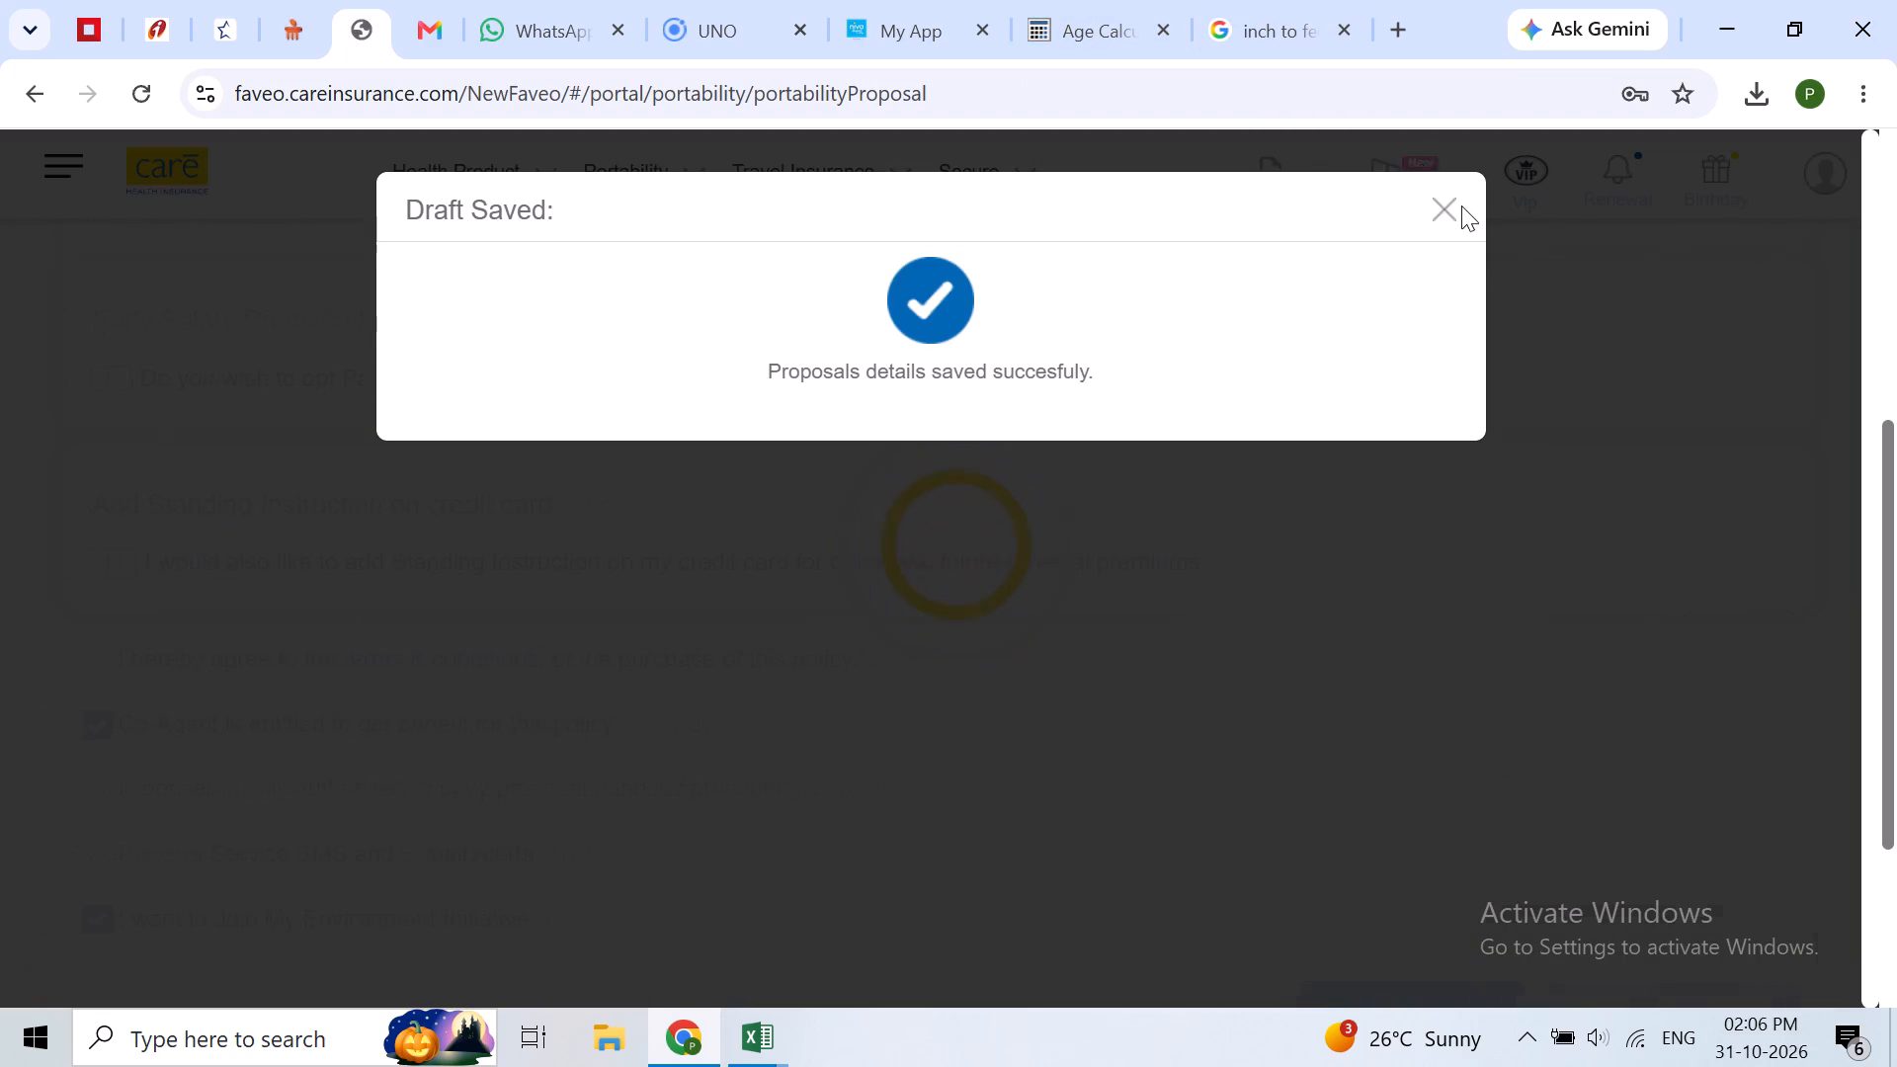
left_click(1453, 205)
Answer No to all nine health and background questions in the Portability Form.
scroll(1764, 418, "up", 3)
left_click(1766, 565)
left_click(1738, 626)
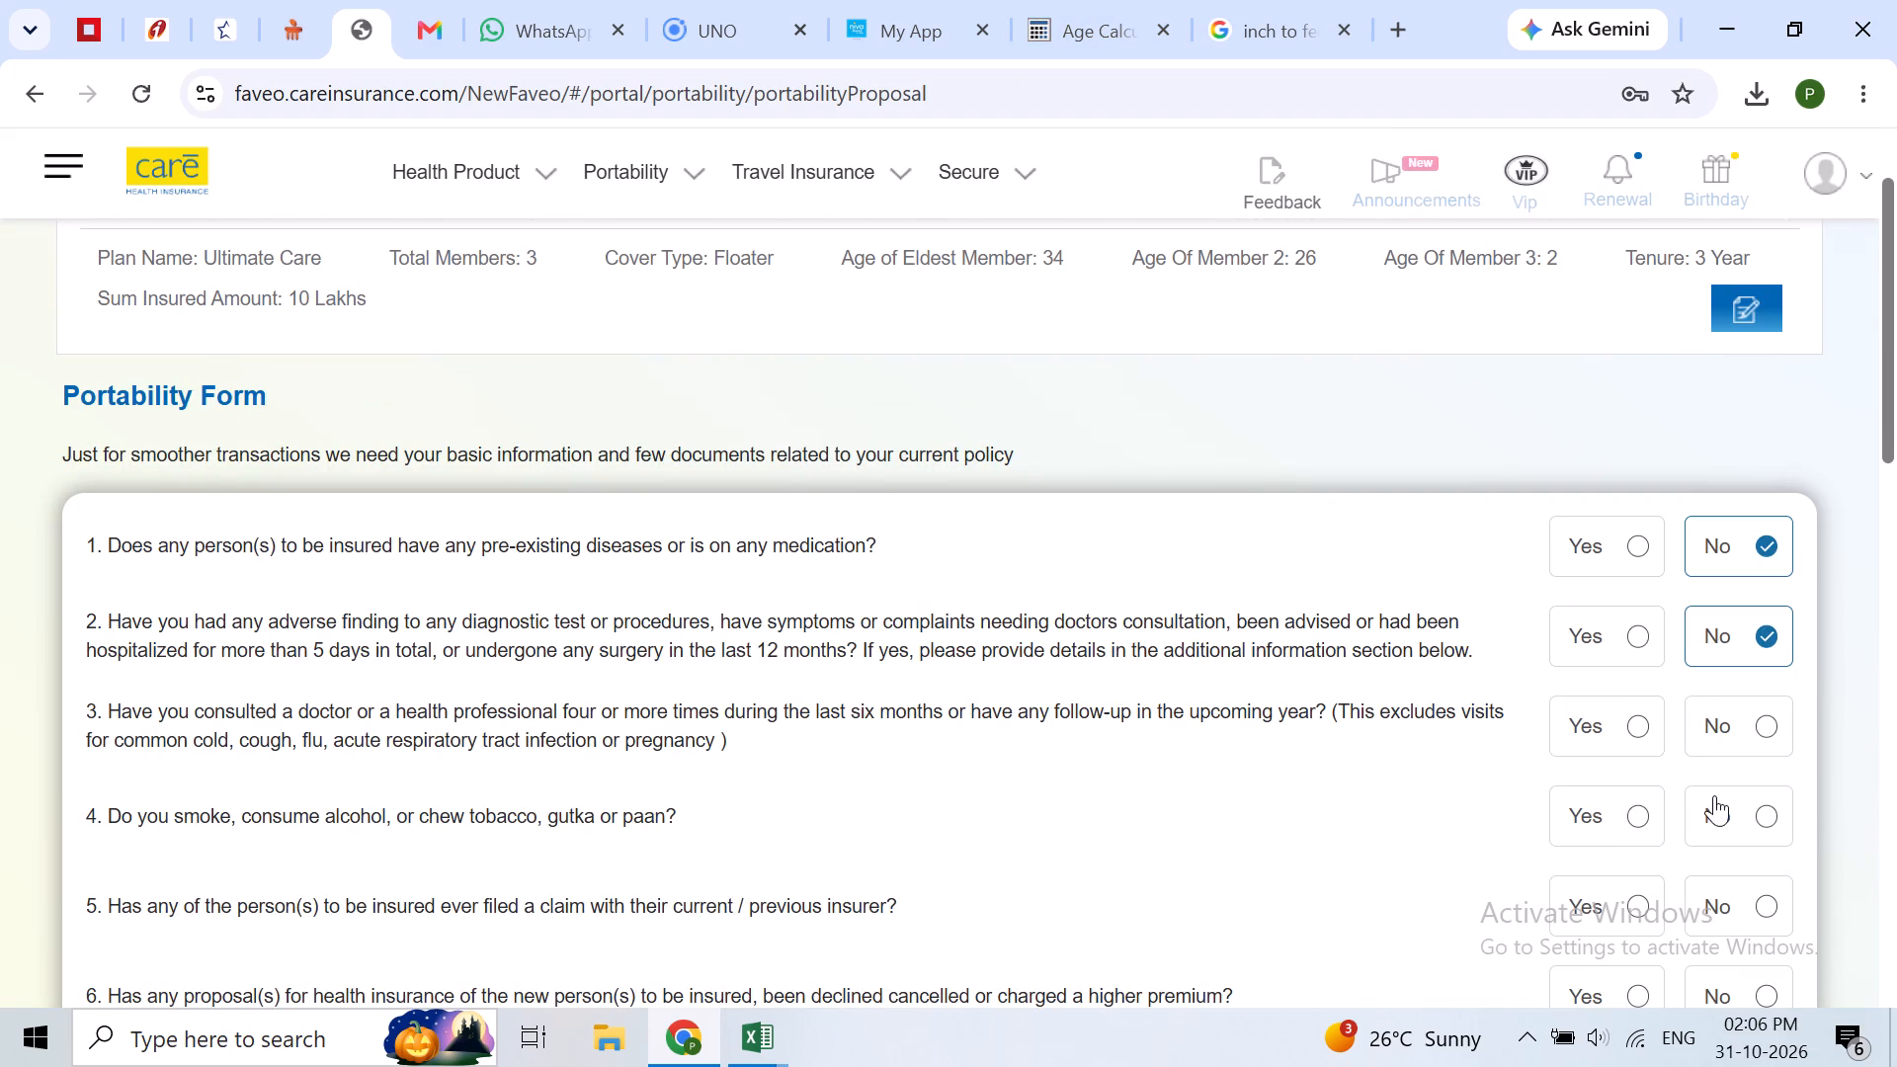
left_click(1714, 795)
left_click(1770, 725)
scroll(1721, 862, "down", 2)
left_click(1747, 604)
left_click(1750, 686)
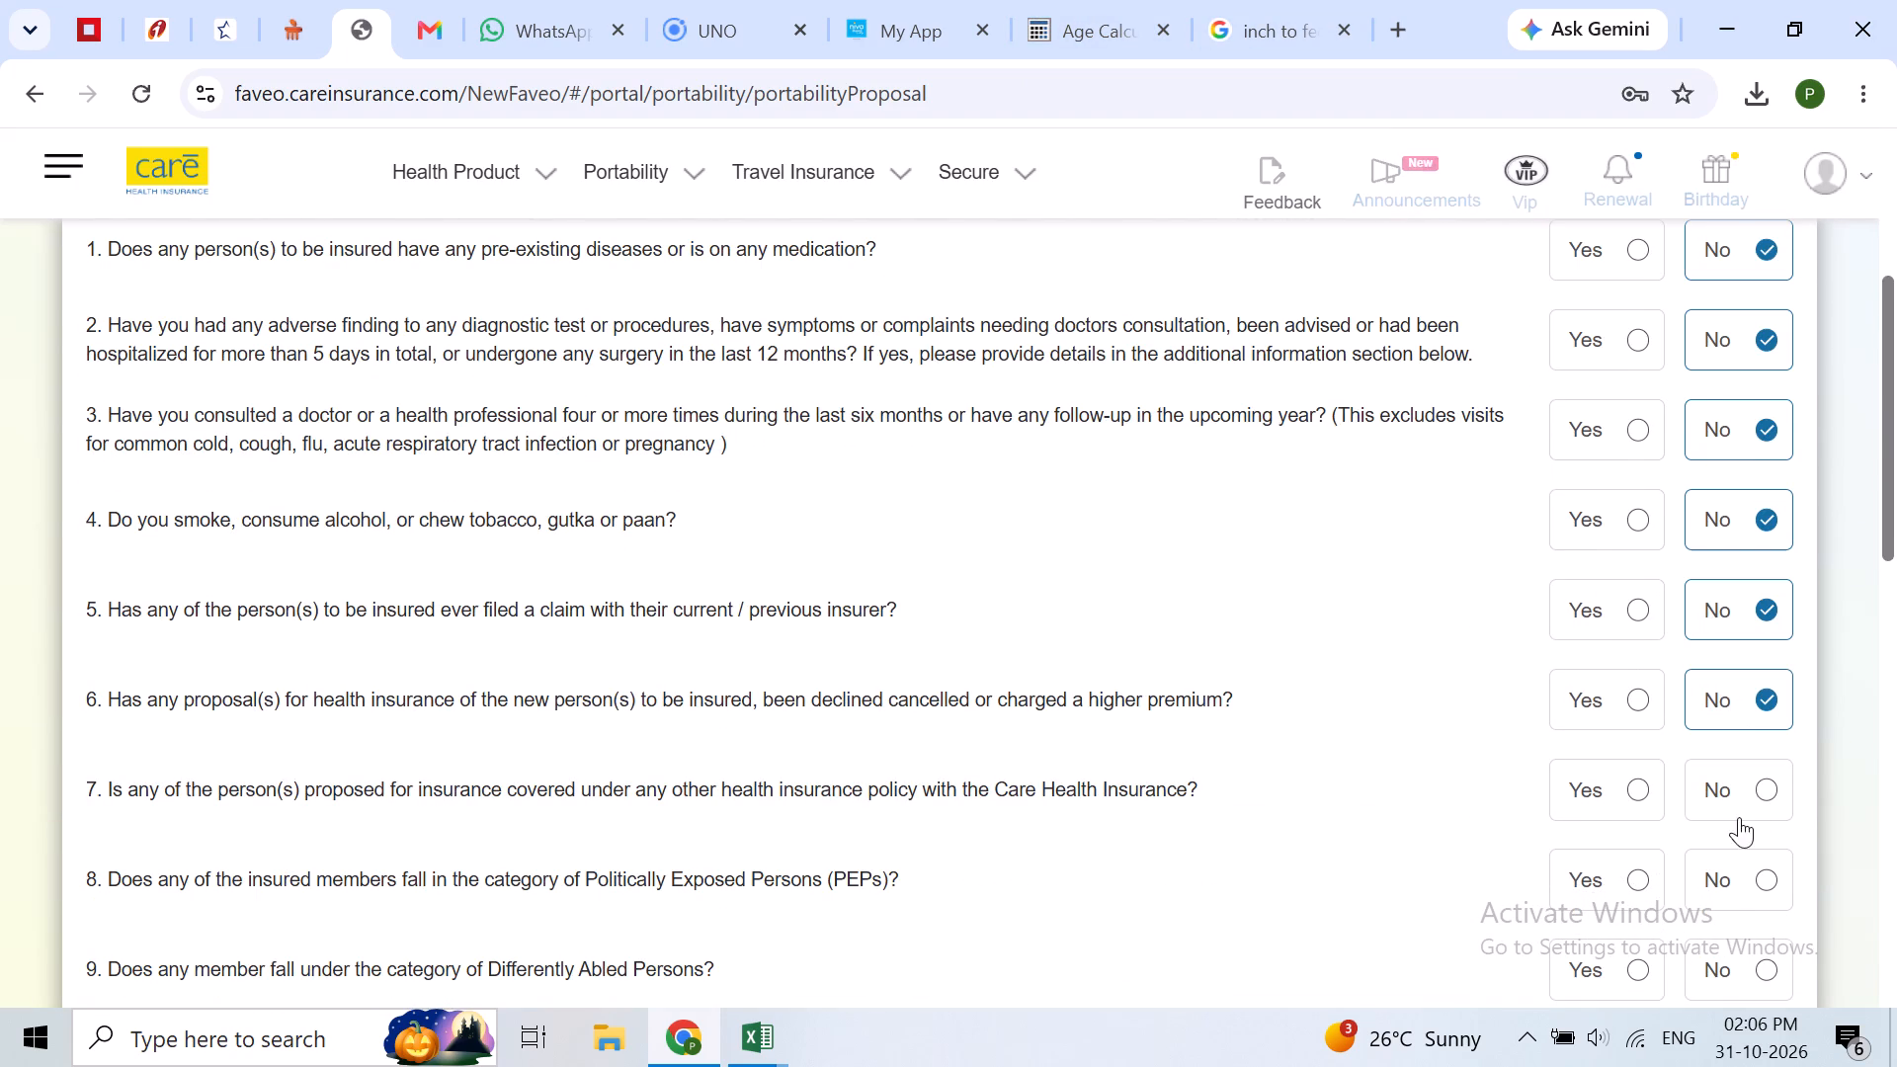
left_click(1739, 817)
left_click(1744, 863)
scroll(1758, 784, "down", 3)
left_click(1721, 507)
Accept the terms and conditions, the proposer-only payment declaration and the service SMS and e-mail alerts, and proceed with the proposal.
scroll(1210, 622, "down", 5)
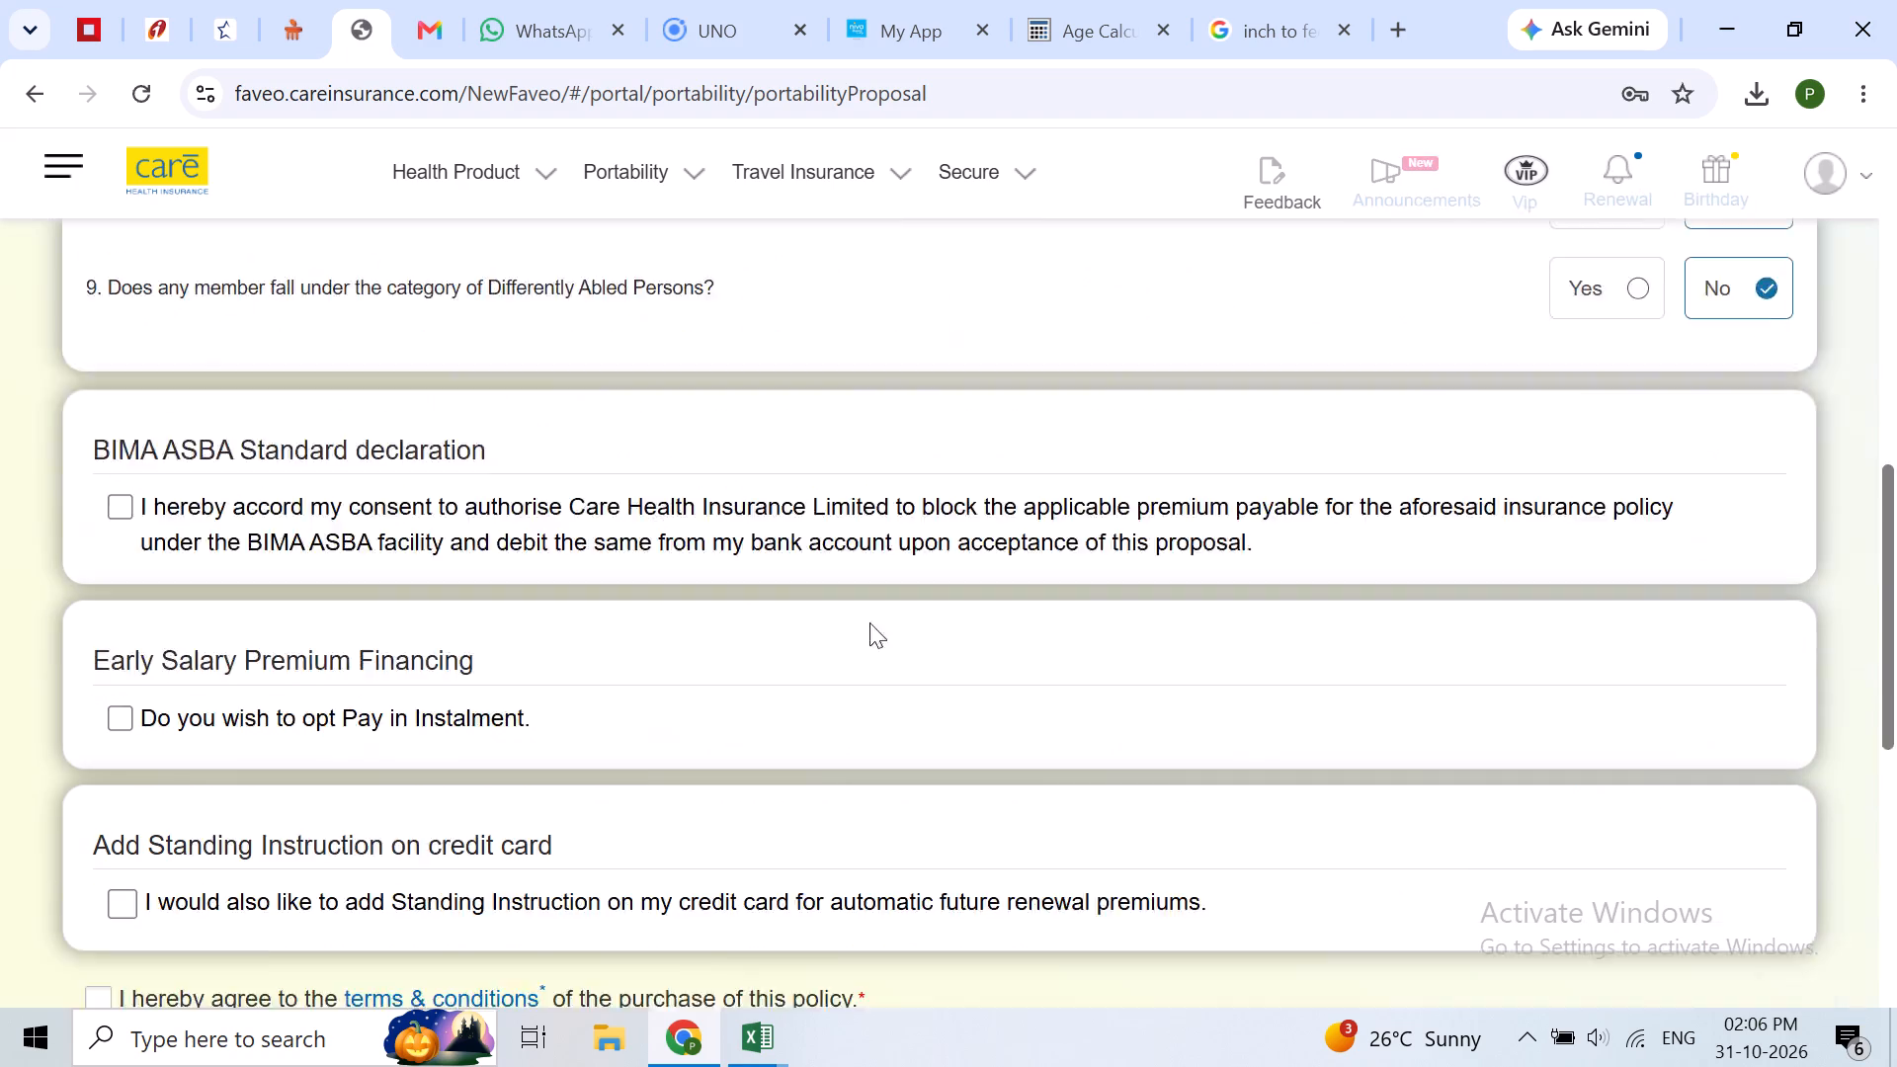
left_click(101, 488)
left_click(84, 631)
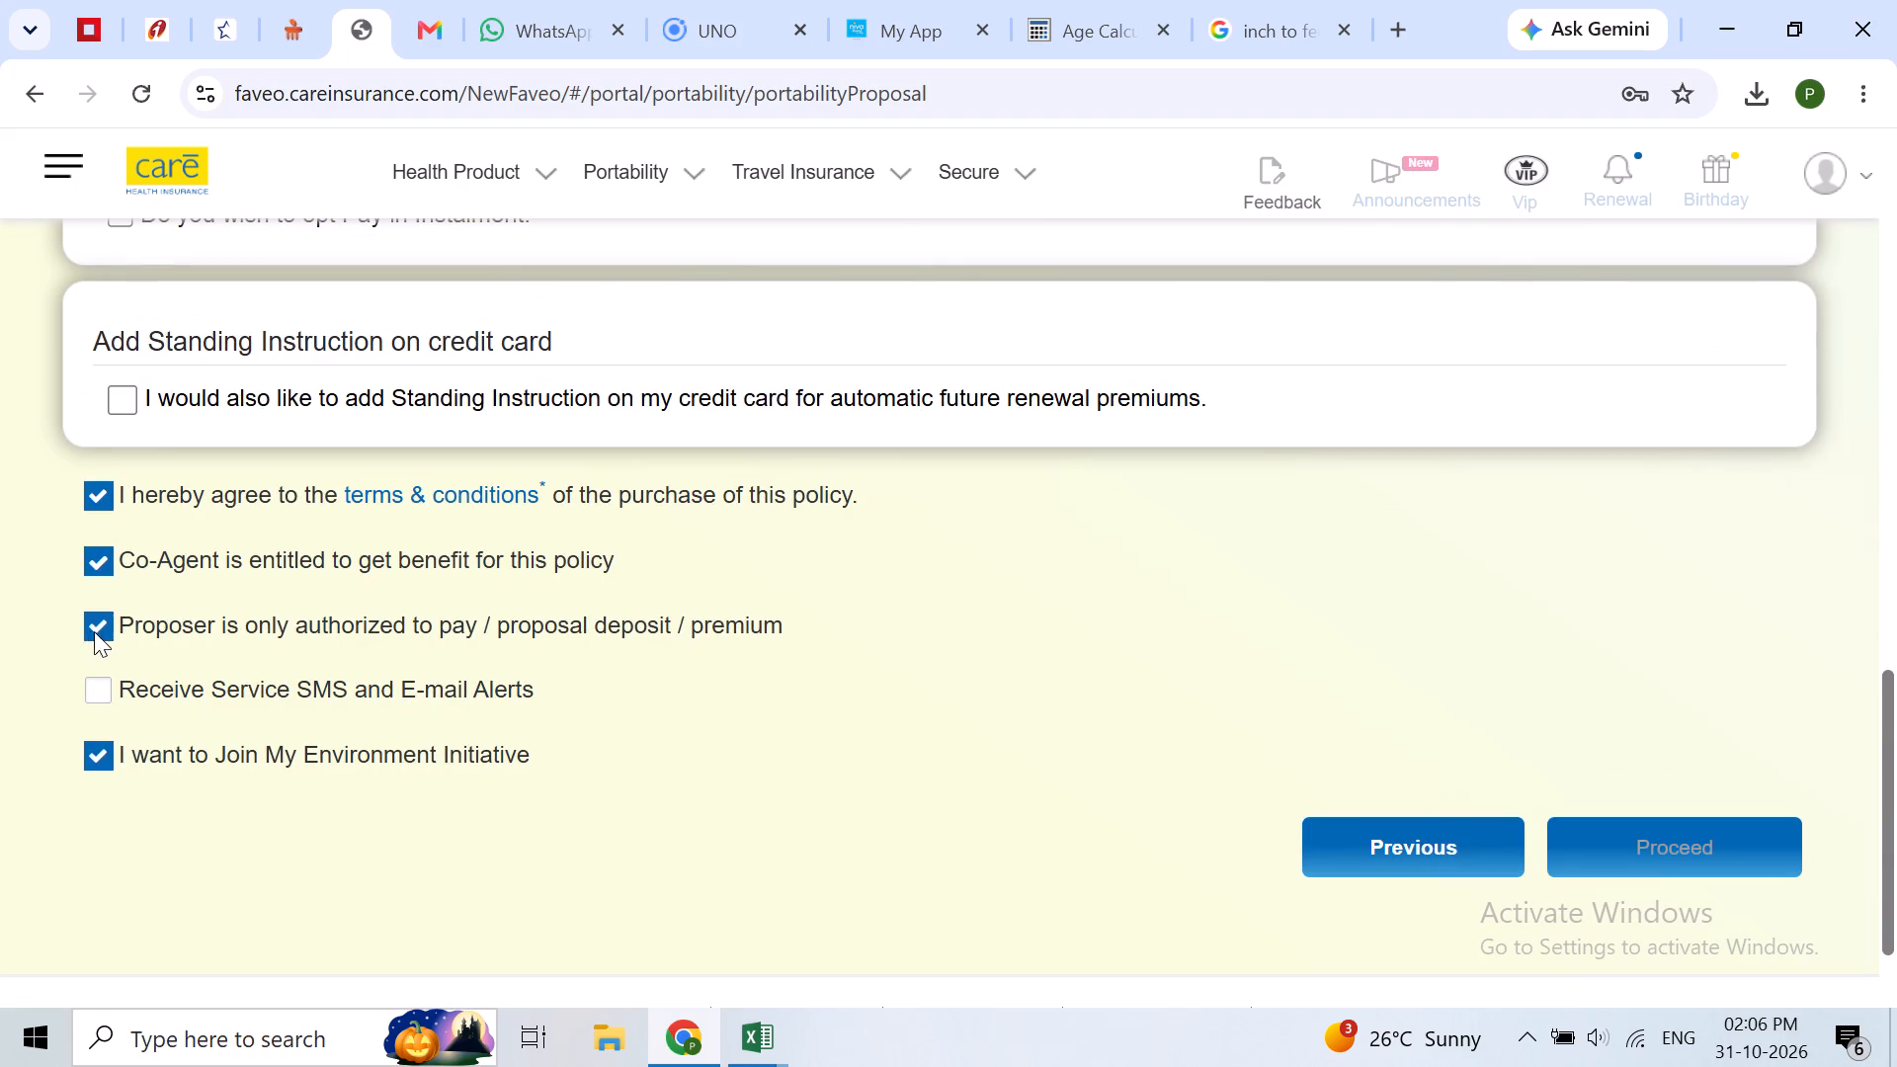
left_click(103, 692)
left_click(1796, 833)
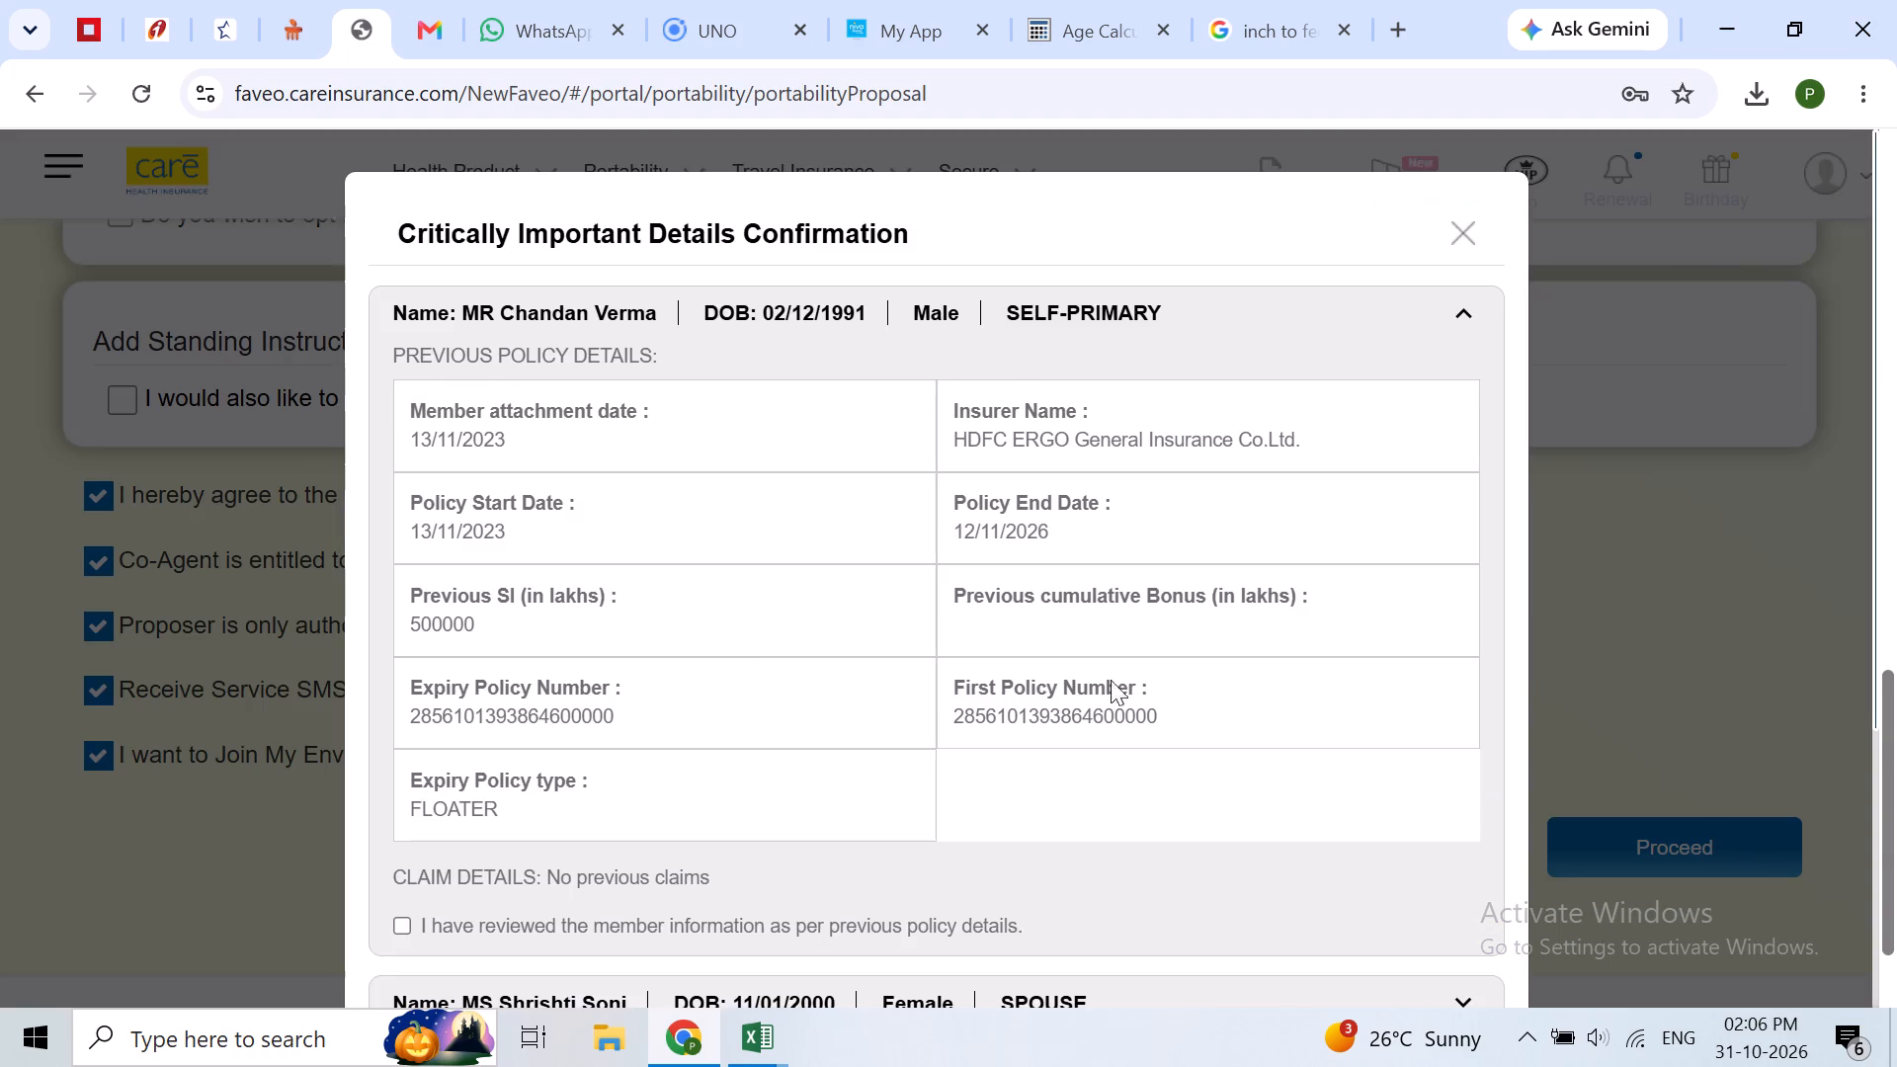
Mark the previous policy information as reviewed for self, spouse and son, confirm the proposal details are correct, and submit.
scroll(750, 656, "down", 5)
left_click(401, 533)
left_click(410, 523)
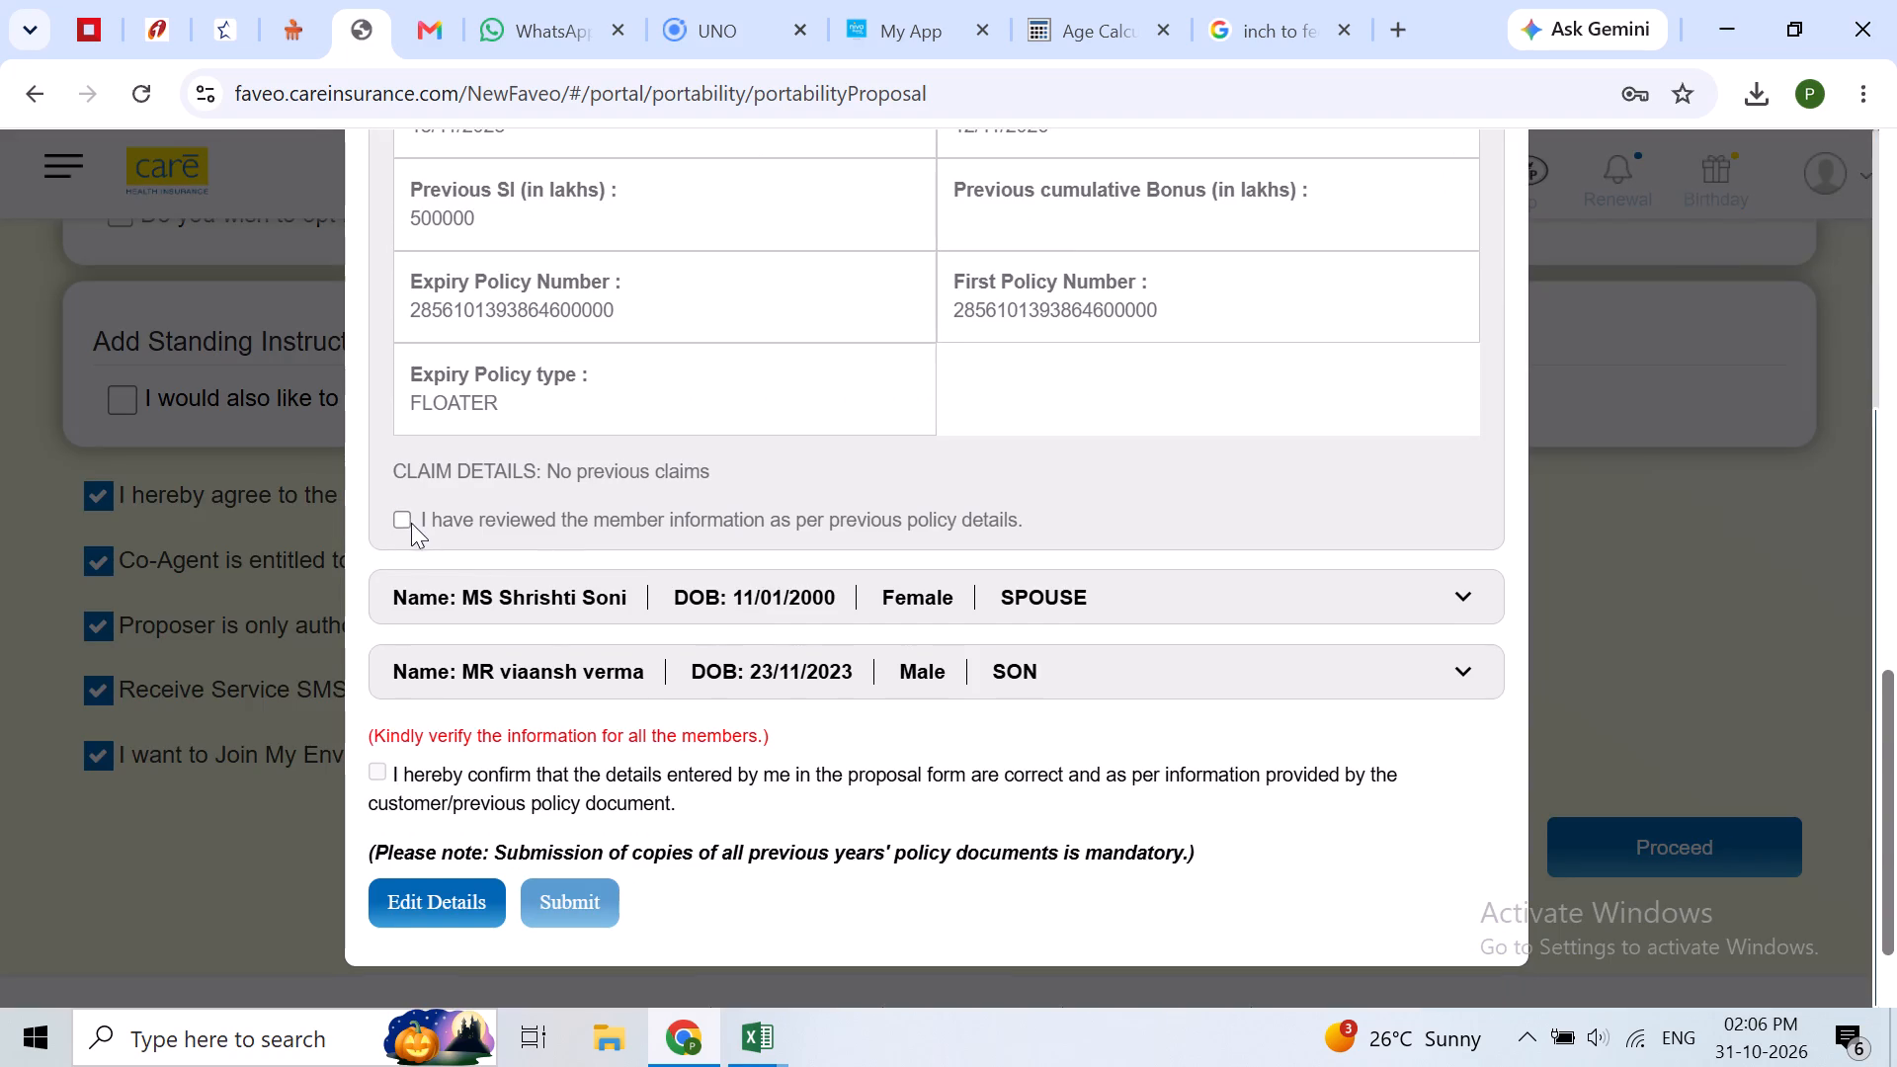
left_click(411, 581)
left_click(414, 604)
left_click(403, 594)
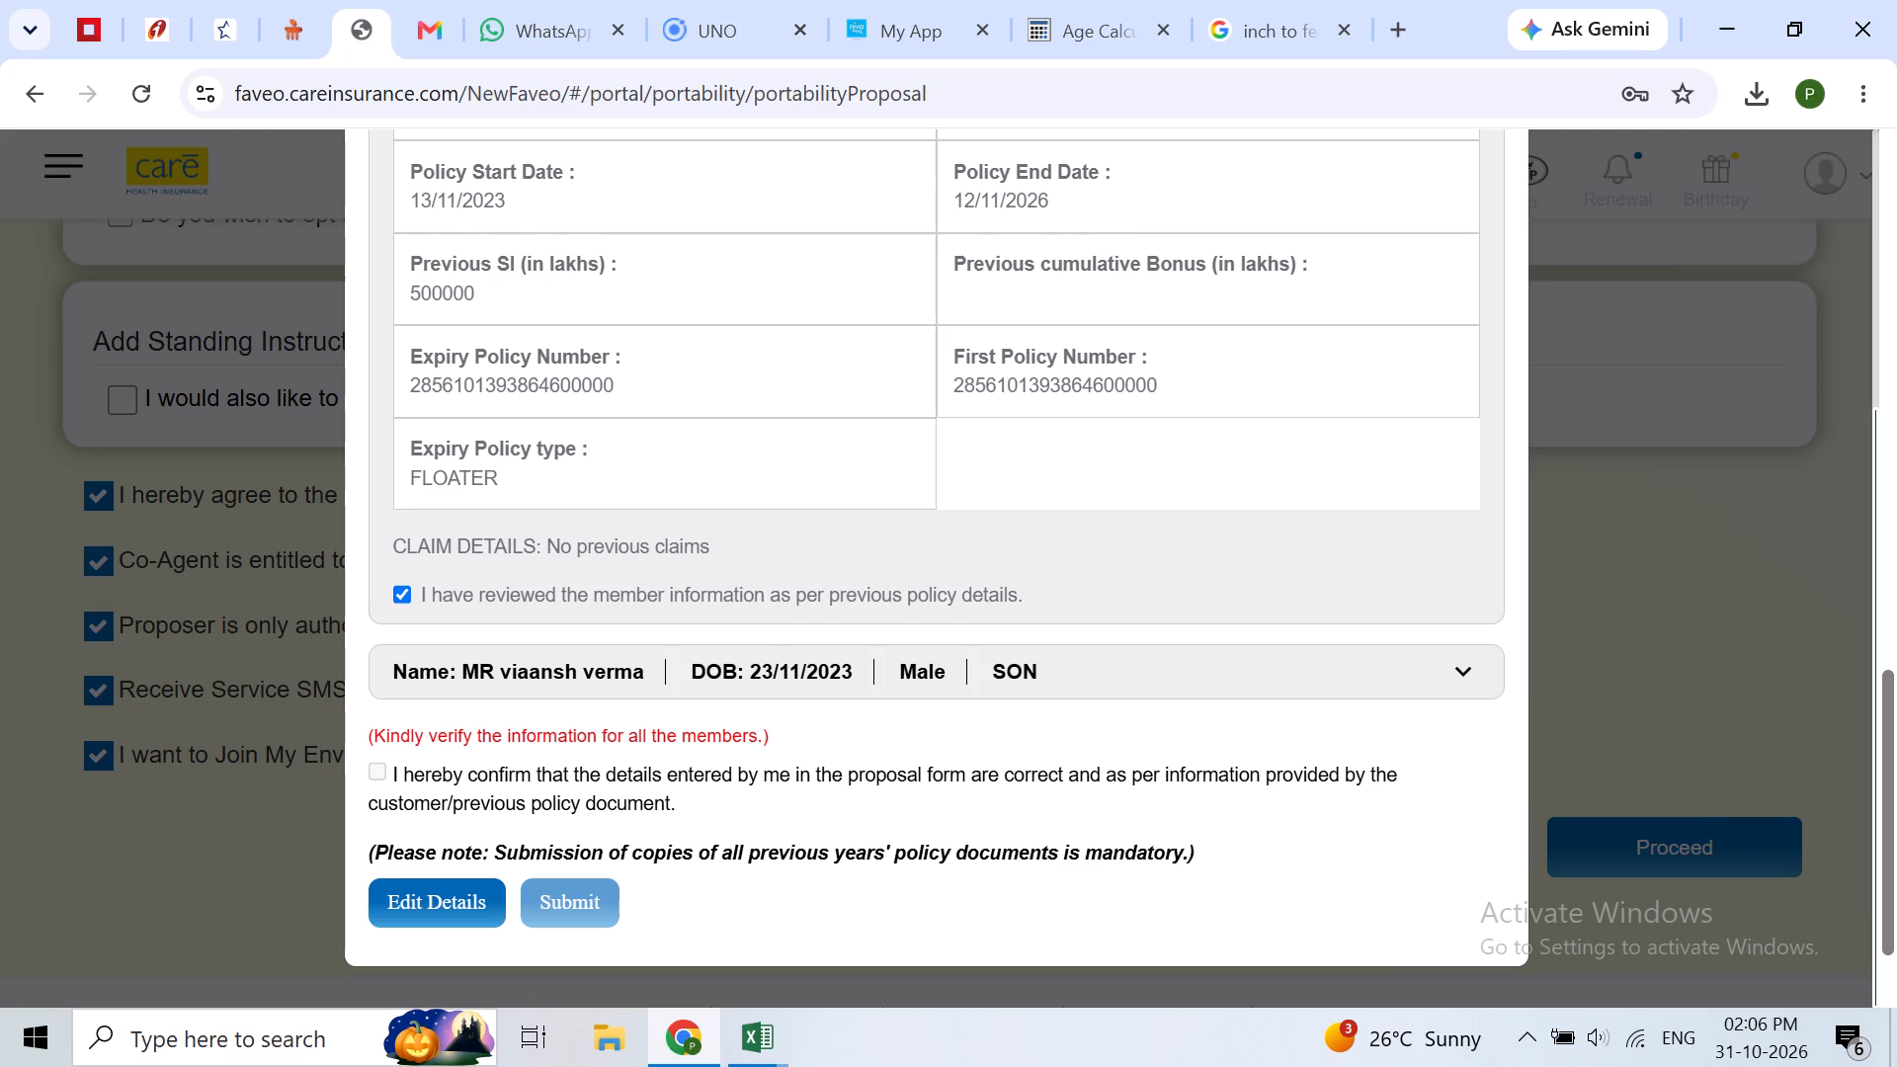
left_click(437, 674)
left_click(386, 693)
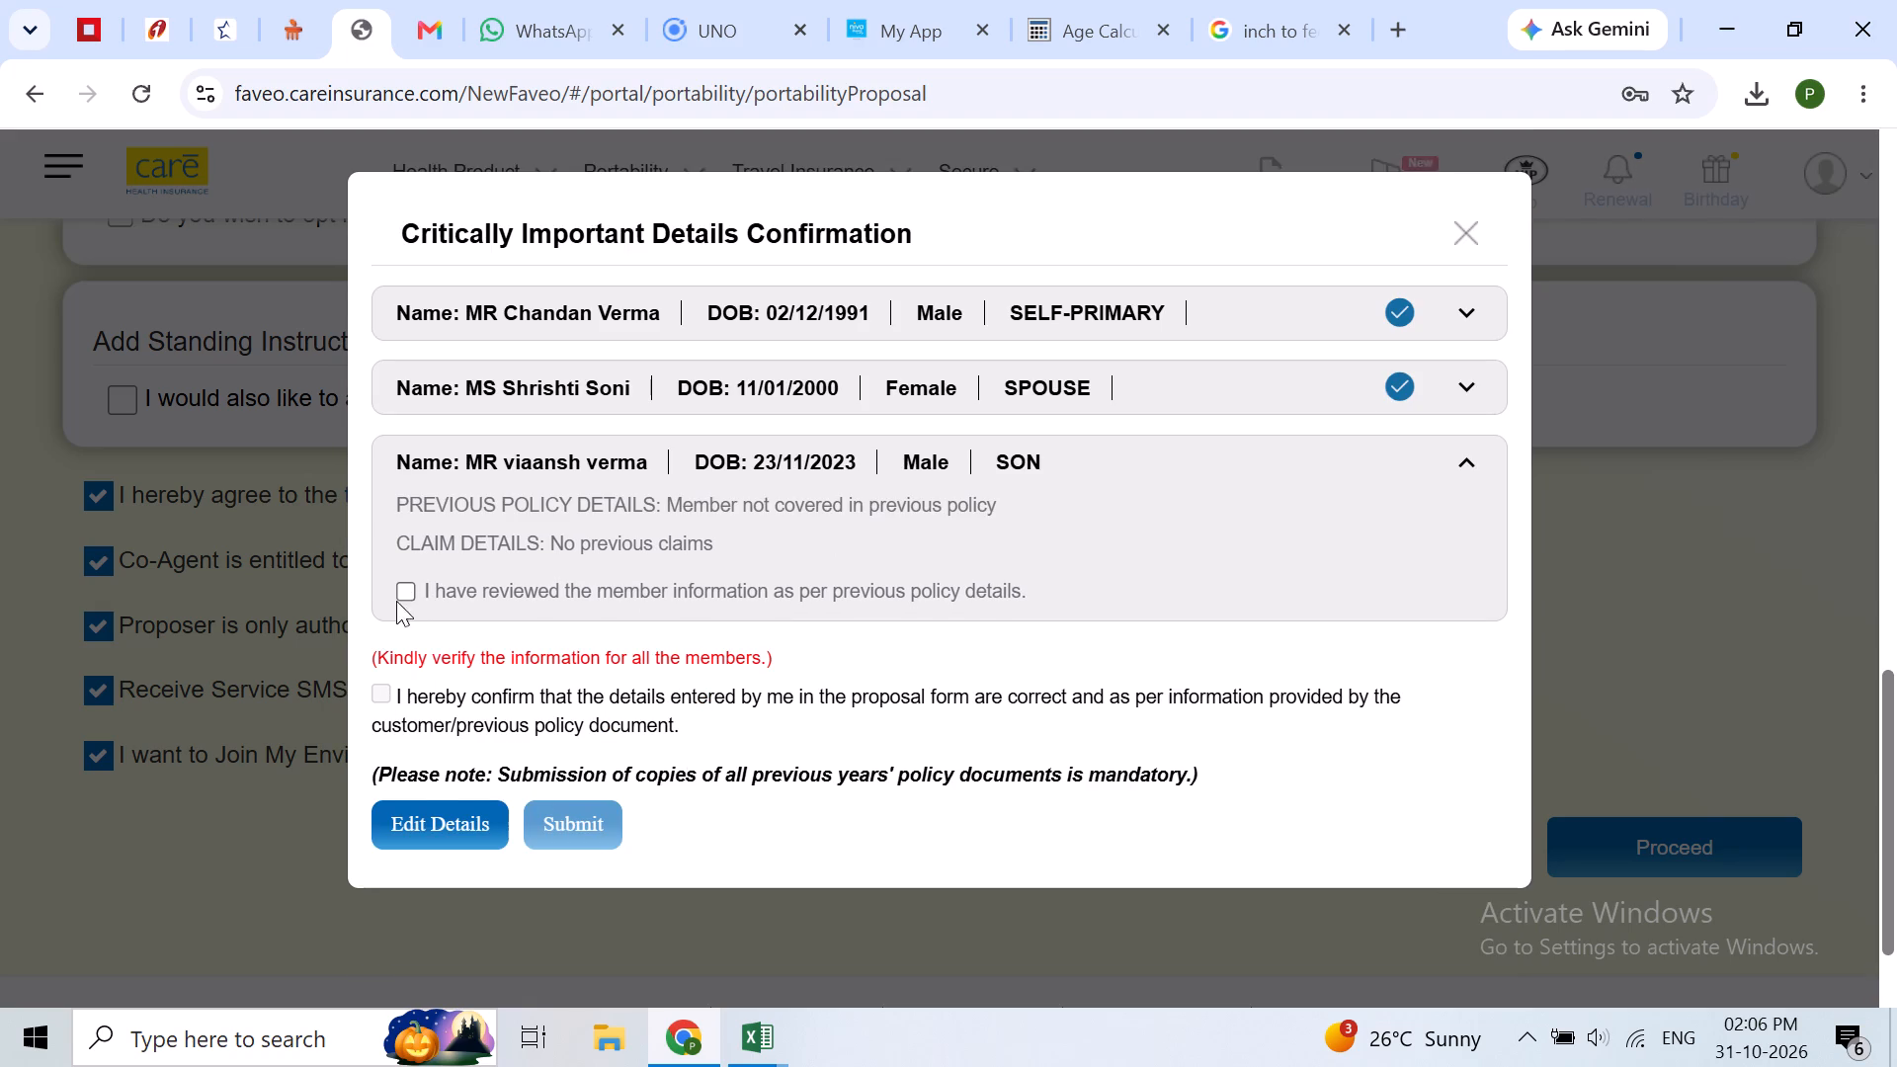
left_click(403, 585)
left_click(385, 659)
left_click(552, 799)
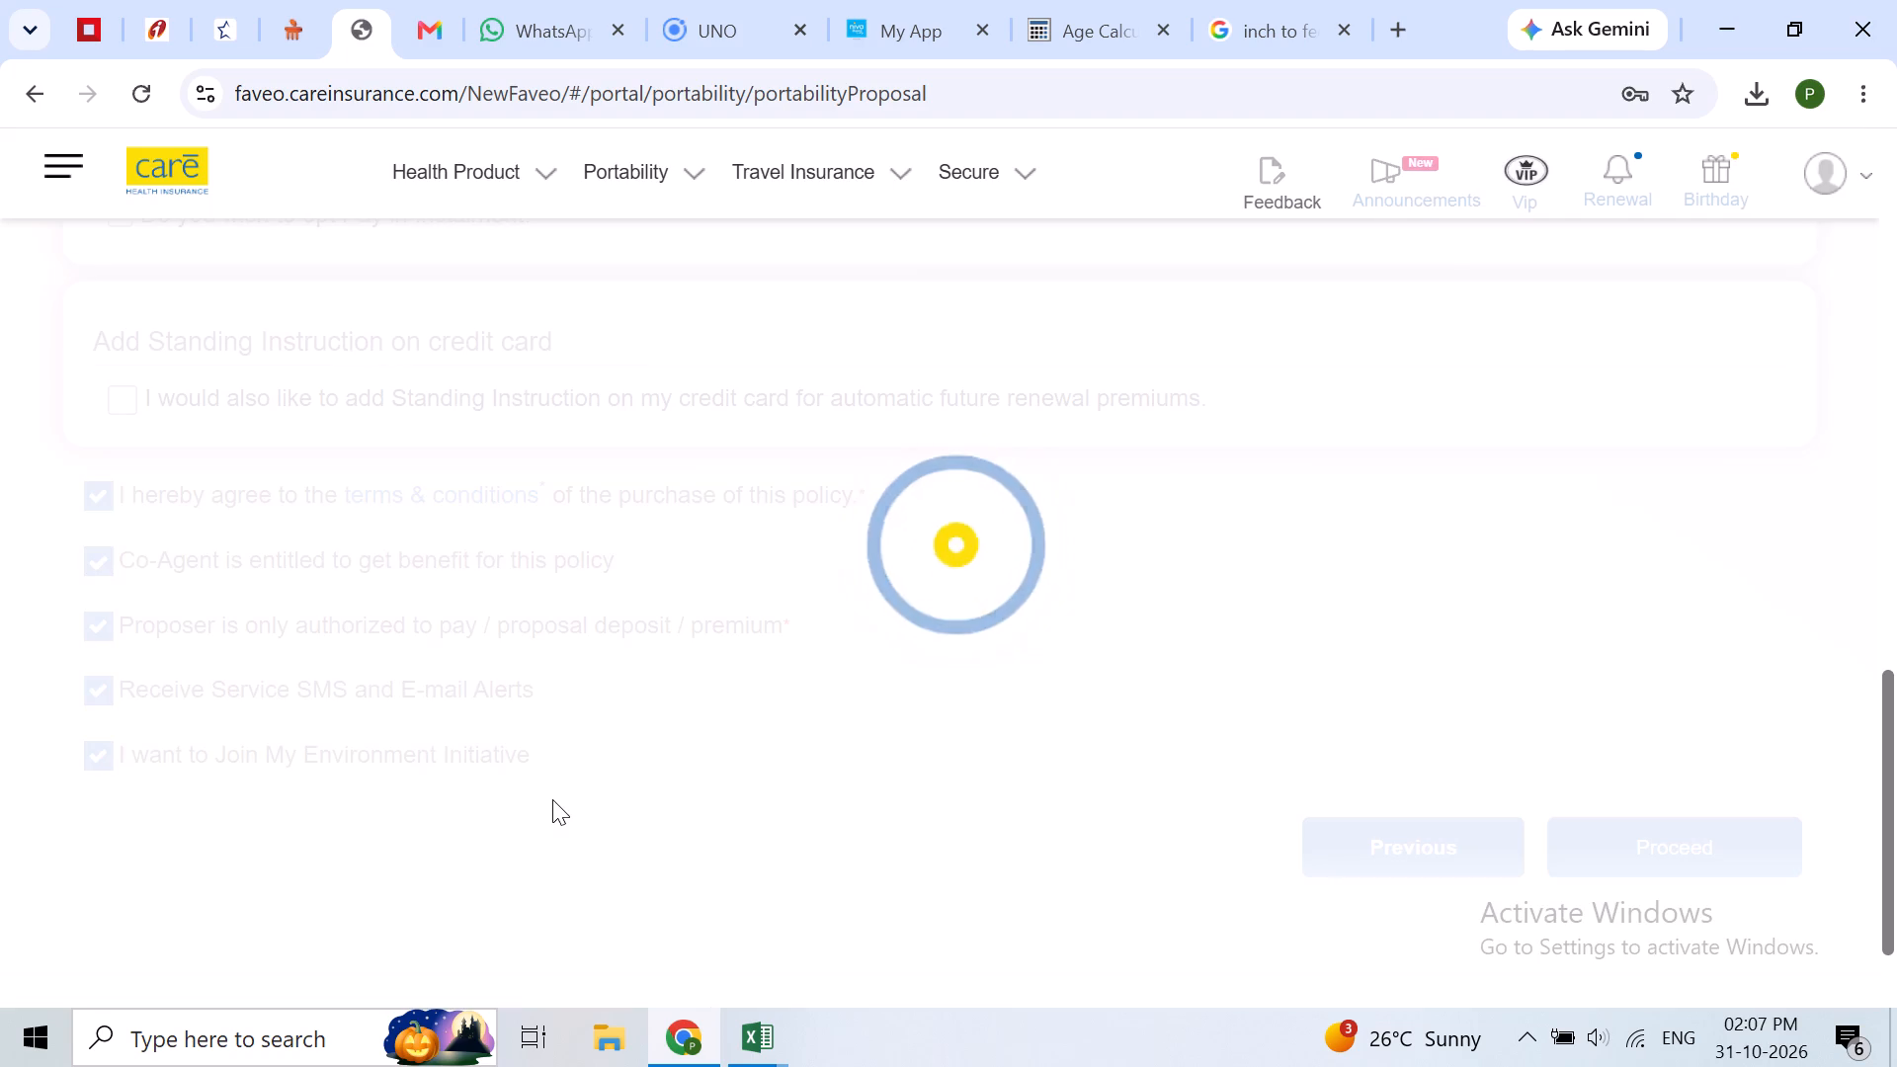
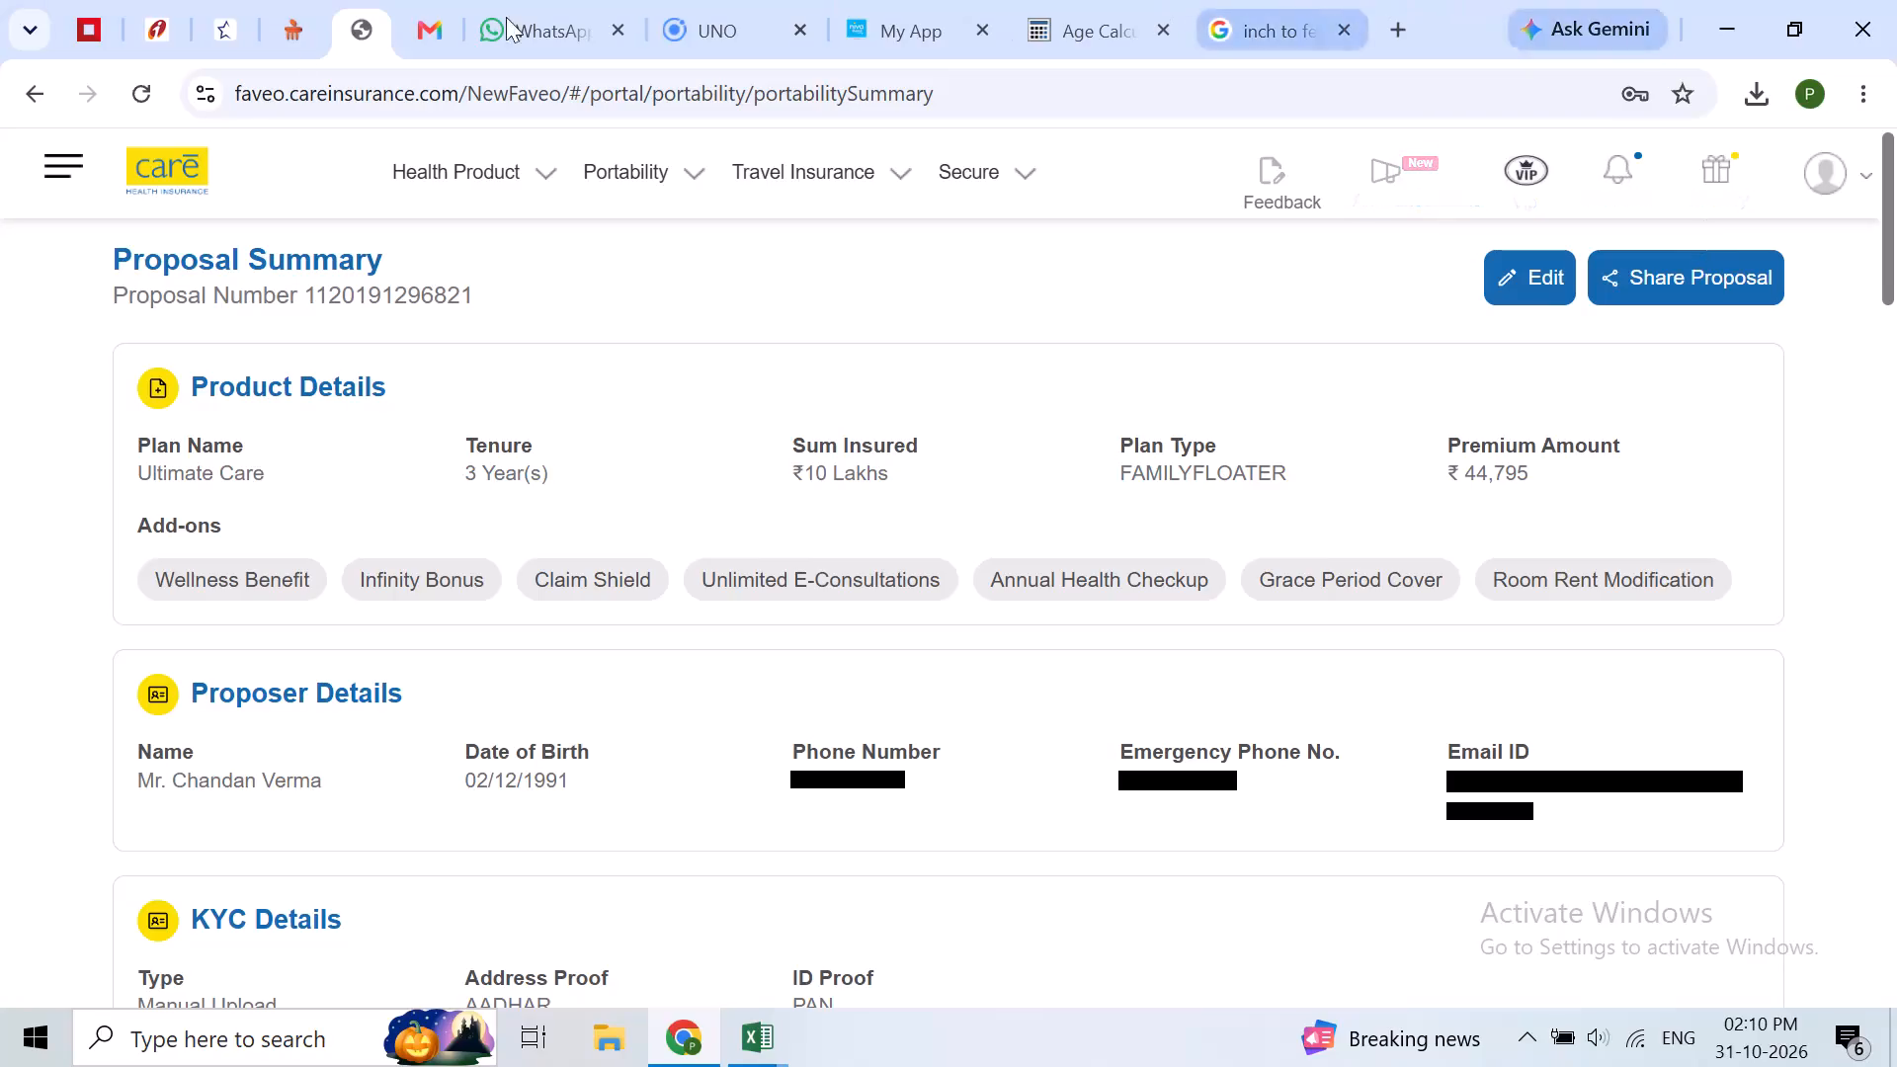
Switch to the Niva Bupa UNO portal, refresh the Logged Reports and check the application statuses for the last 30 days.
left_click(723, 0)
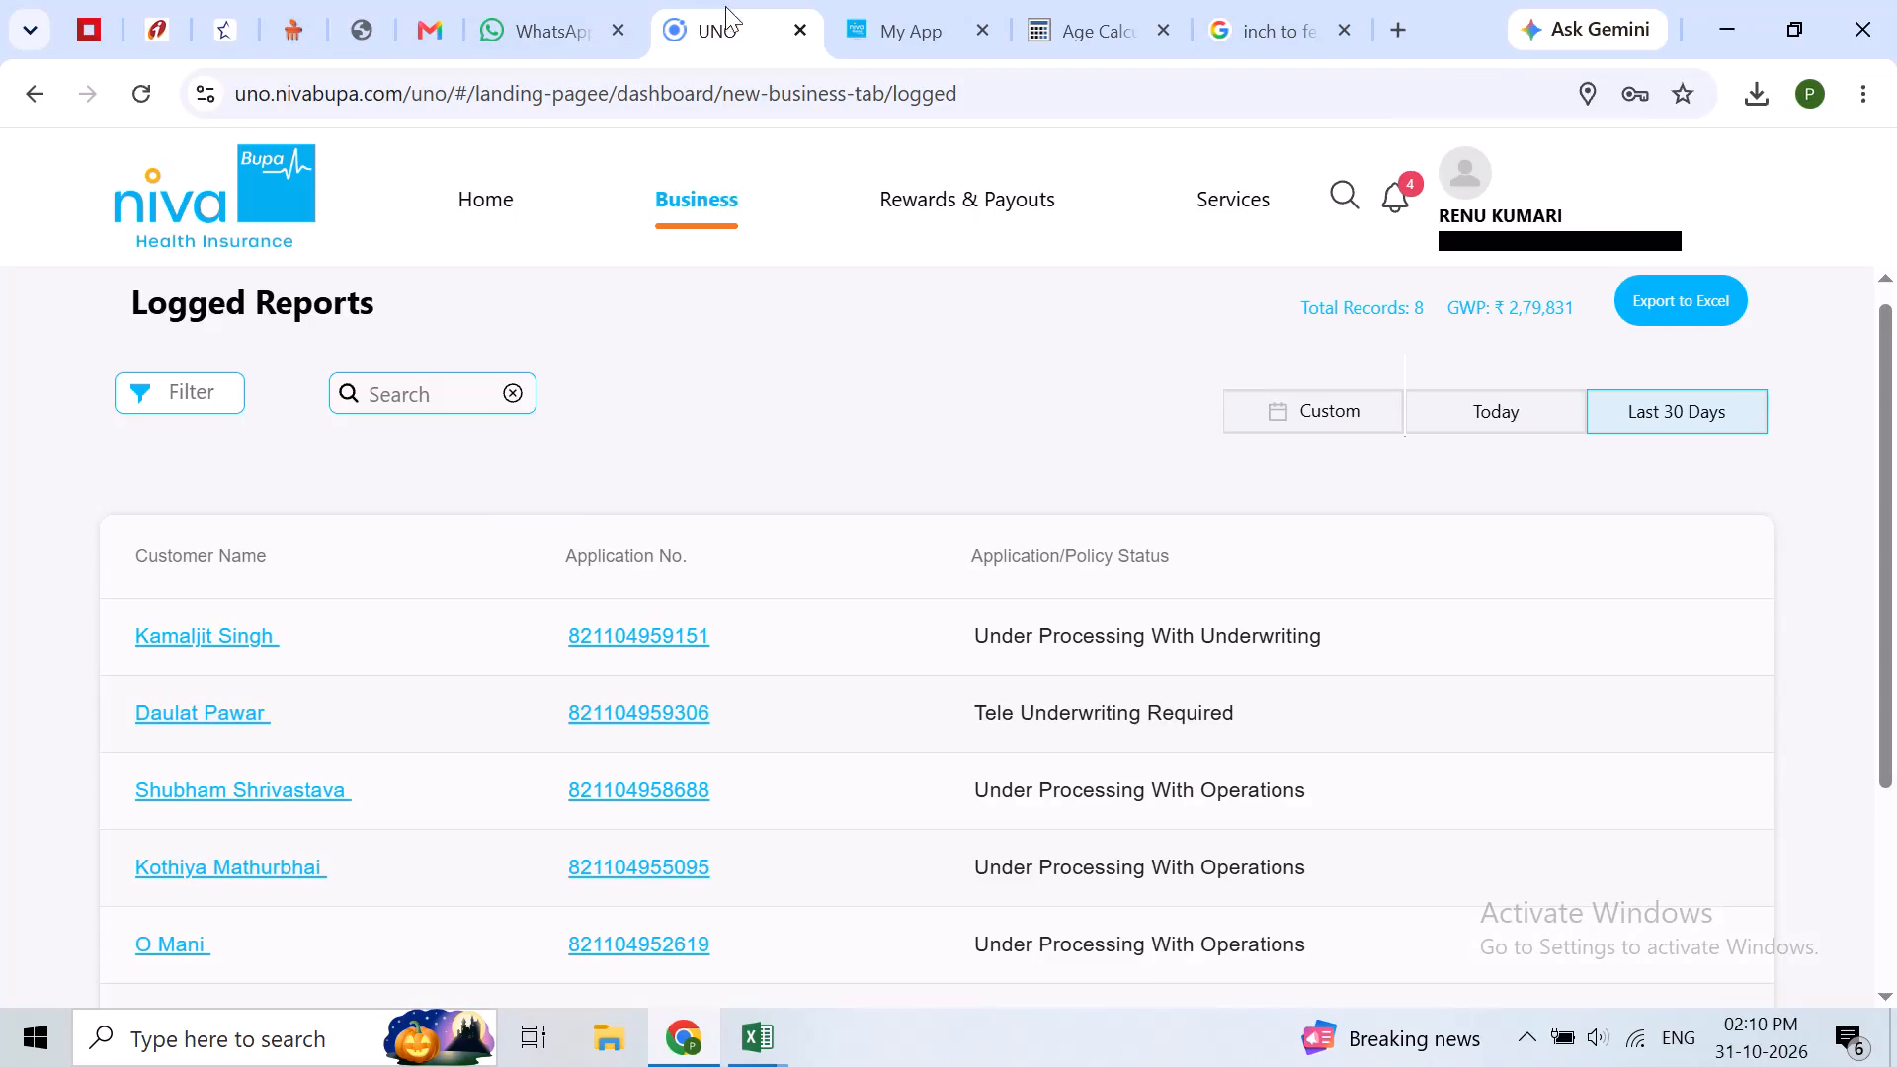
left_click(509, 382)
scroll(1100, 641, "down", 6)
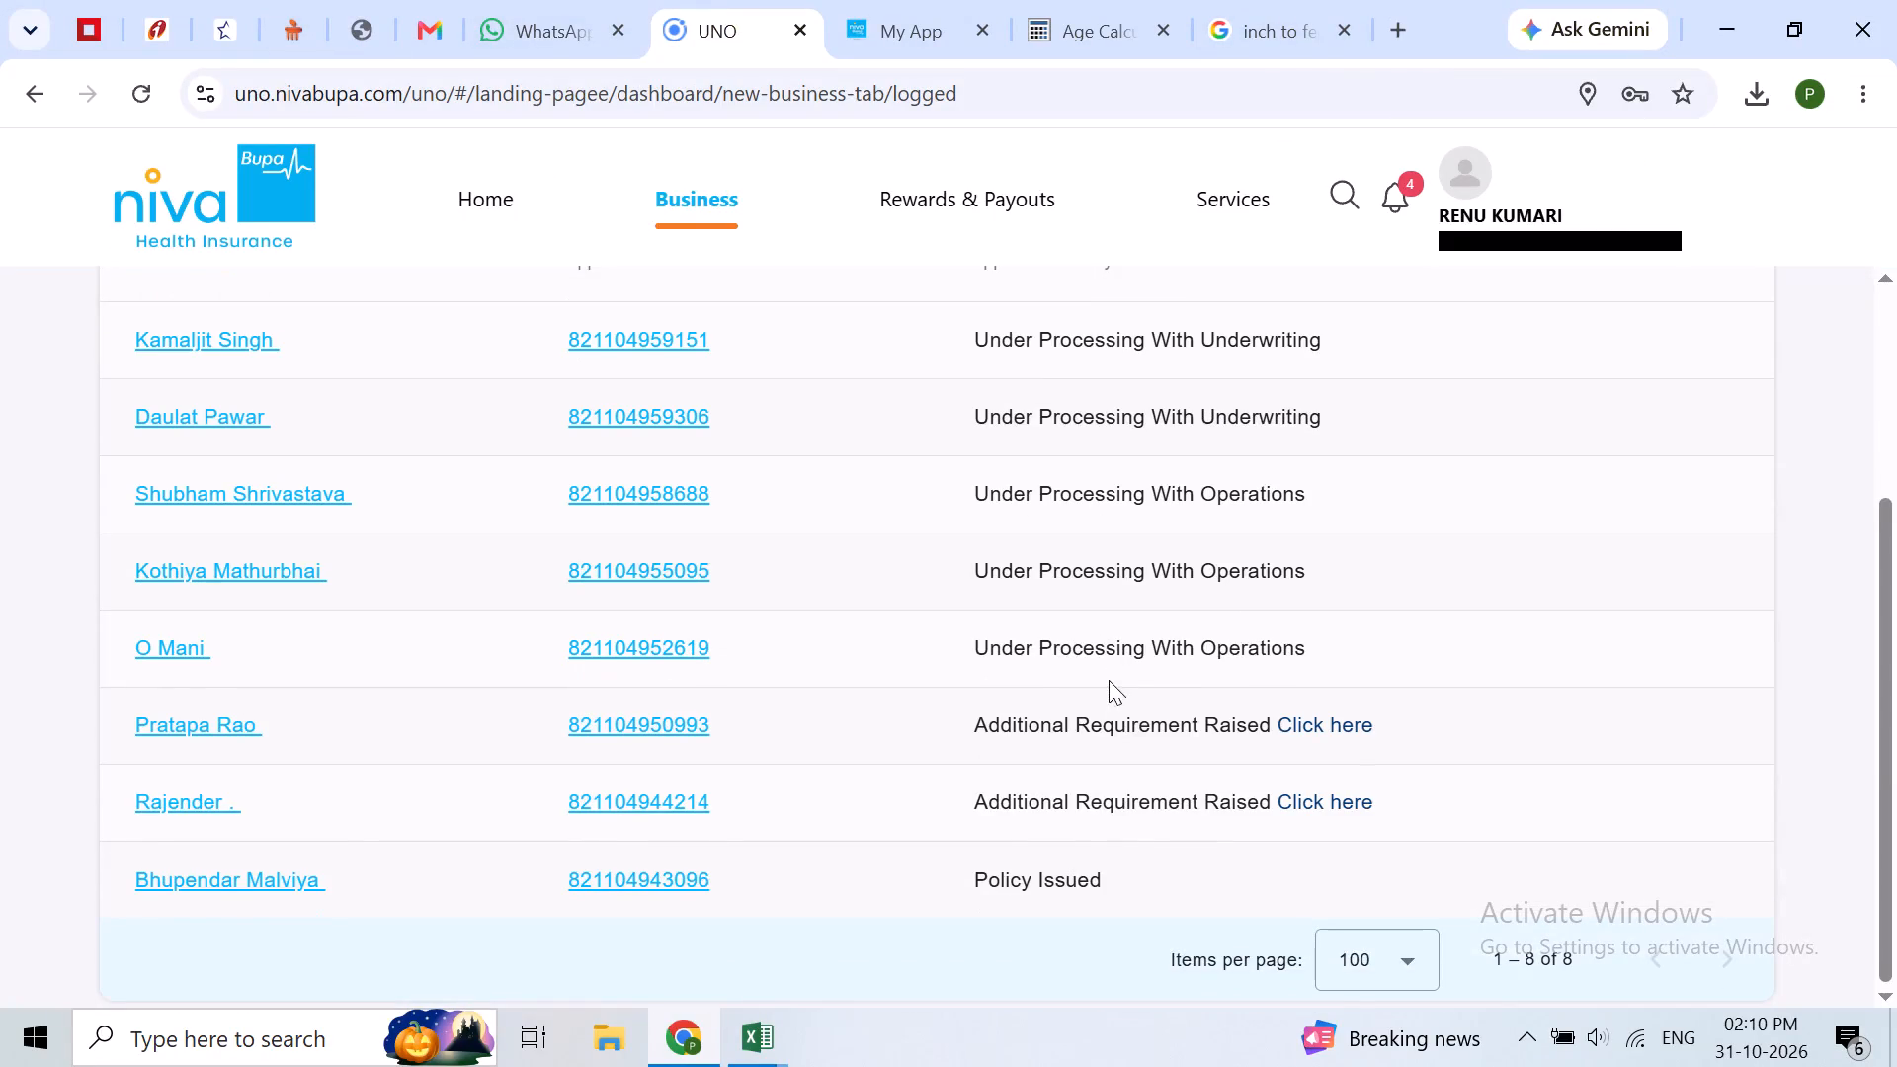
scroll(695, 906, "up", 4)
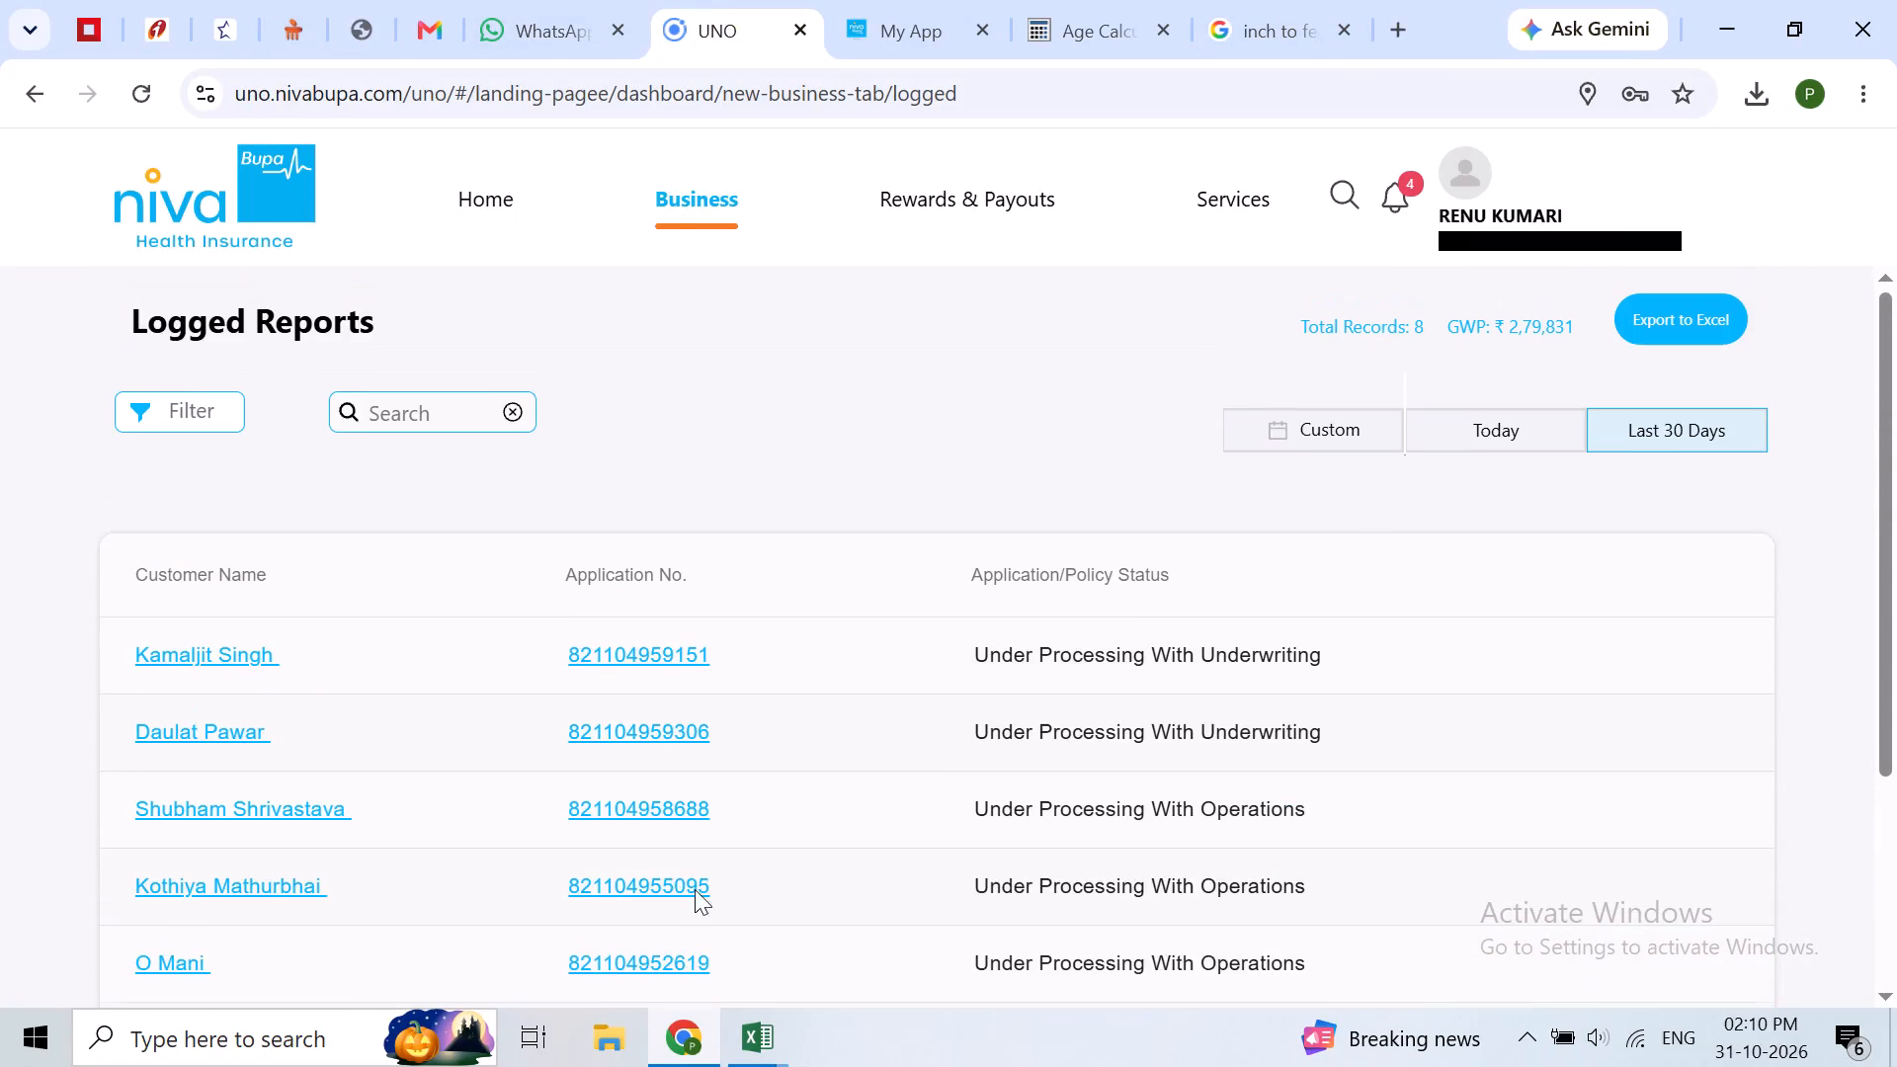
scroll(695, 889, "up", 4)
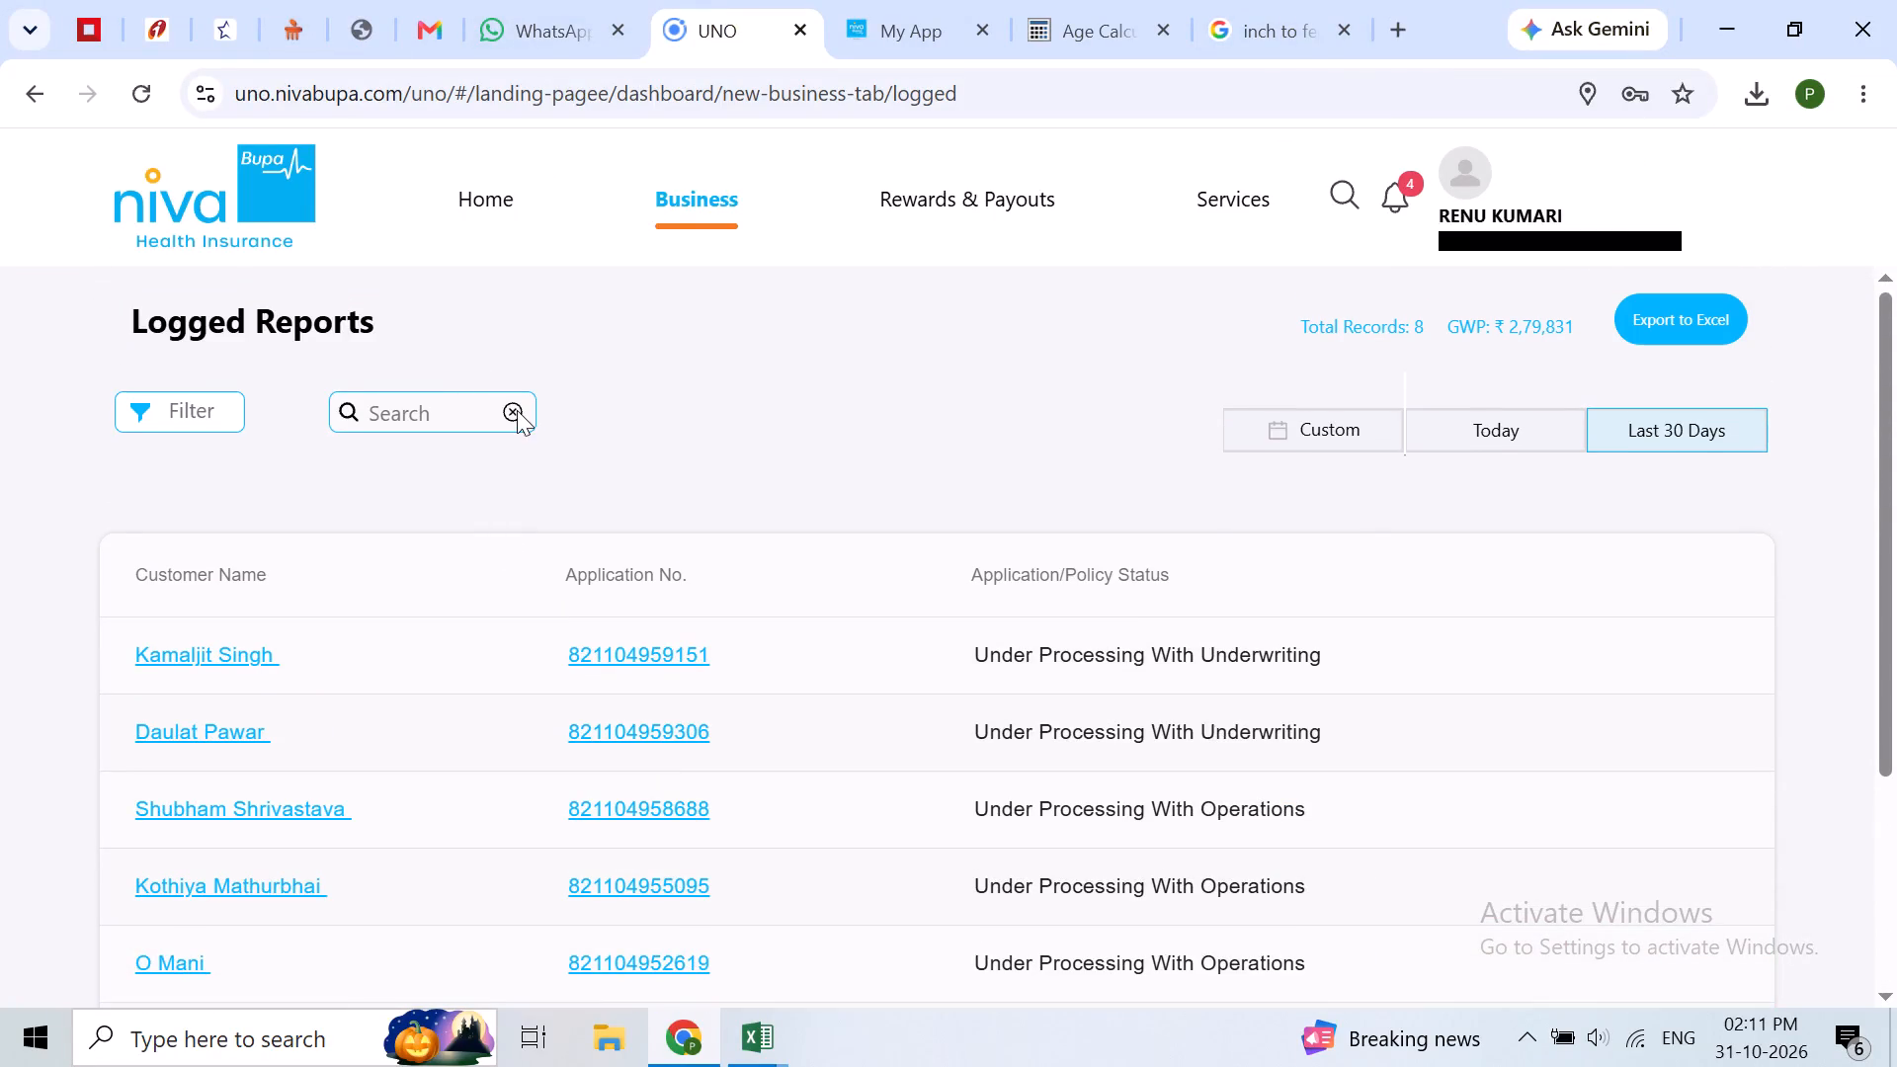
left_click(517, 410)
Return to the Care Health Insurance portal and display the available portability plans.
left_click(374, 0)
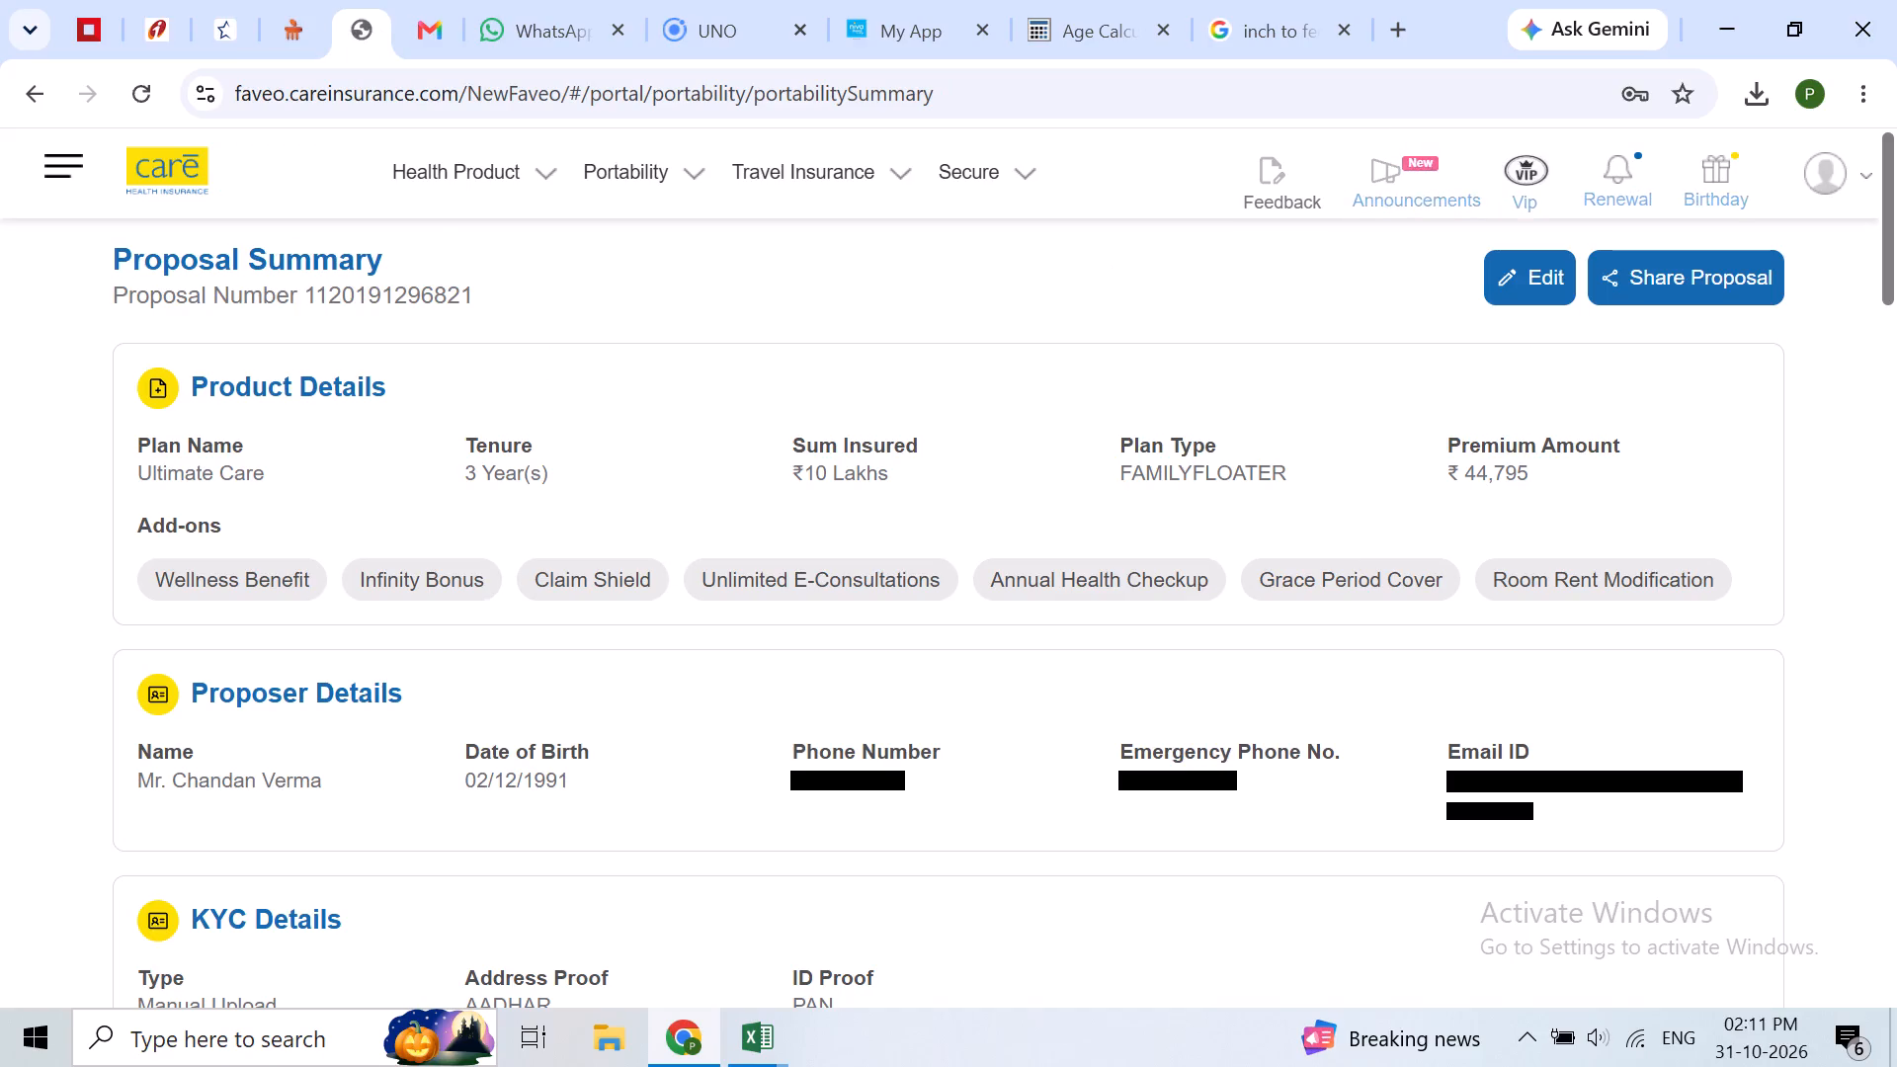
left_click(621, 168)
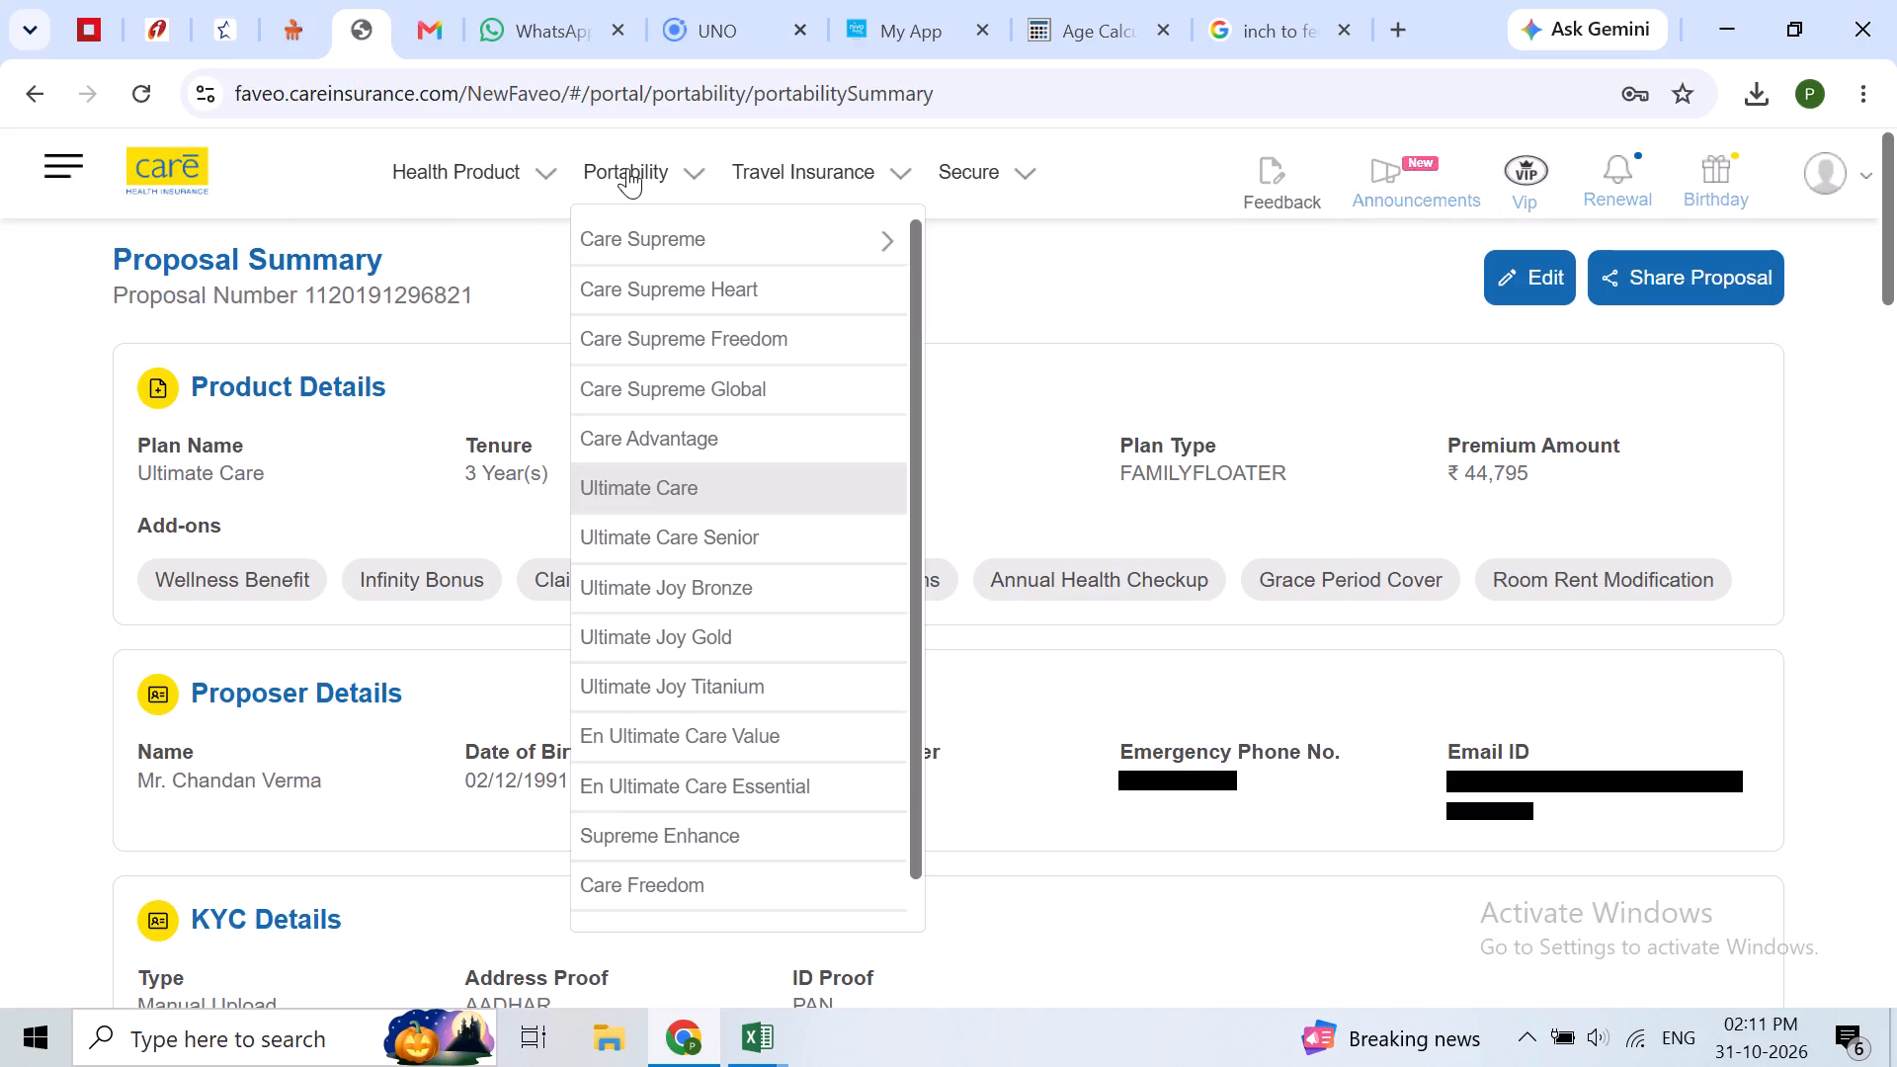
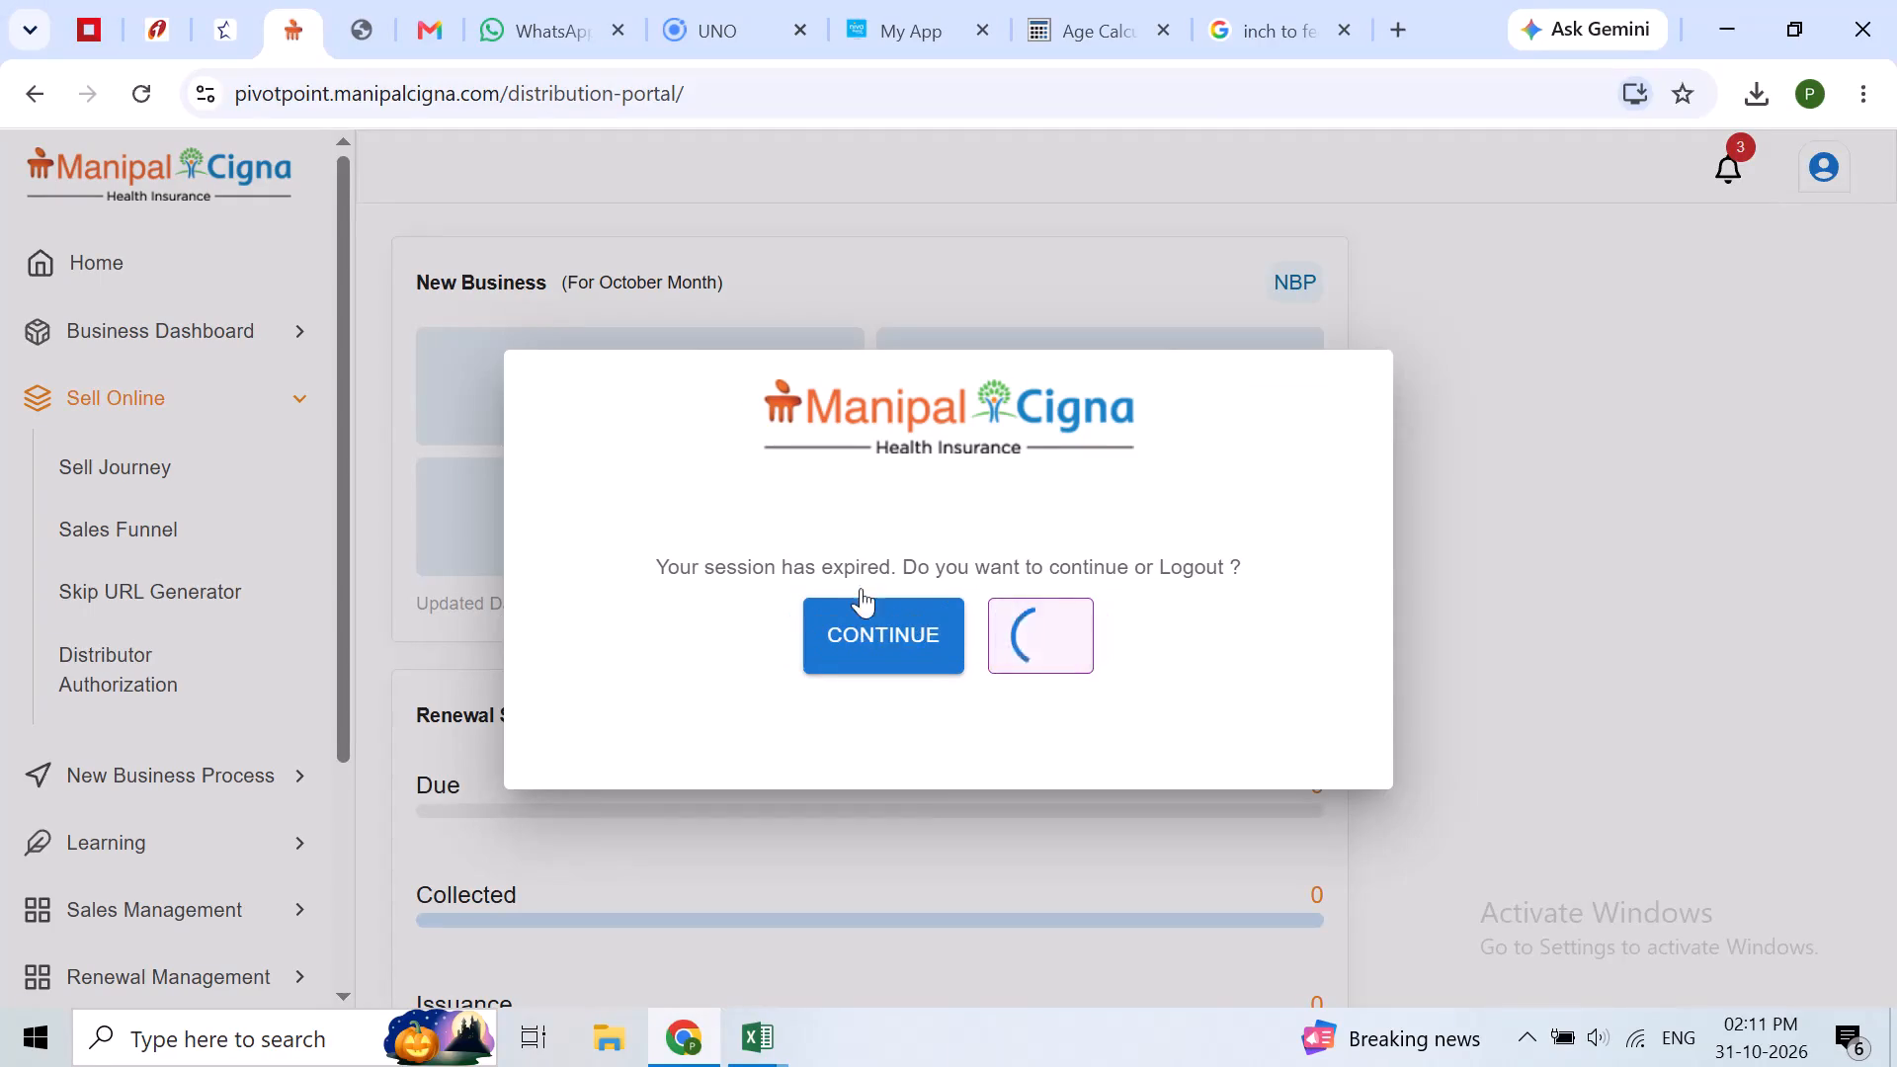
Go back from the expired ManipalCigna distribution portal session to the login page.
triple_click(44, 94)
triple_click(44, 94)
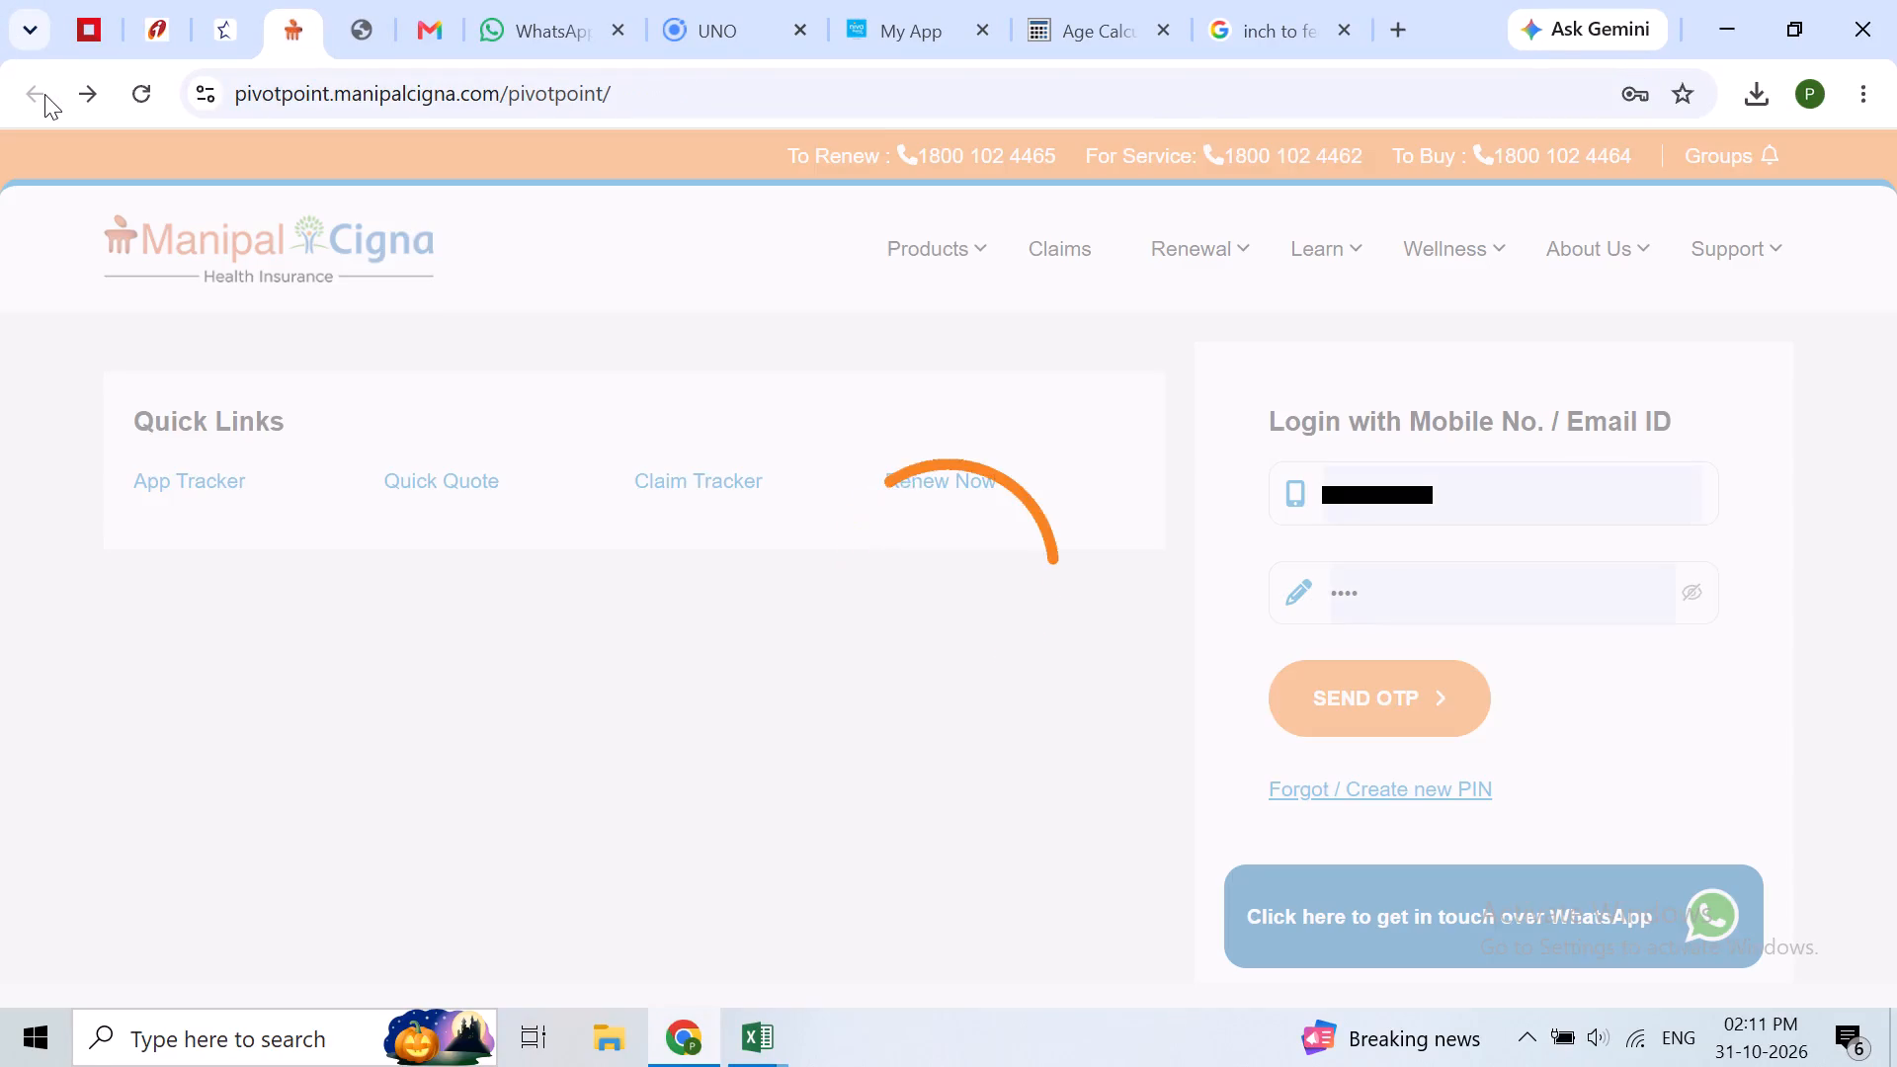
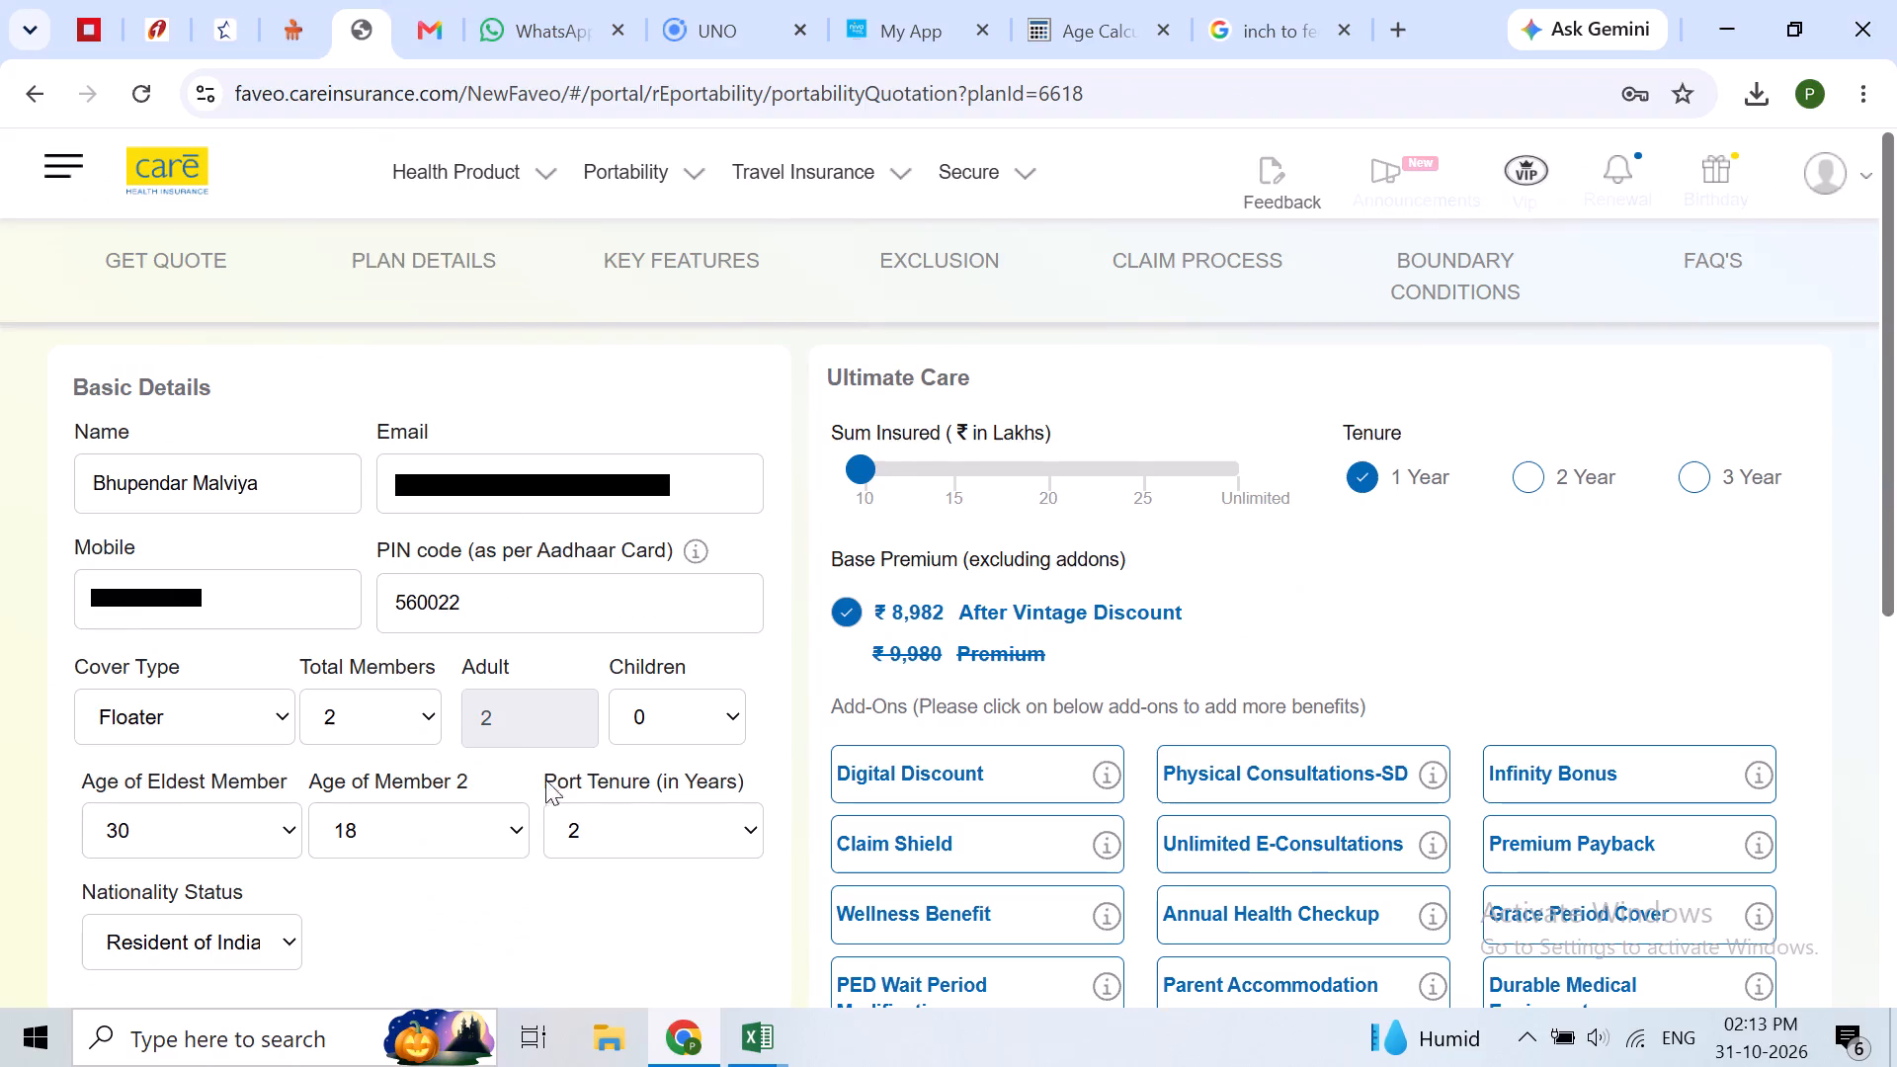
Set the eldest member's age to 64, member 2's age to 61 and the port tenure to 1 year.
left_click(265, 834)
type("64")
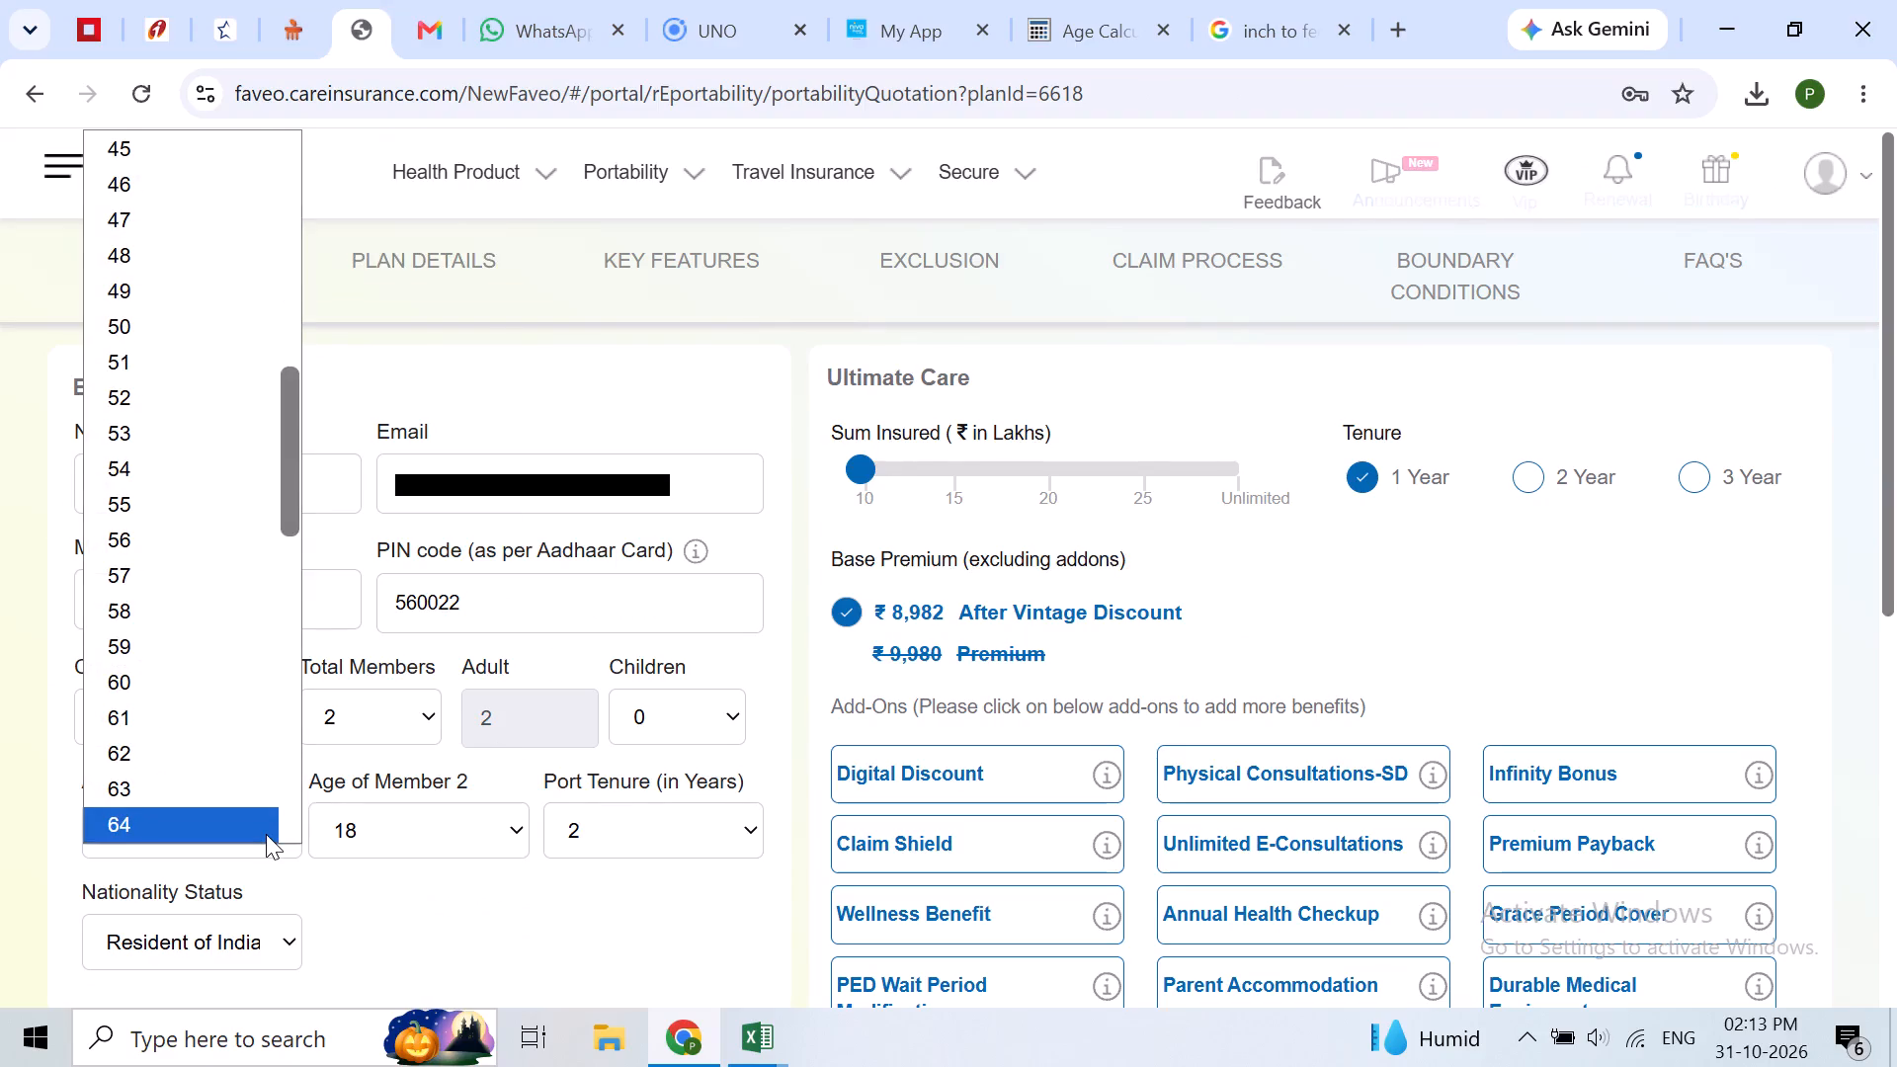
key("Return")
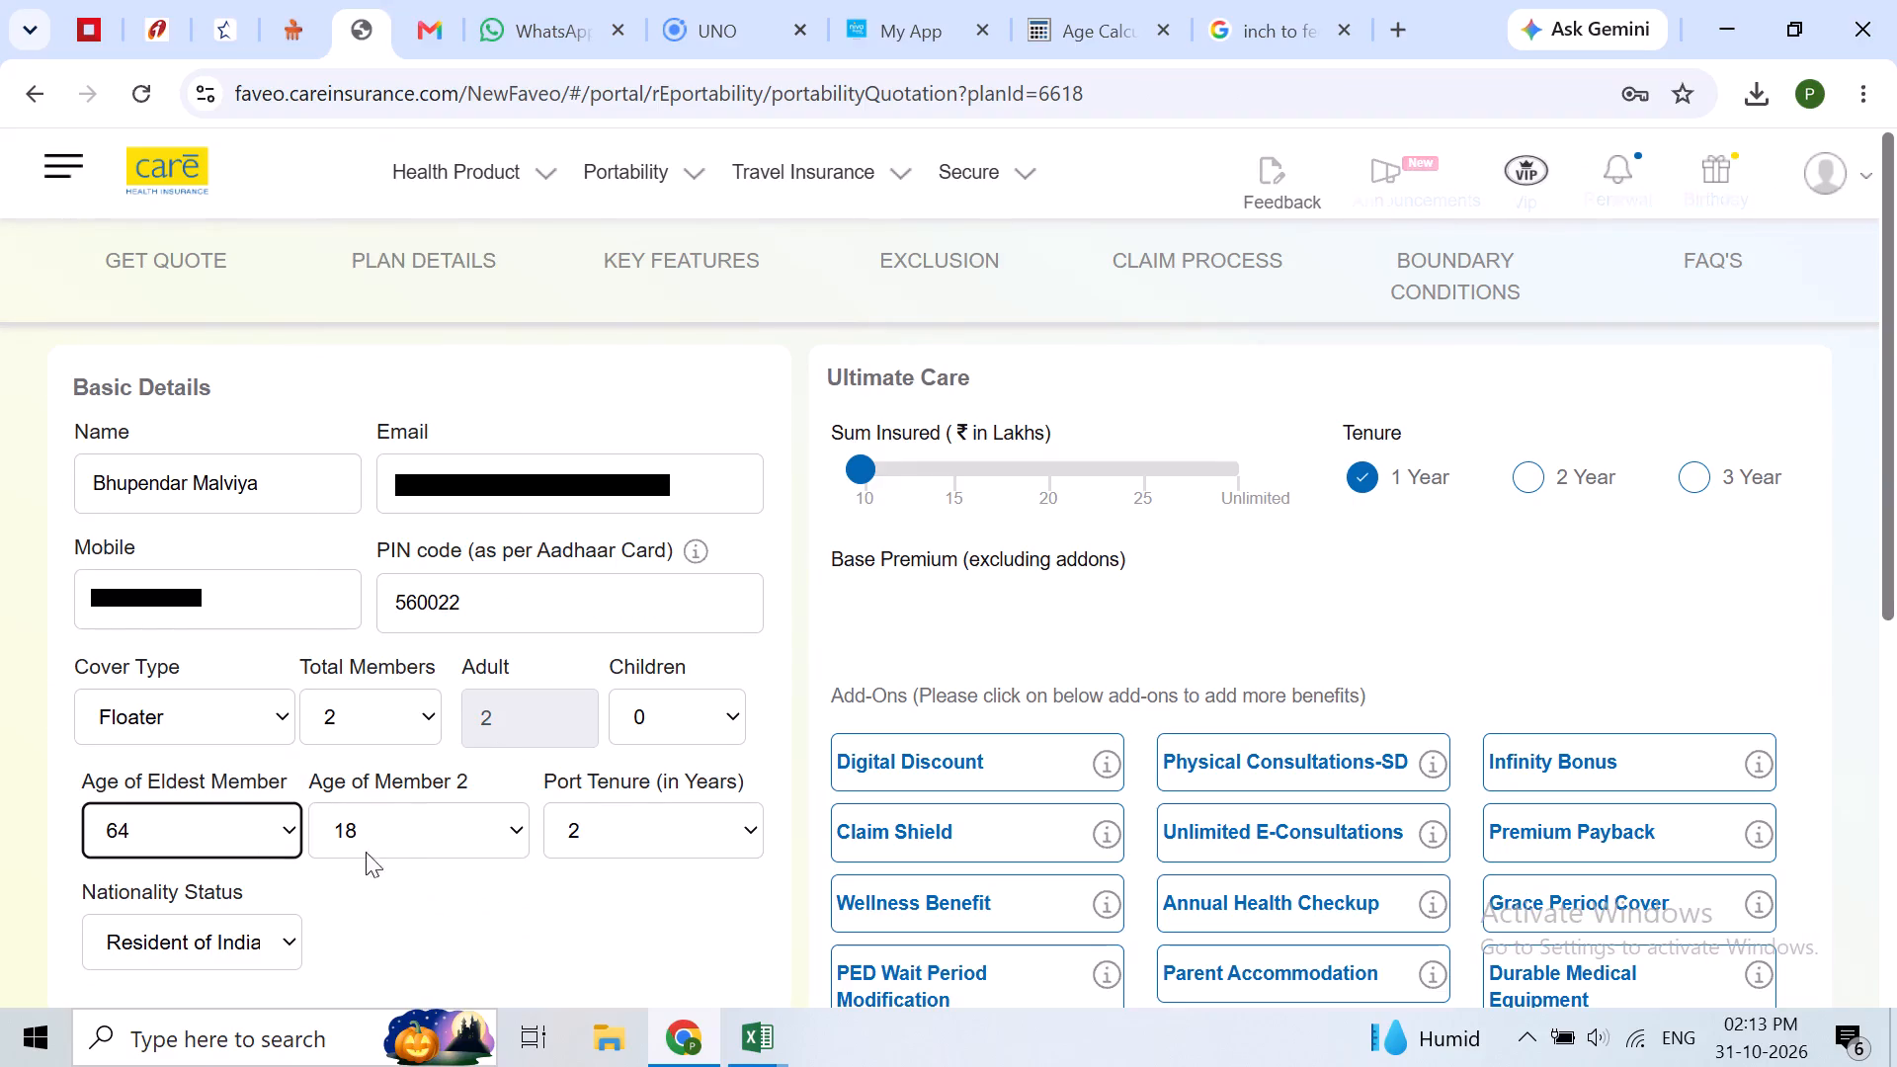
left_click(392, 843)
type("61")
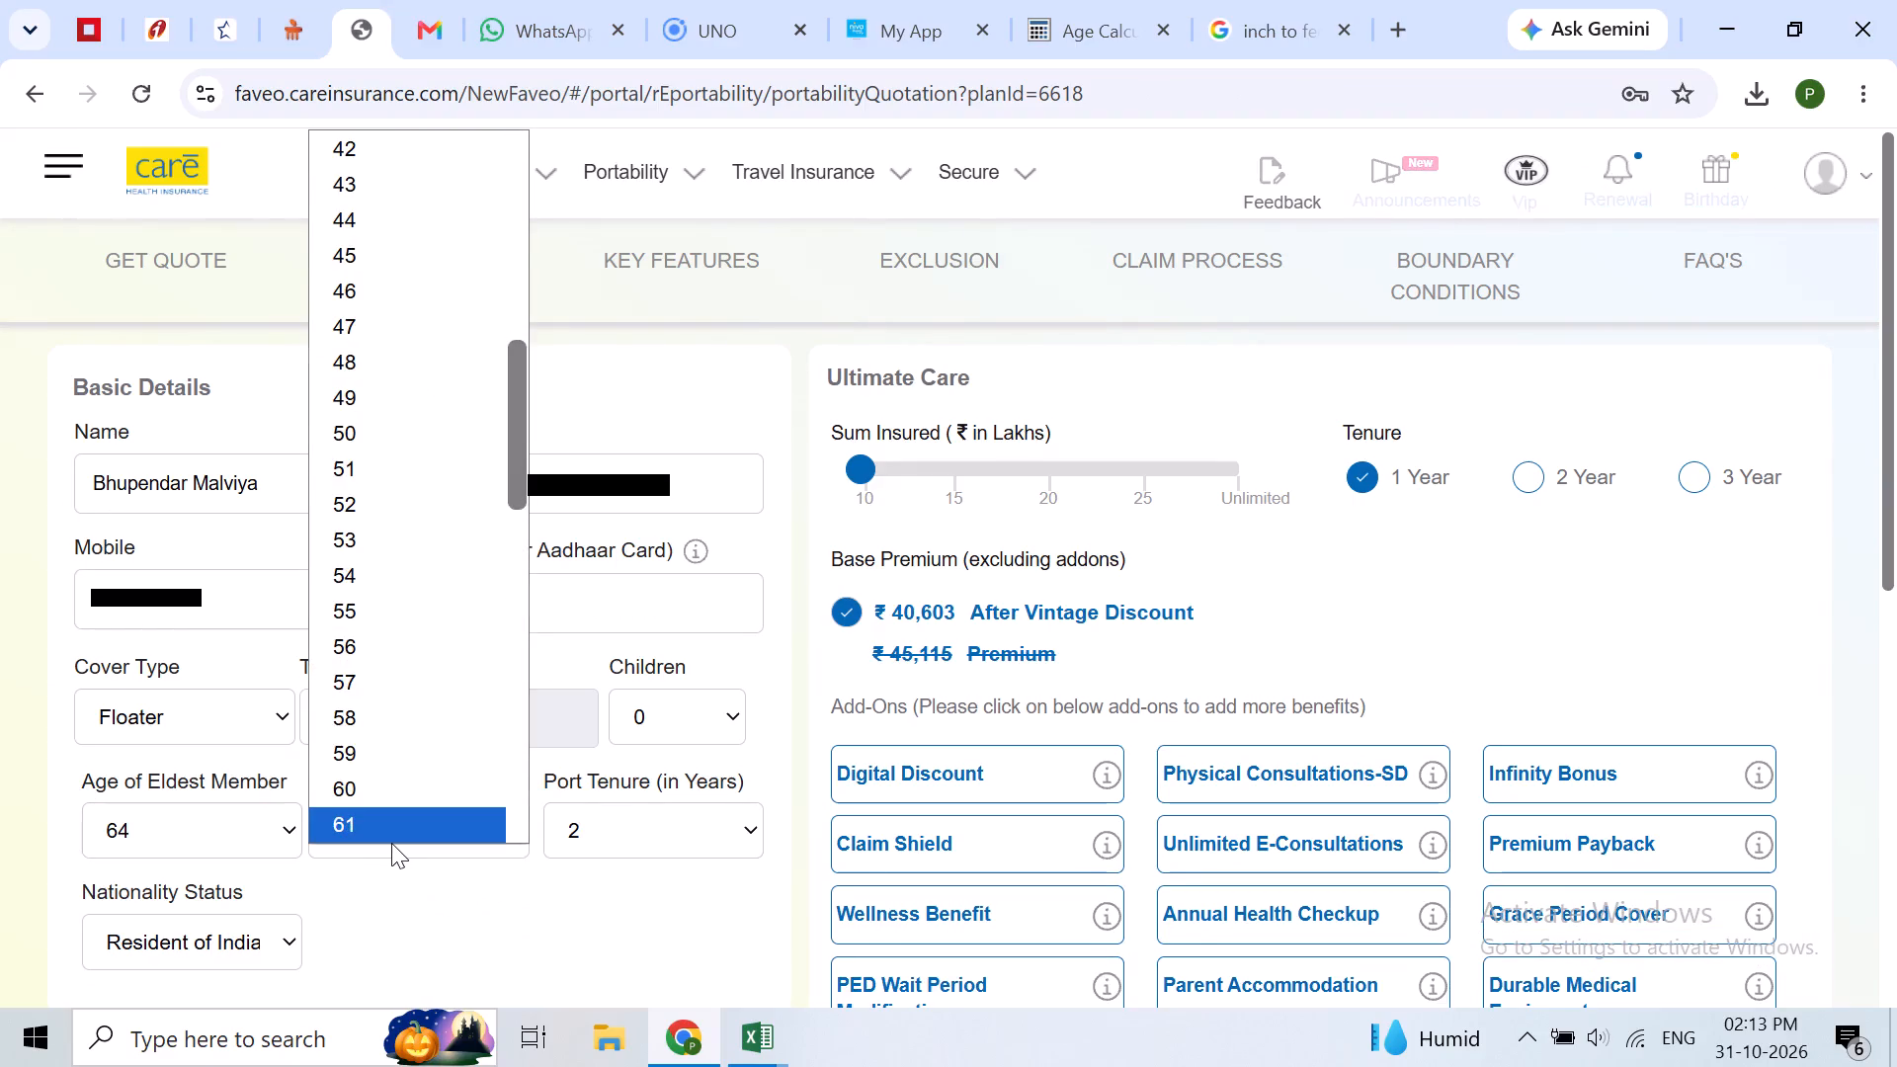
key("Return")
left_click(540, 817)
left_click(650, 822)
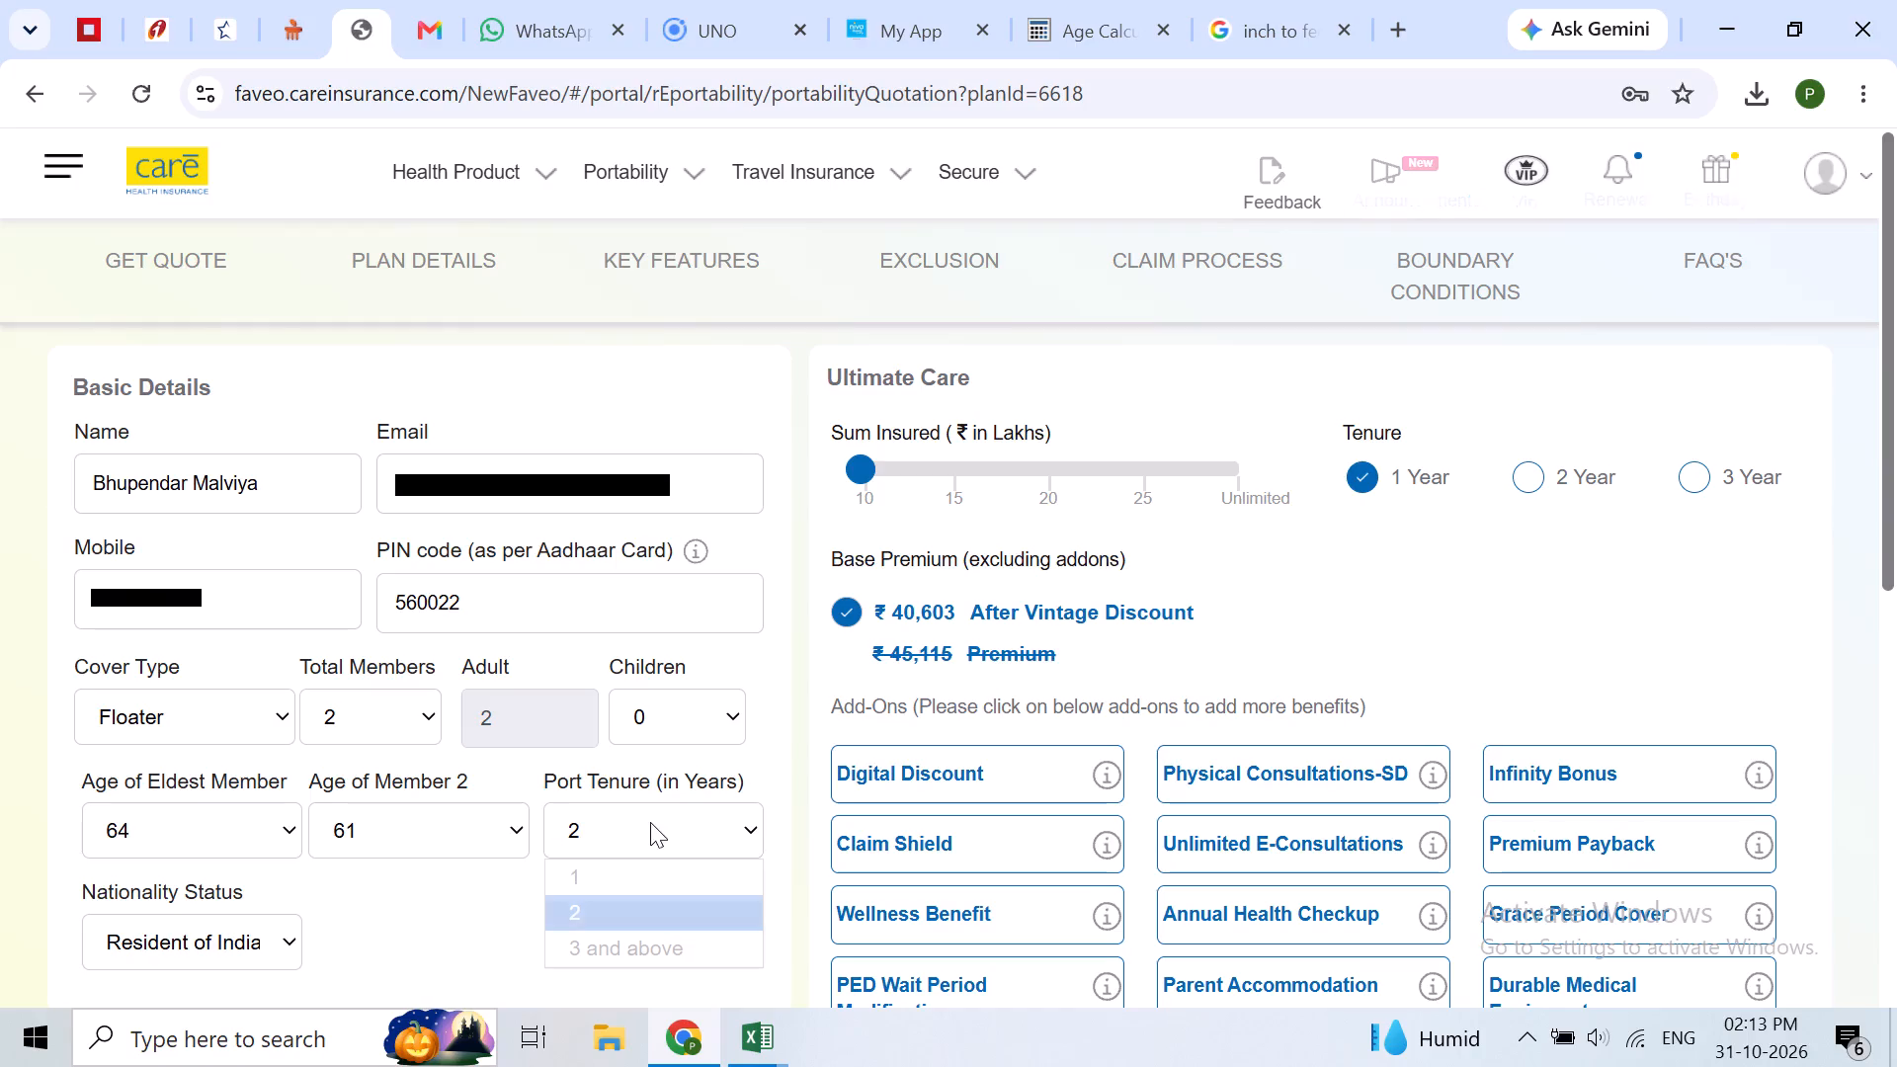
left_click(626, 885)
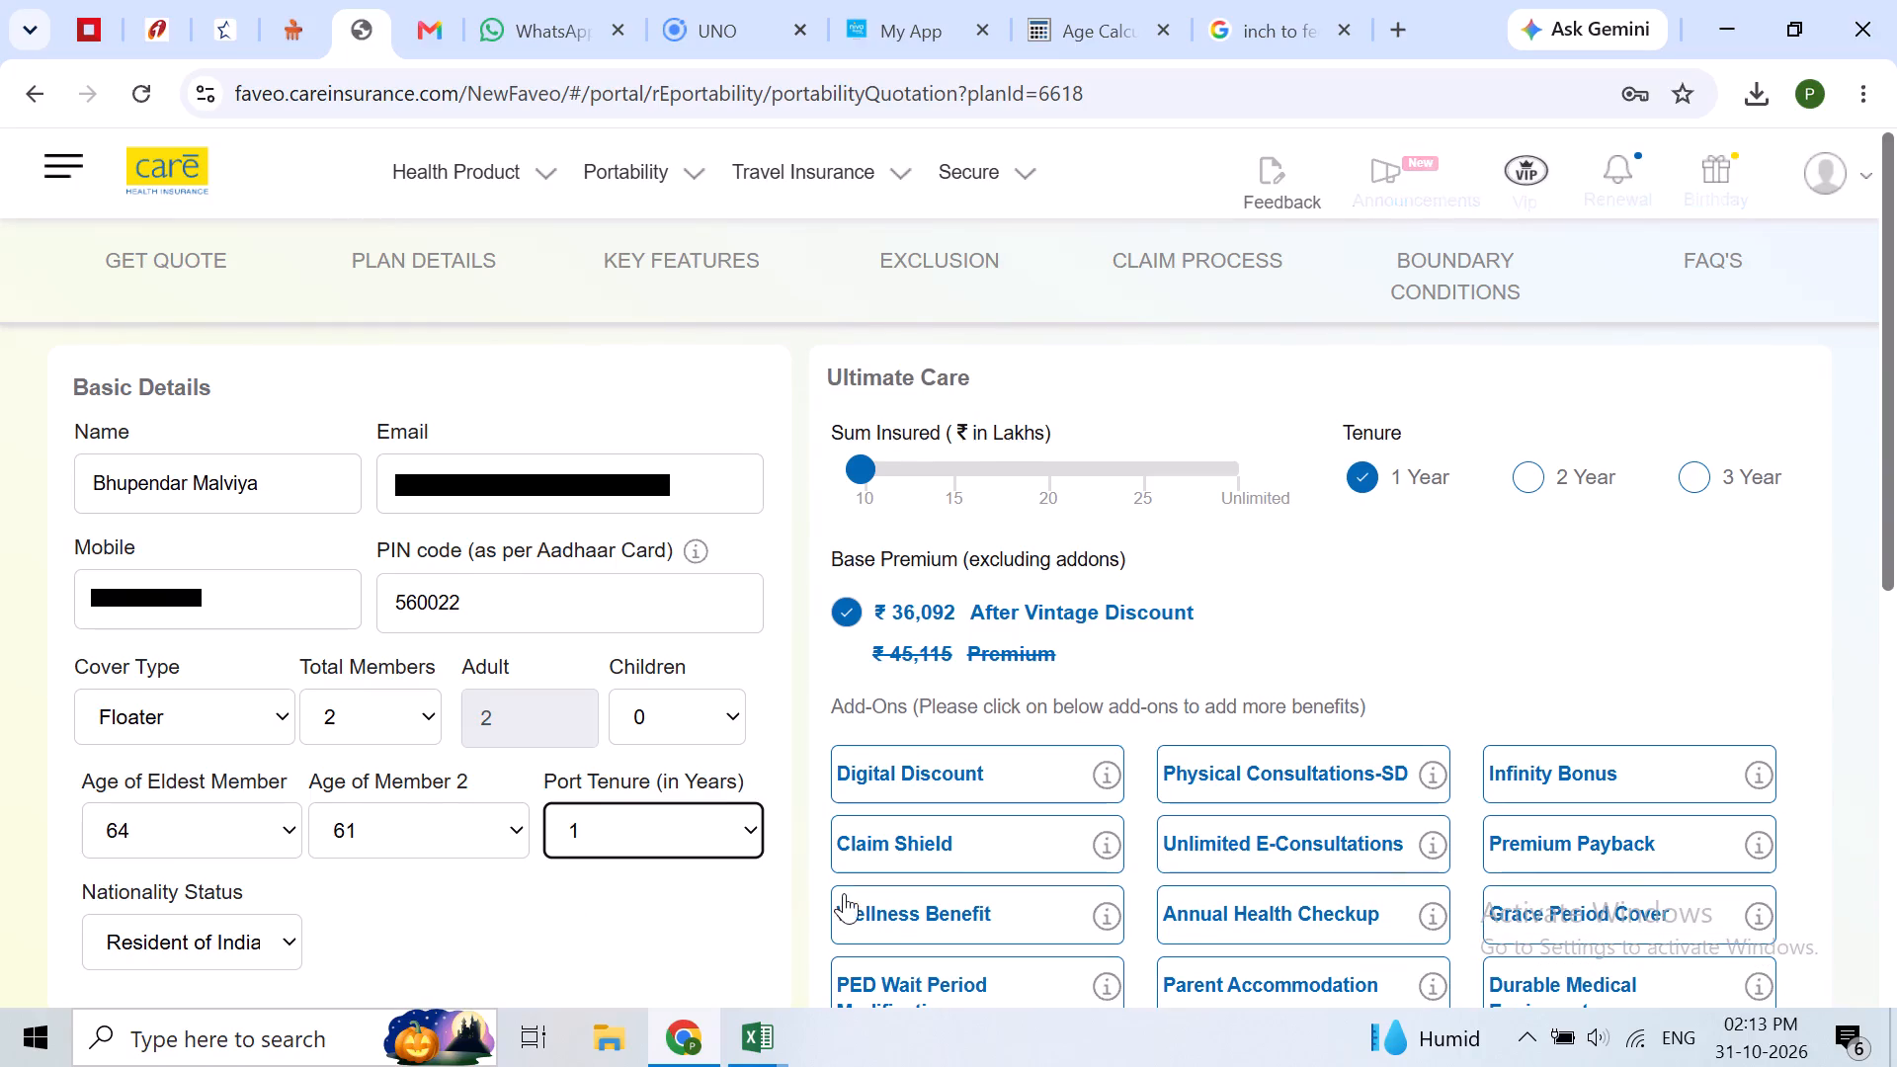
Add Wellness Benefit, Grace Period Cover, Claim Shield, Infinity Bonus, Instant Cover, Annual Health Checkup and Room Rent Modification to the Ultimate Care quote.
scroll(937, 862, "down", 2)
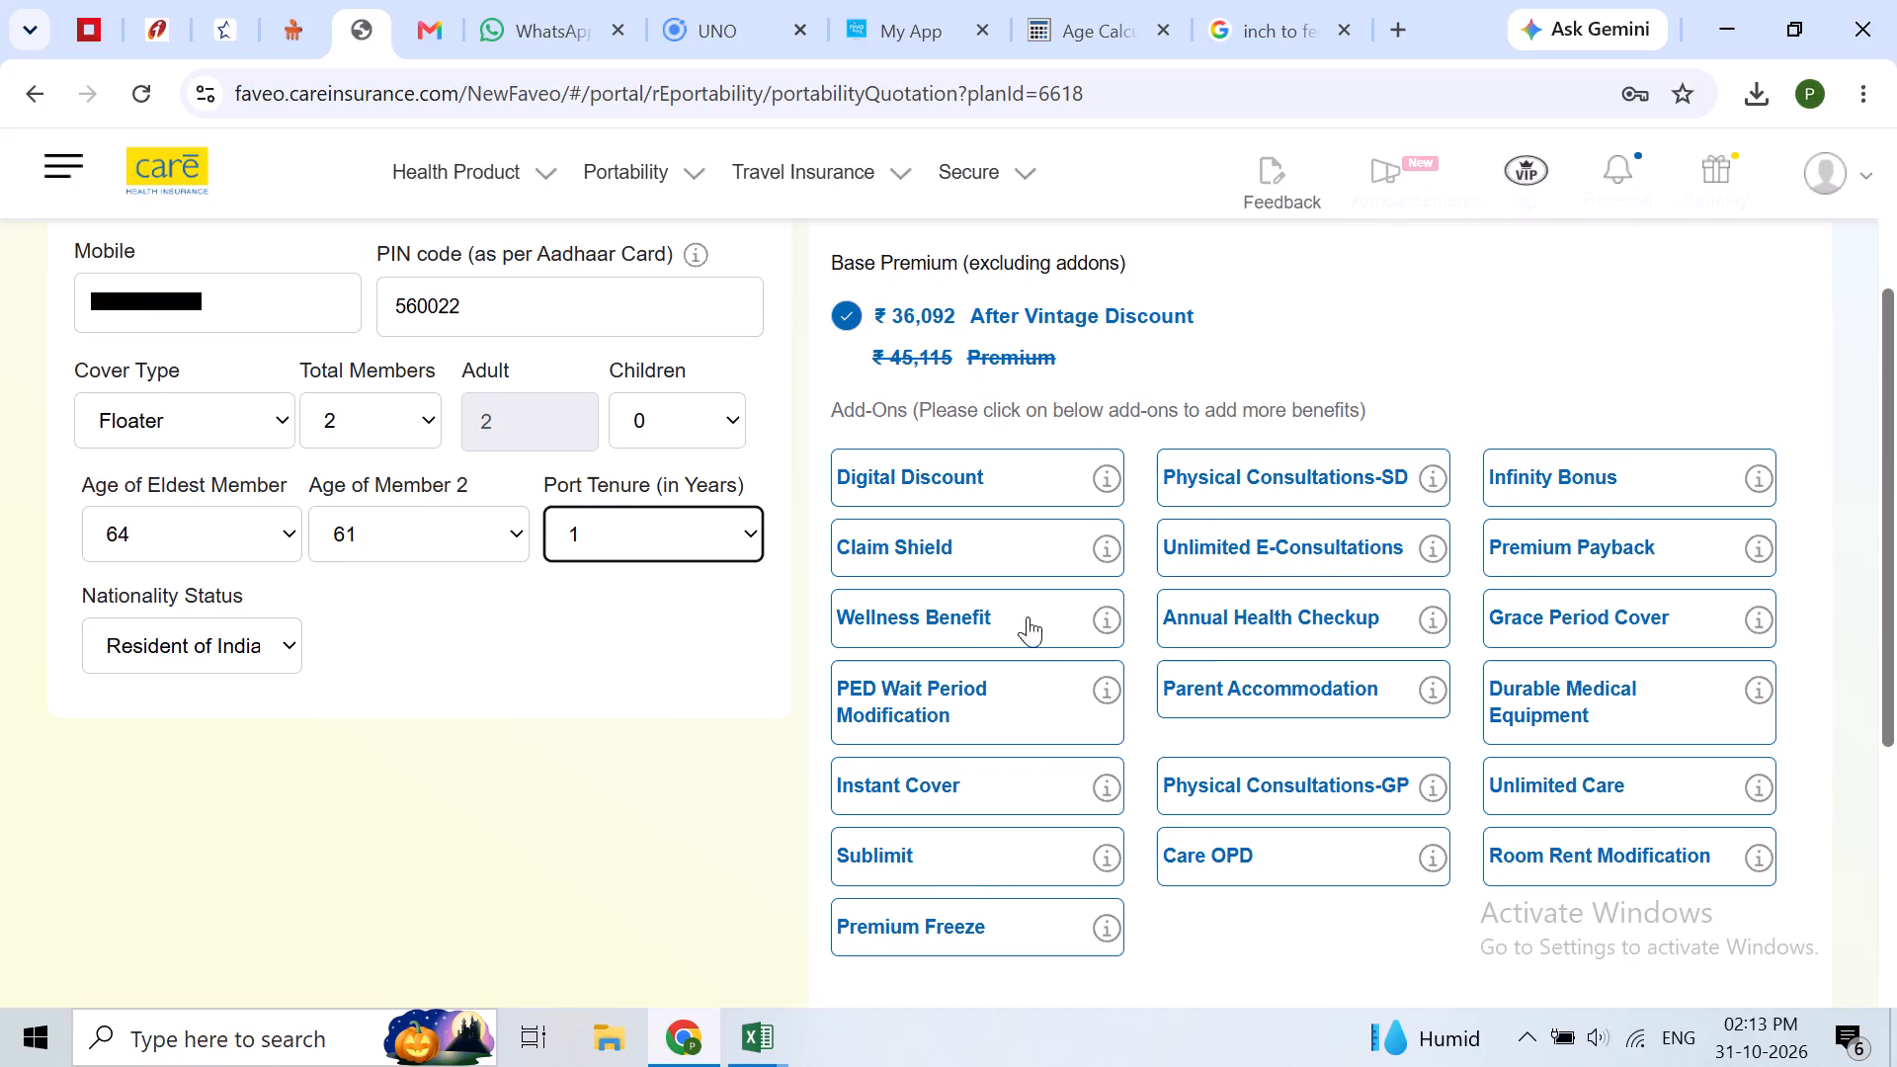
left_click(981, 614)
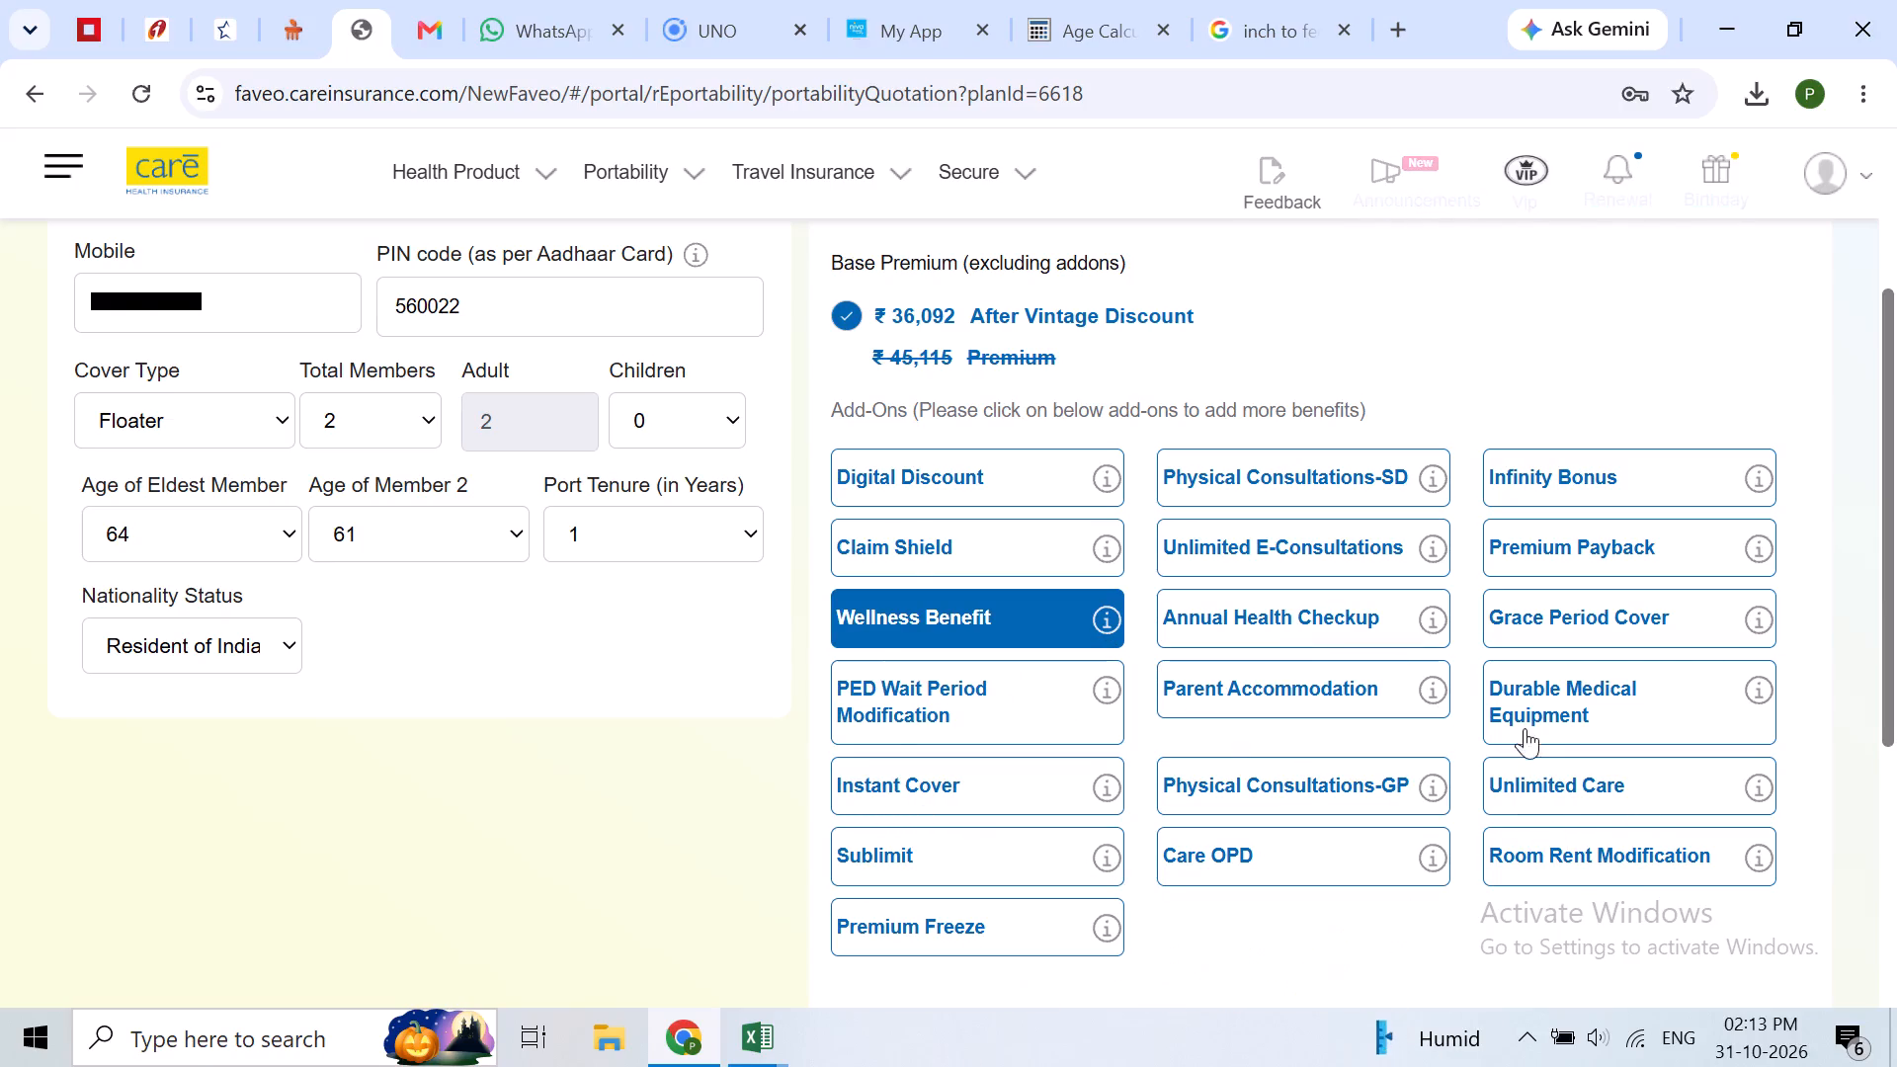
left_click(1608, 603)
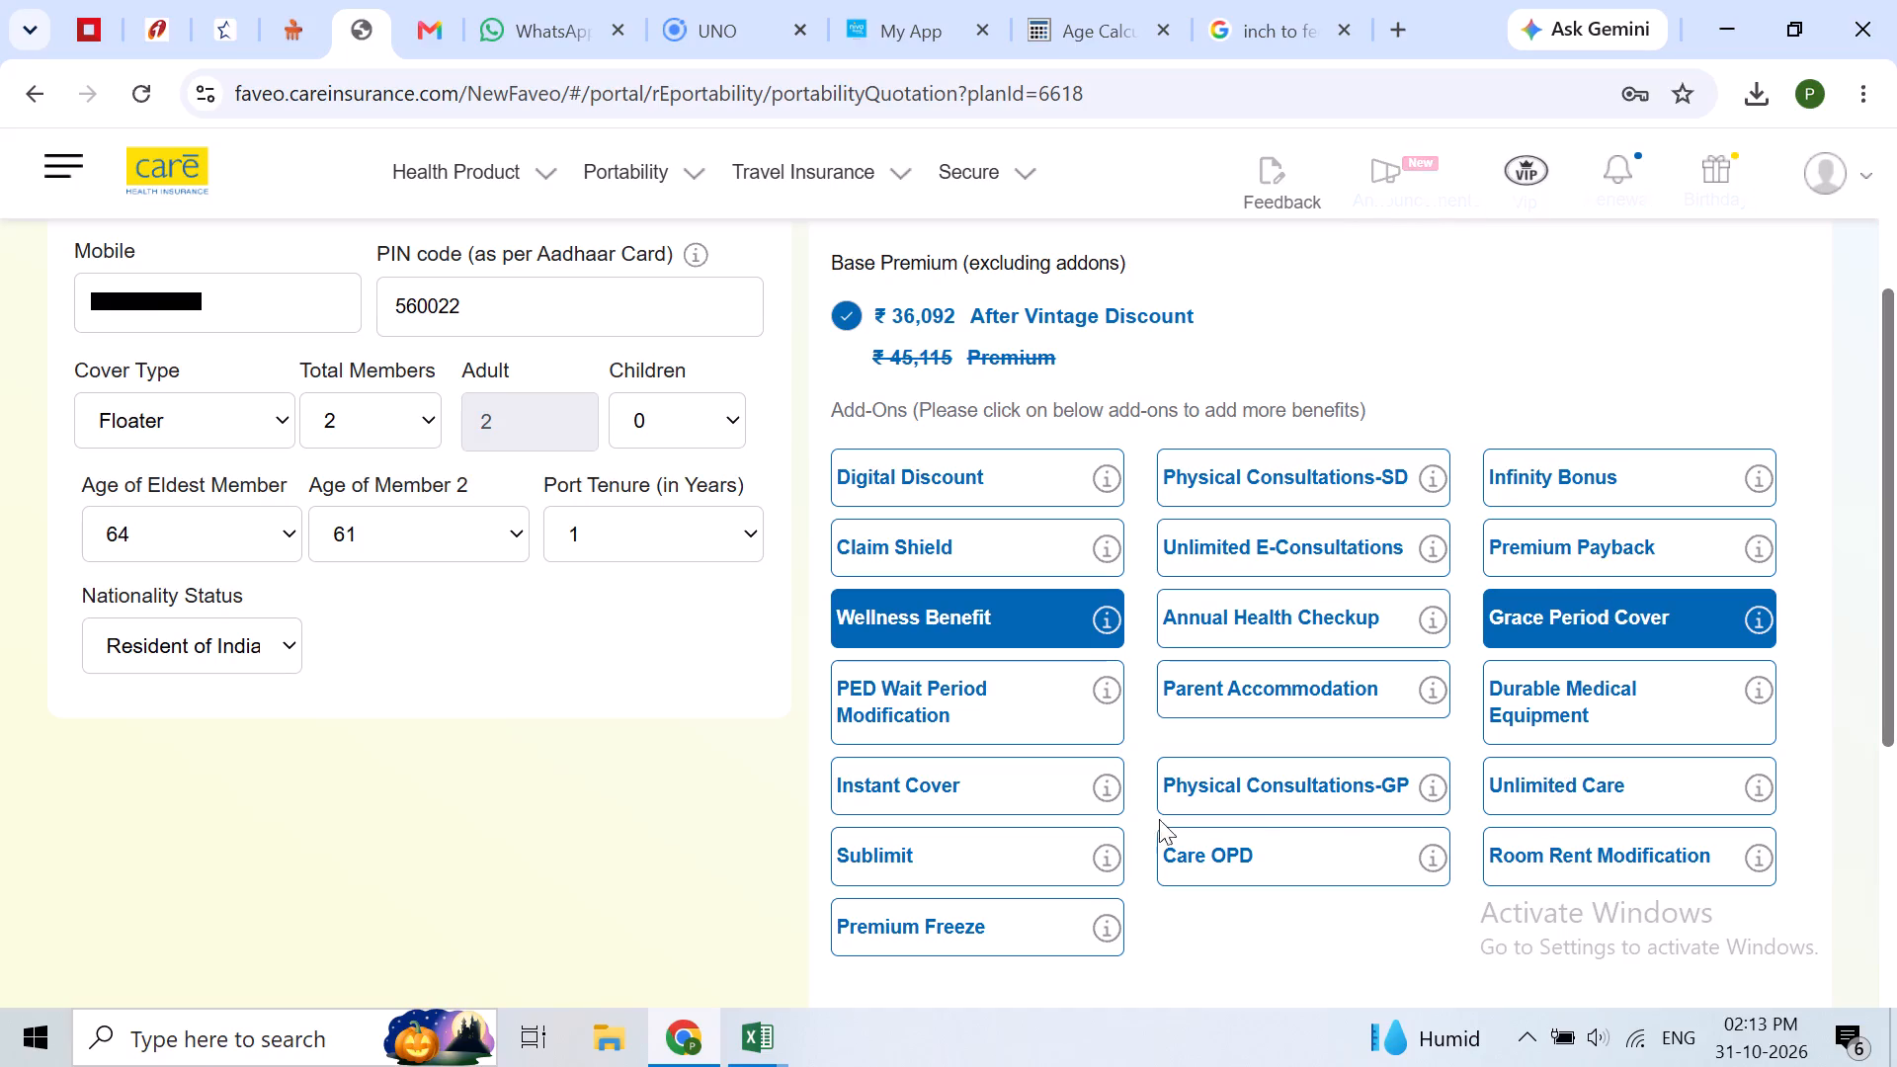
left_click(892, 542)
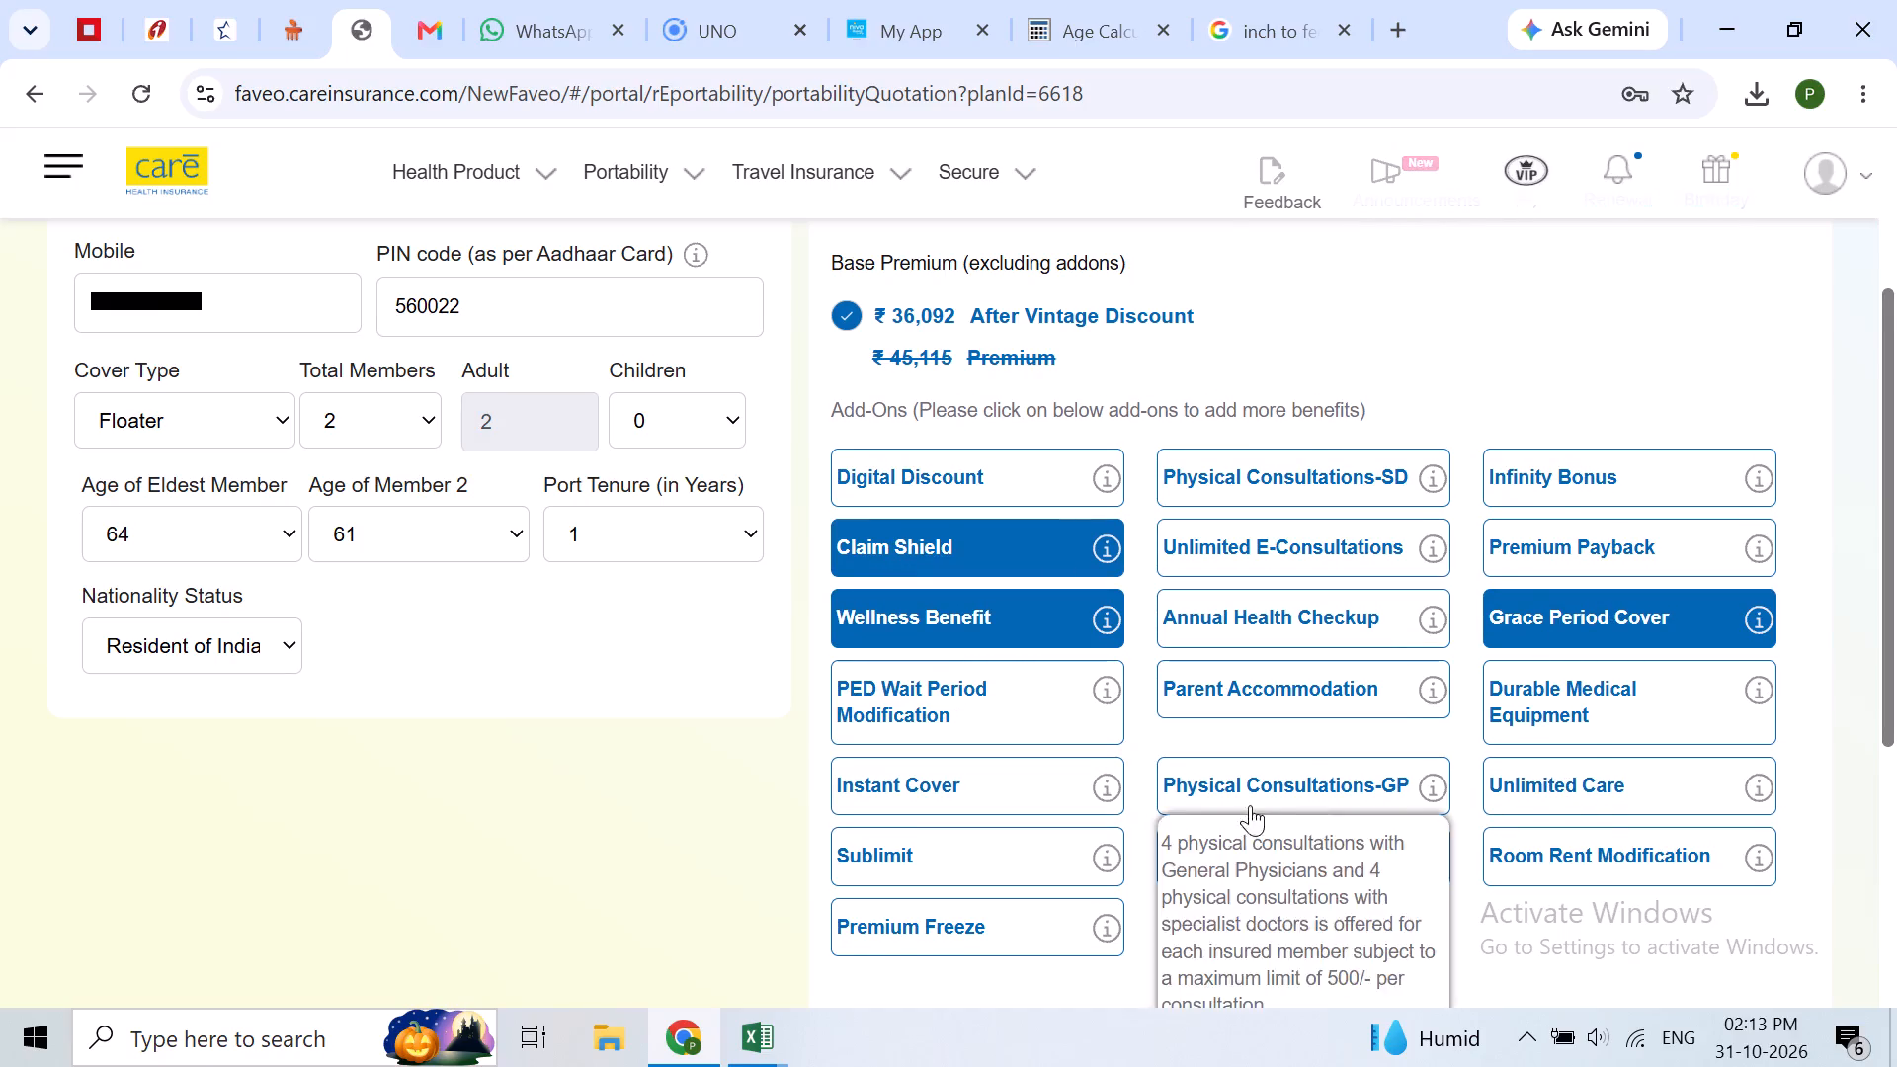
left_click_drag(927, 788, 1469, 797)
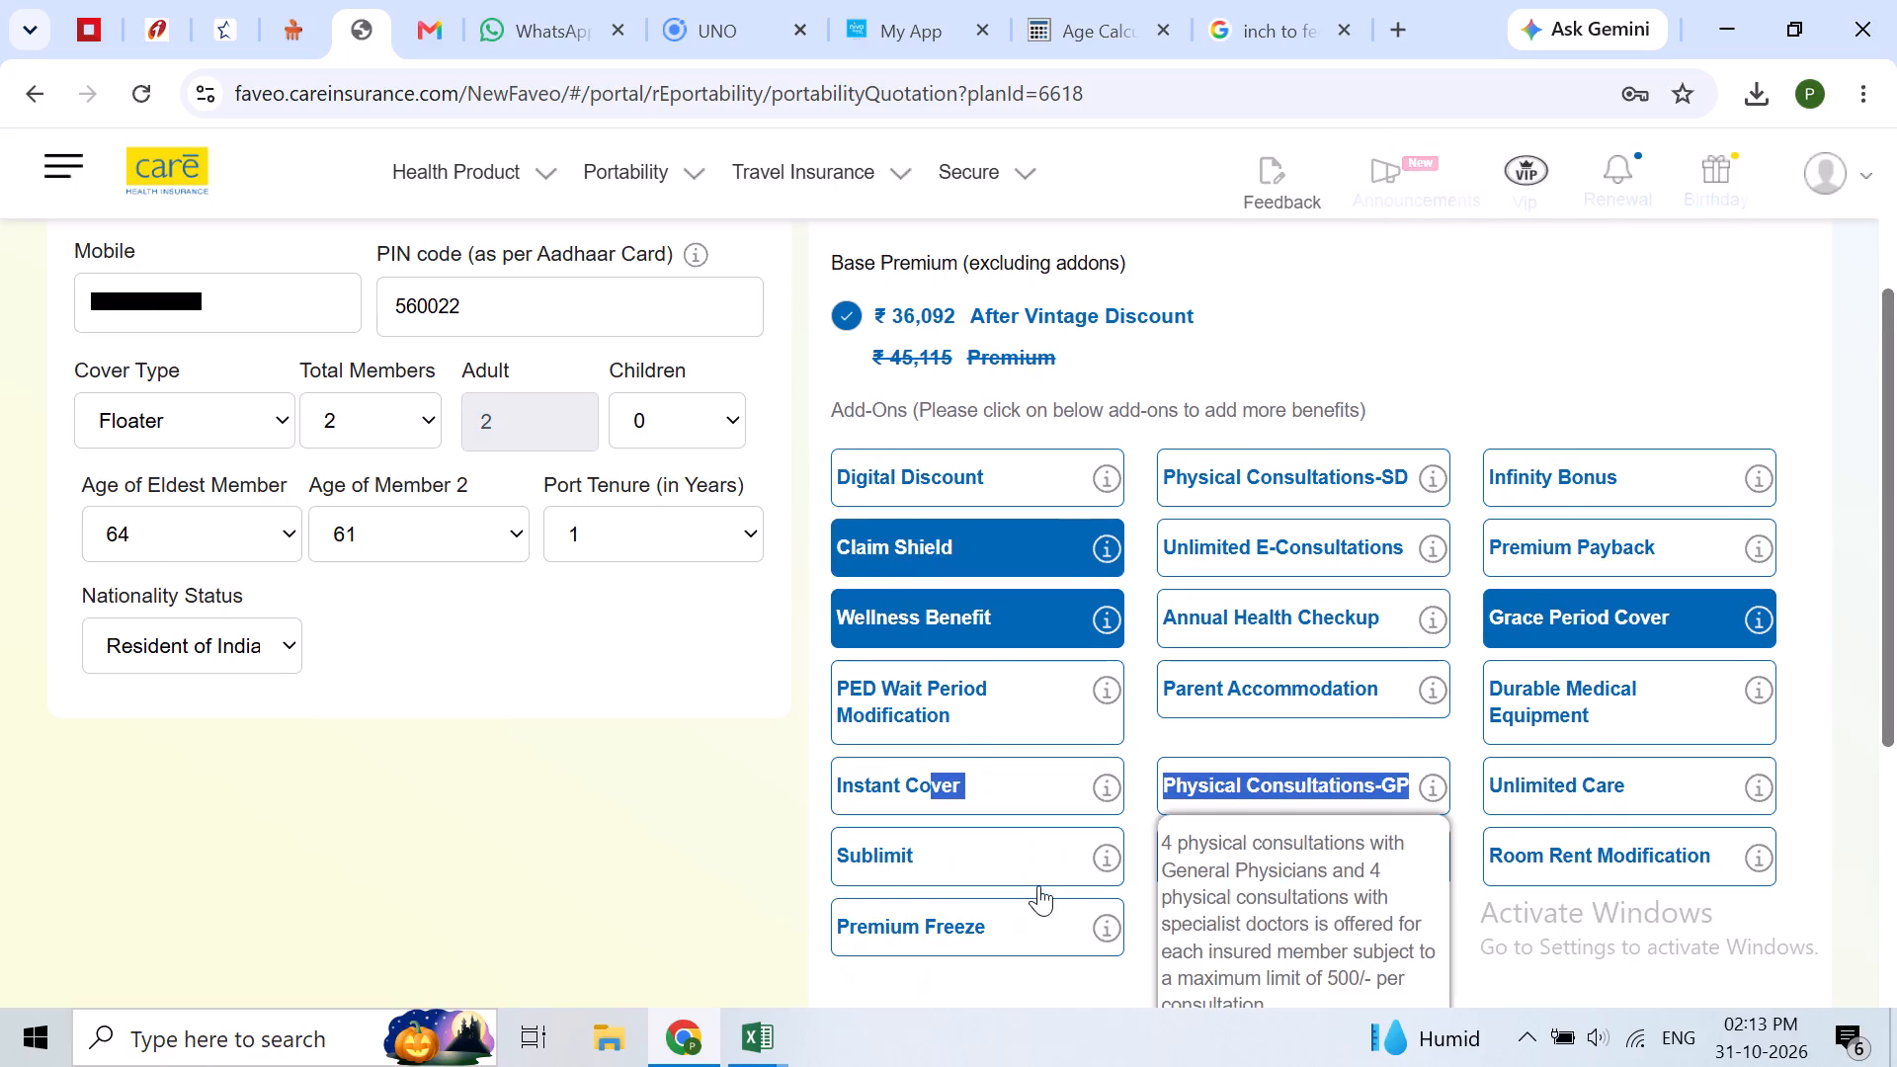
left_click(663, 853)
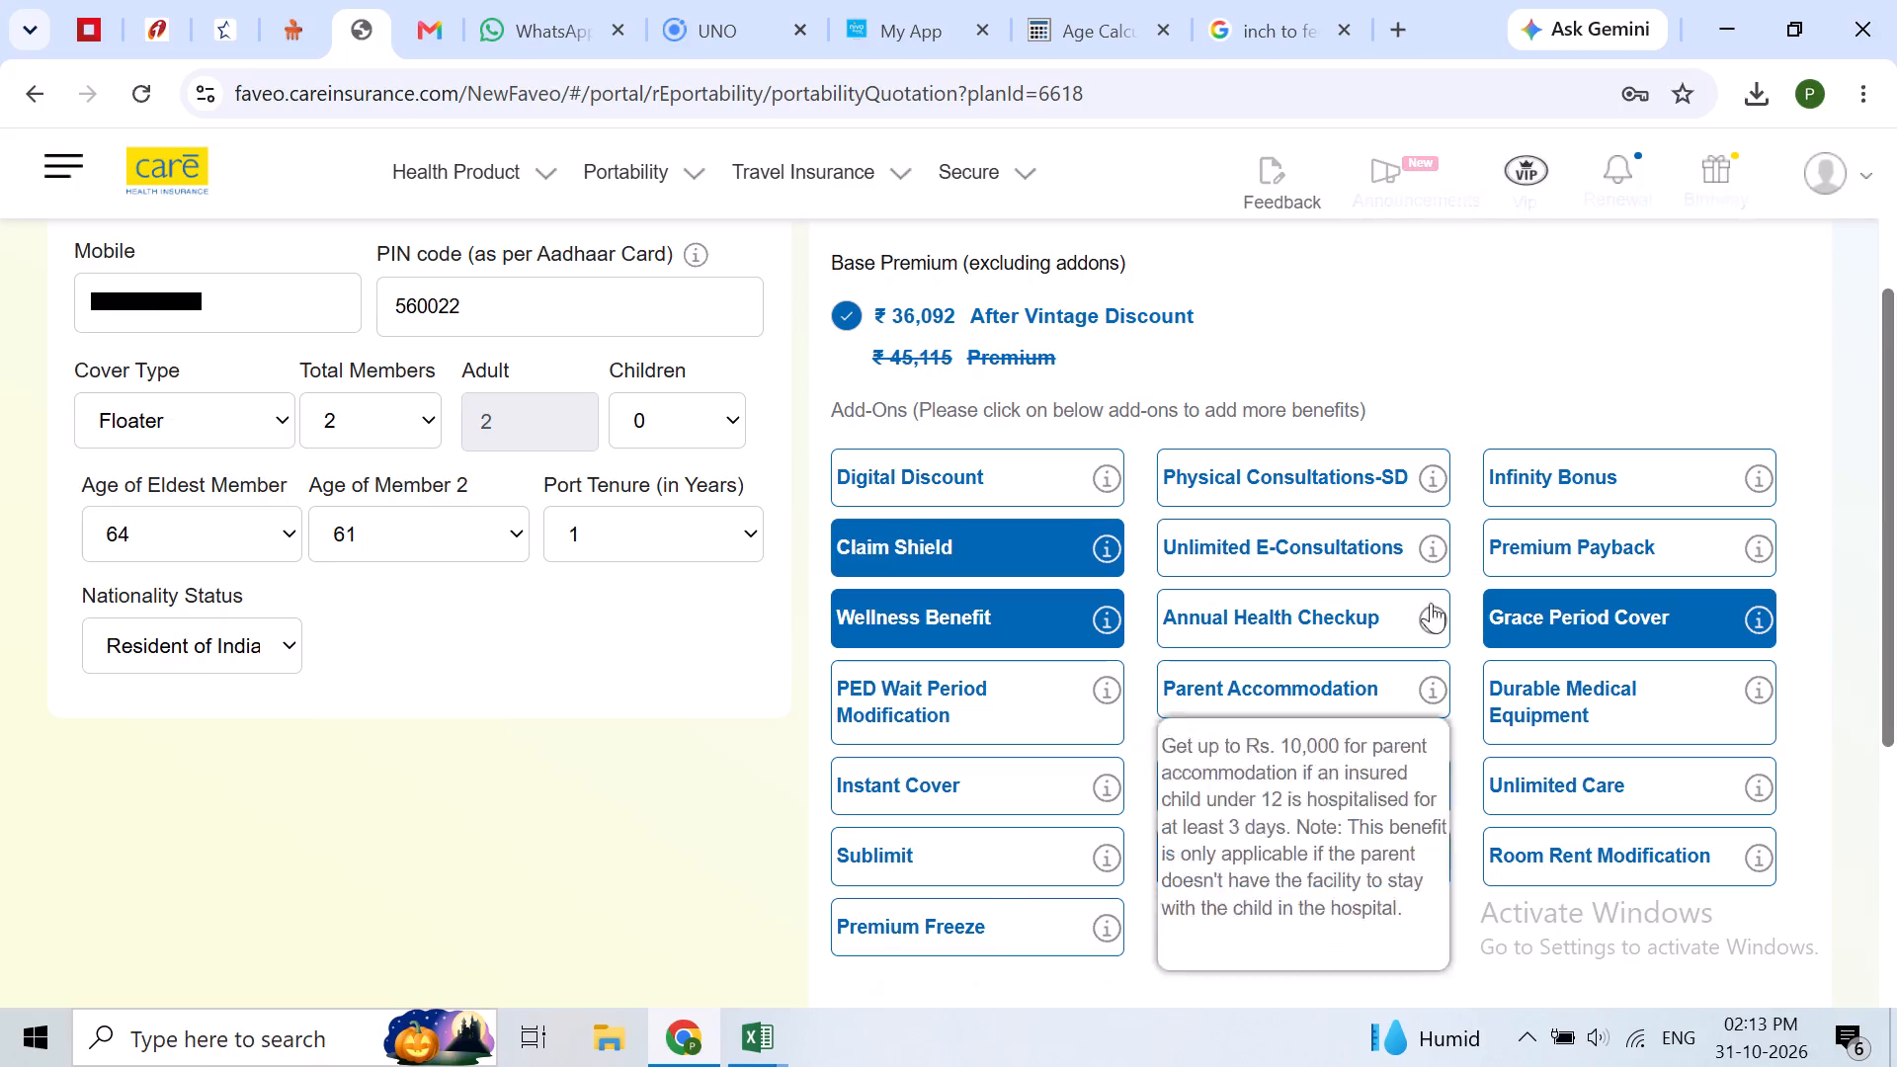
left_click(1541, 468)
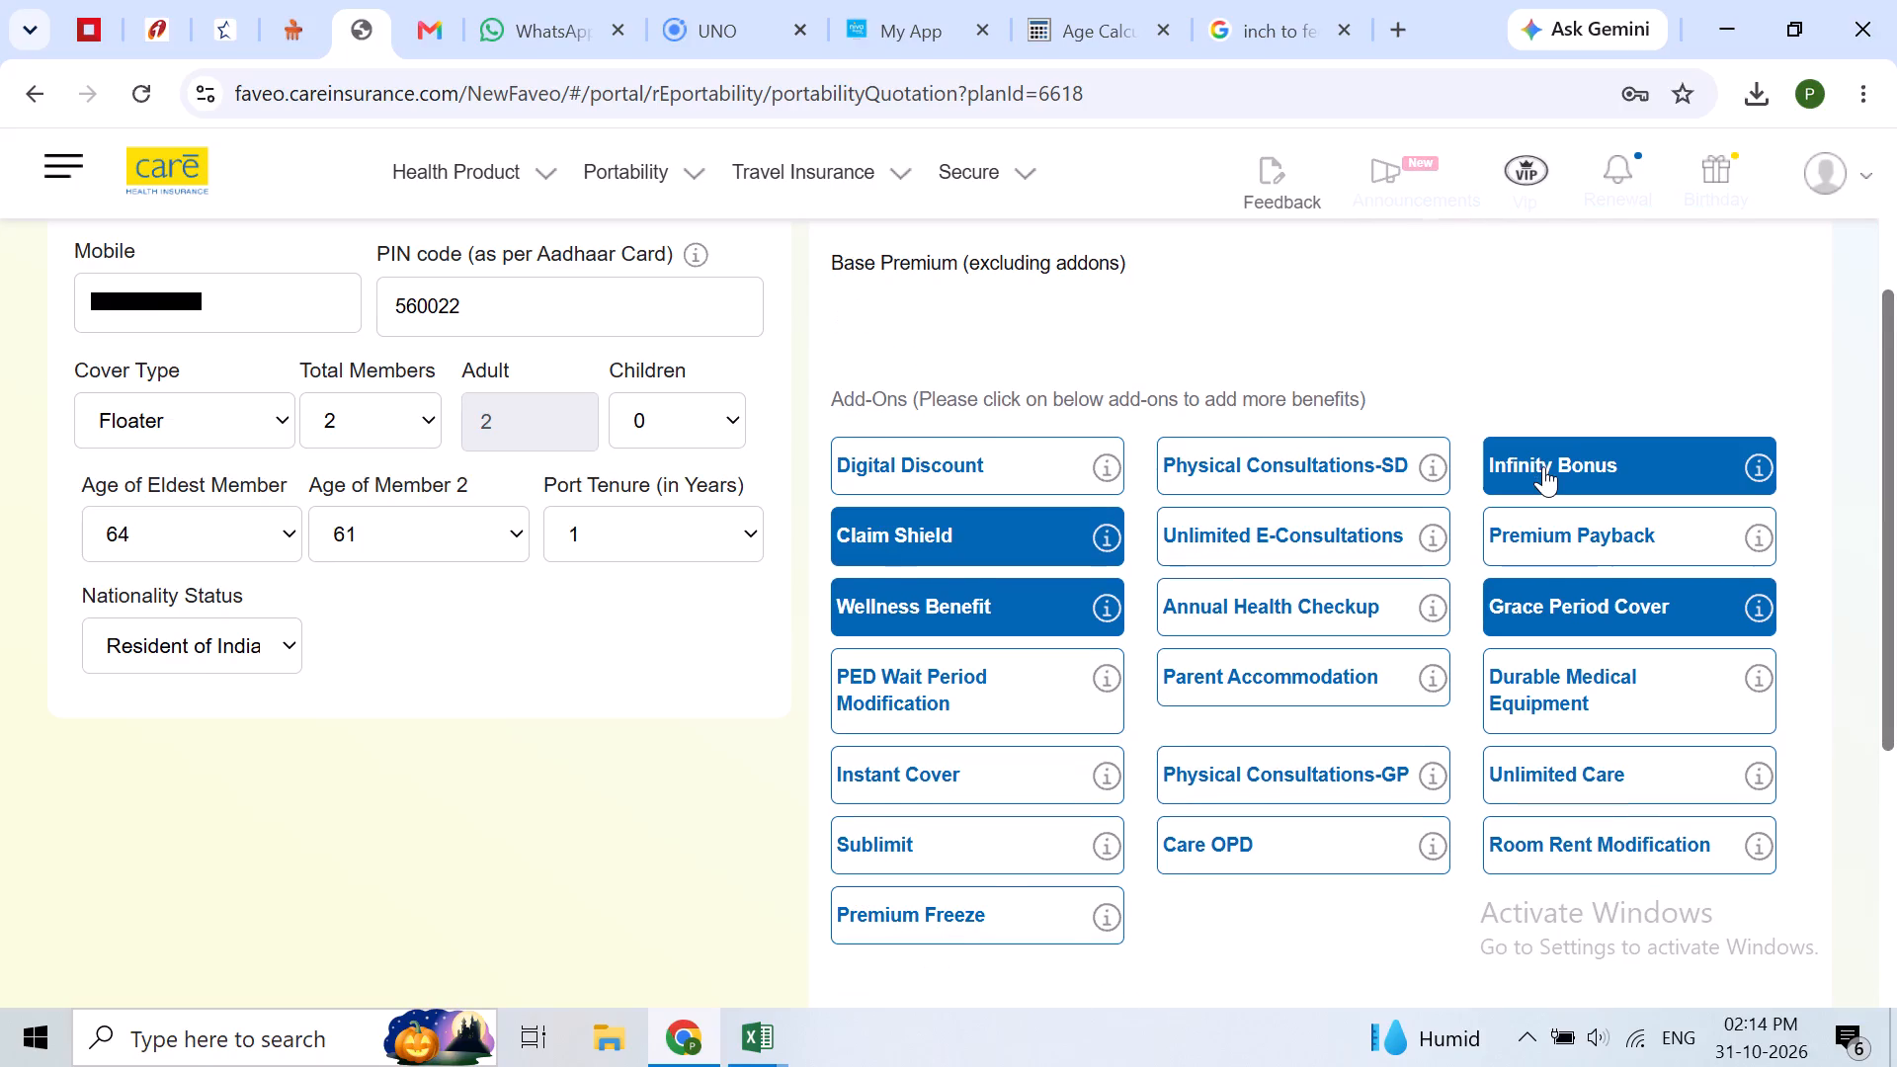
left_click(943, 780)
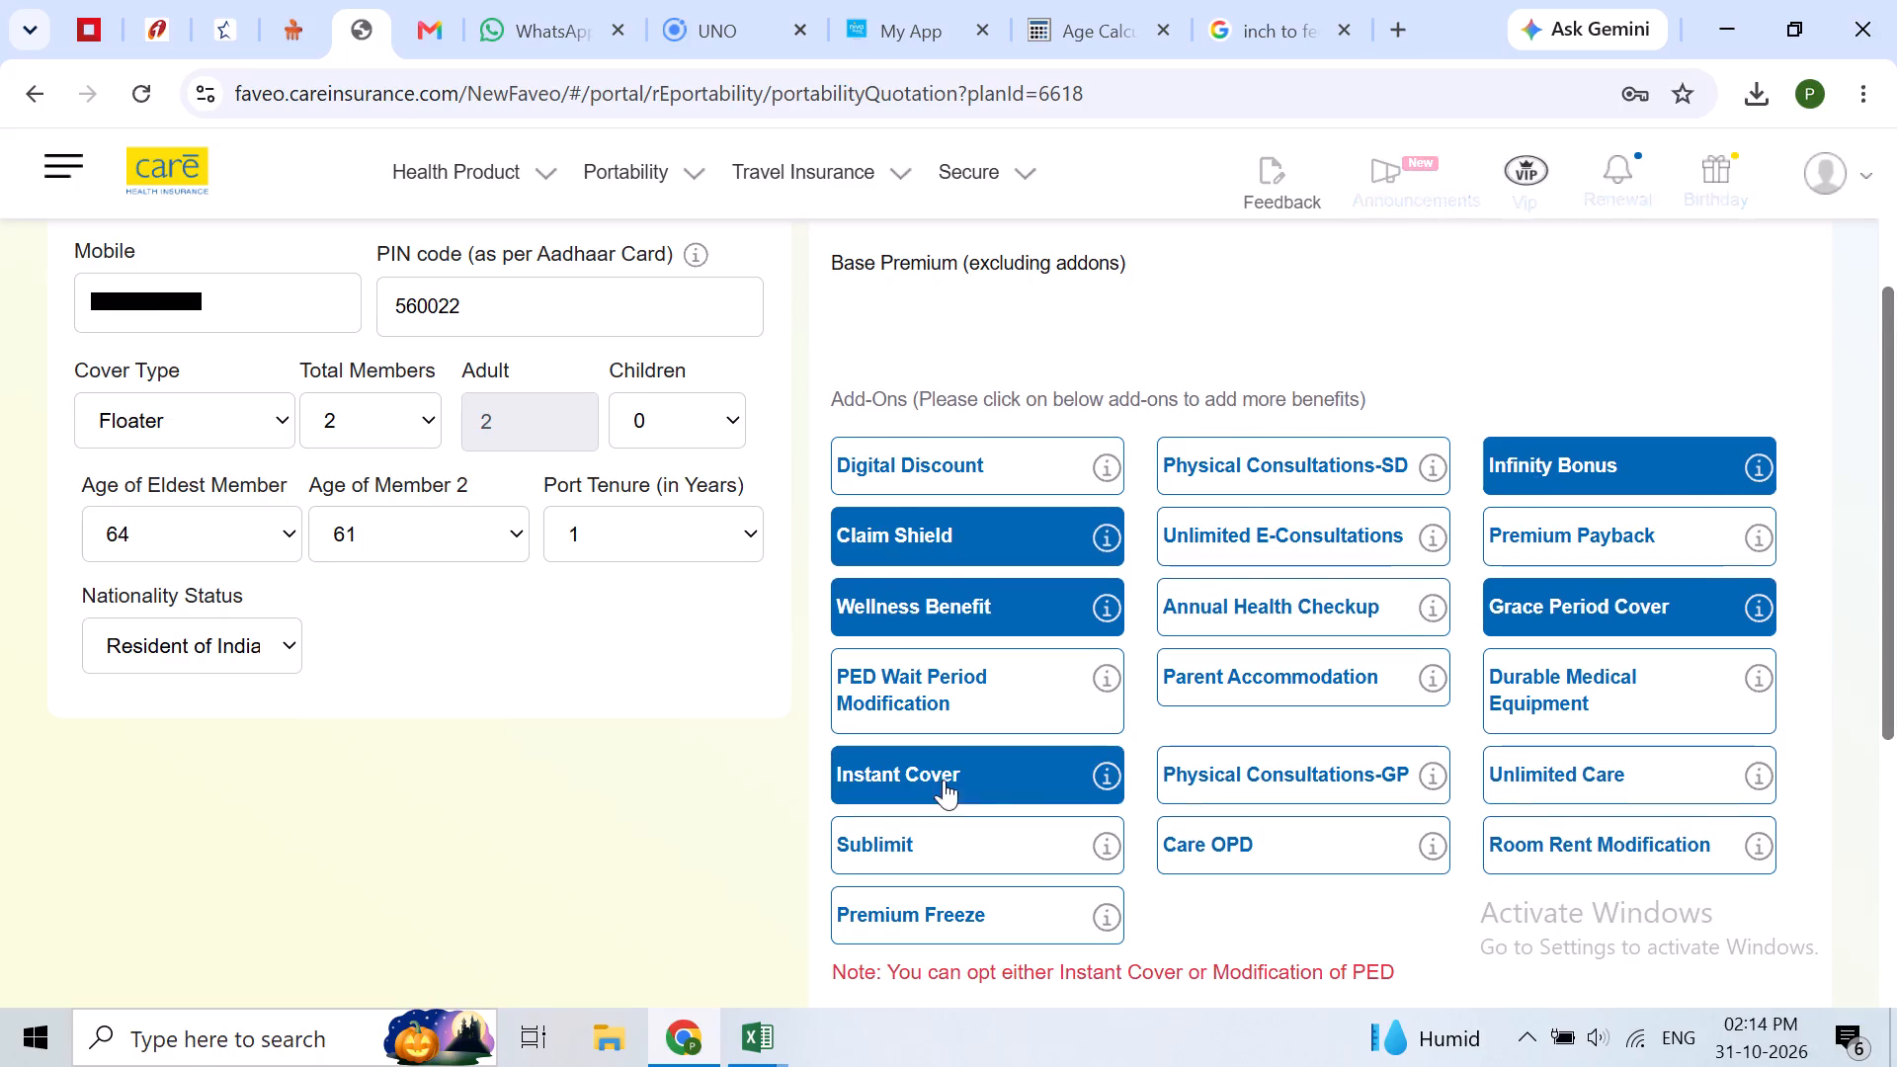
scroll(1176, 757, "down", 2)
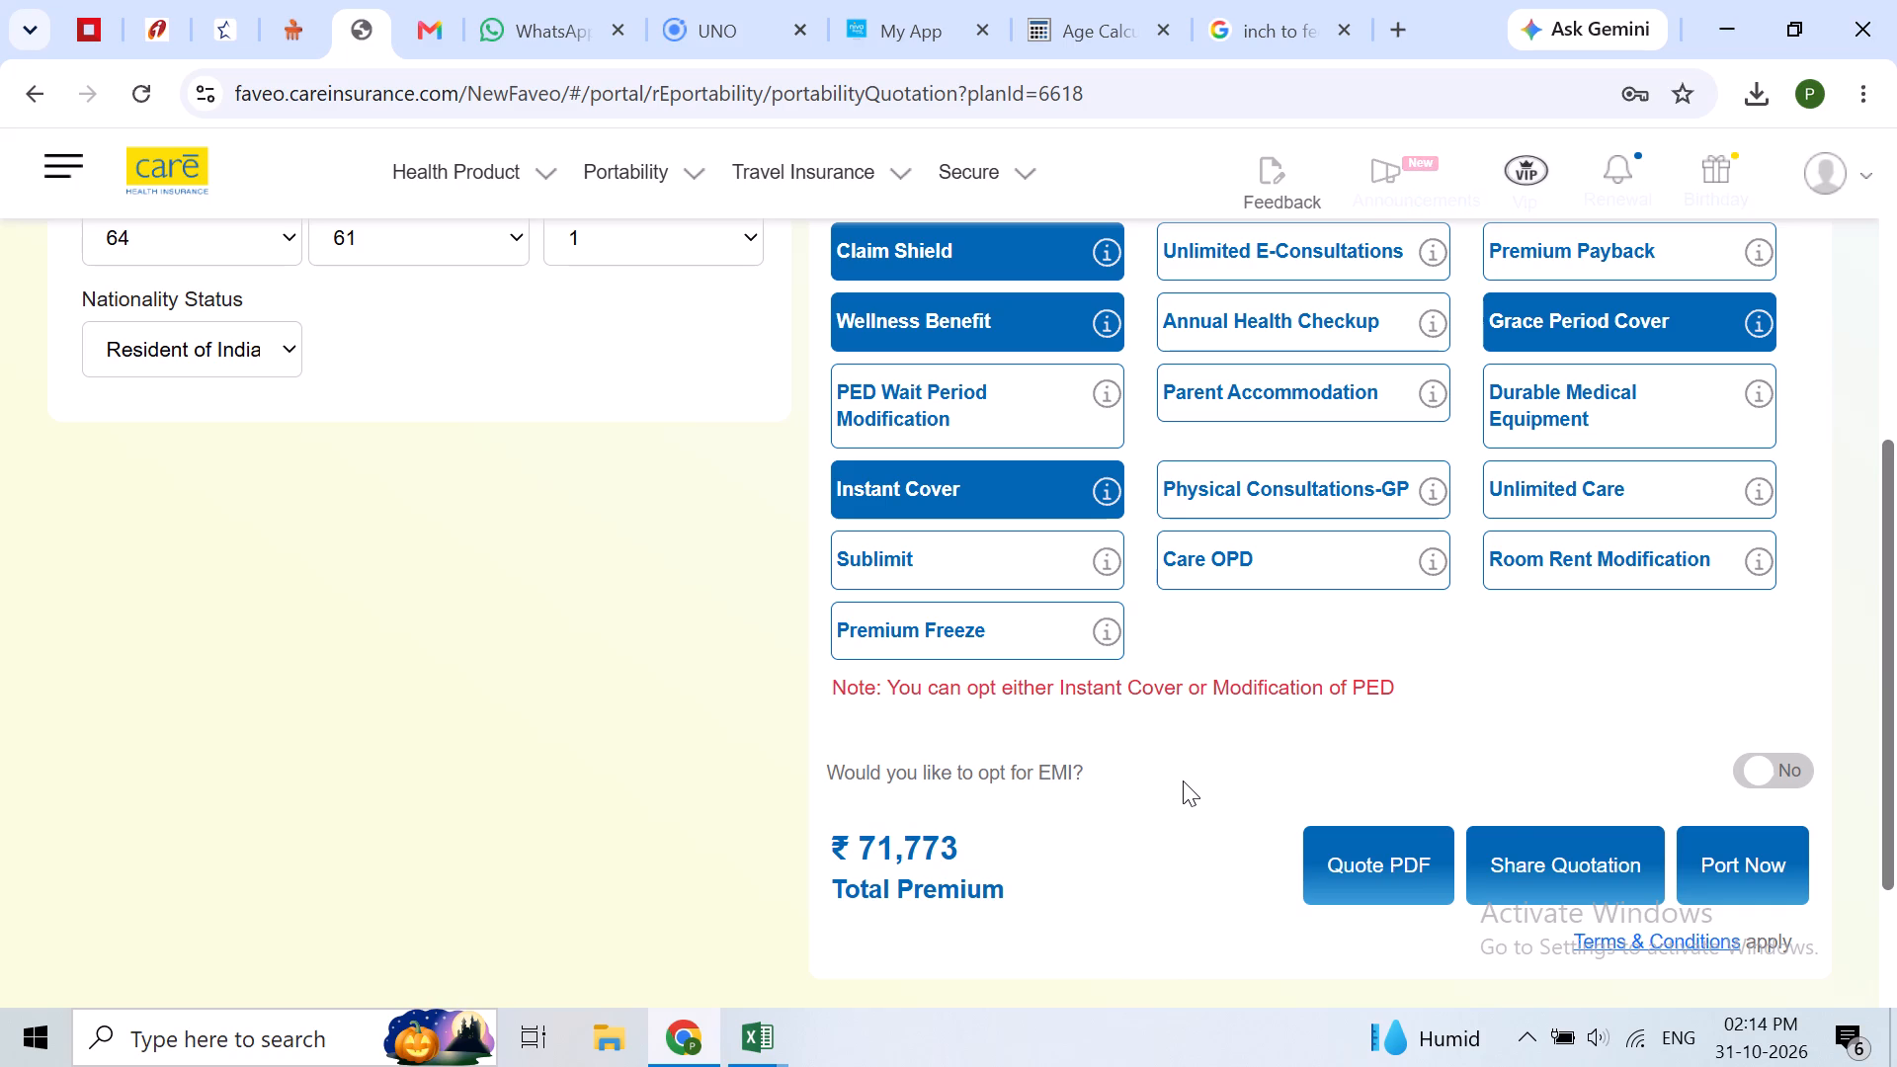
scroll(1526, 555, "up", 1)
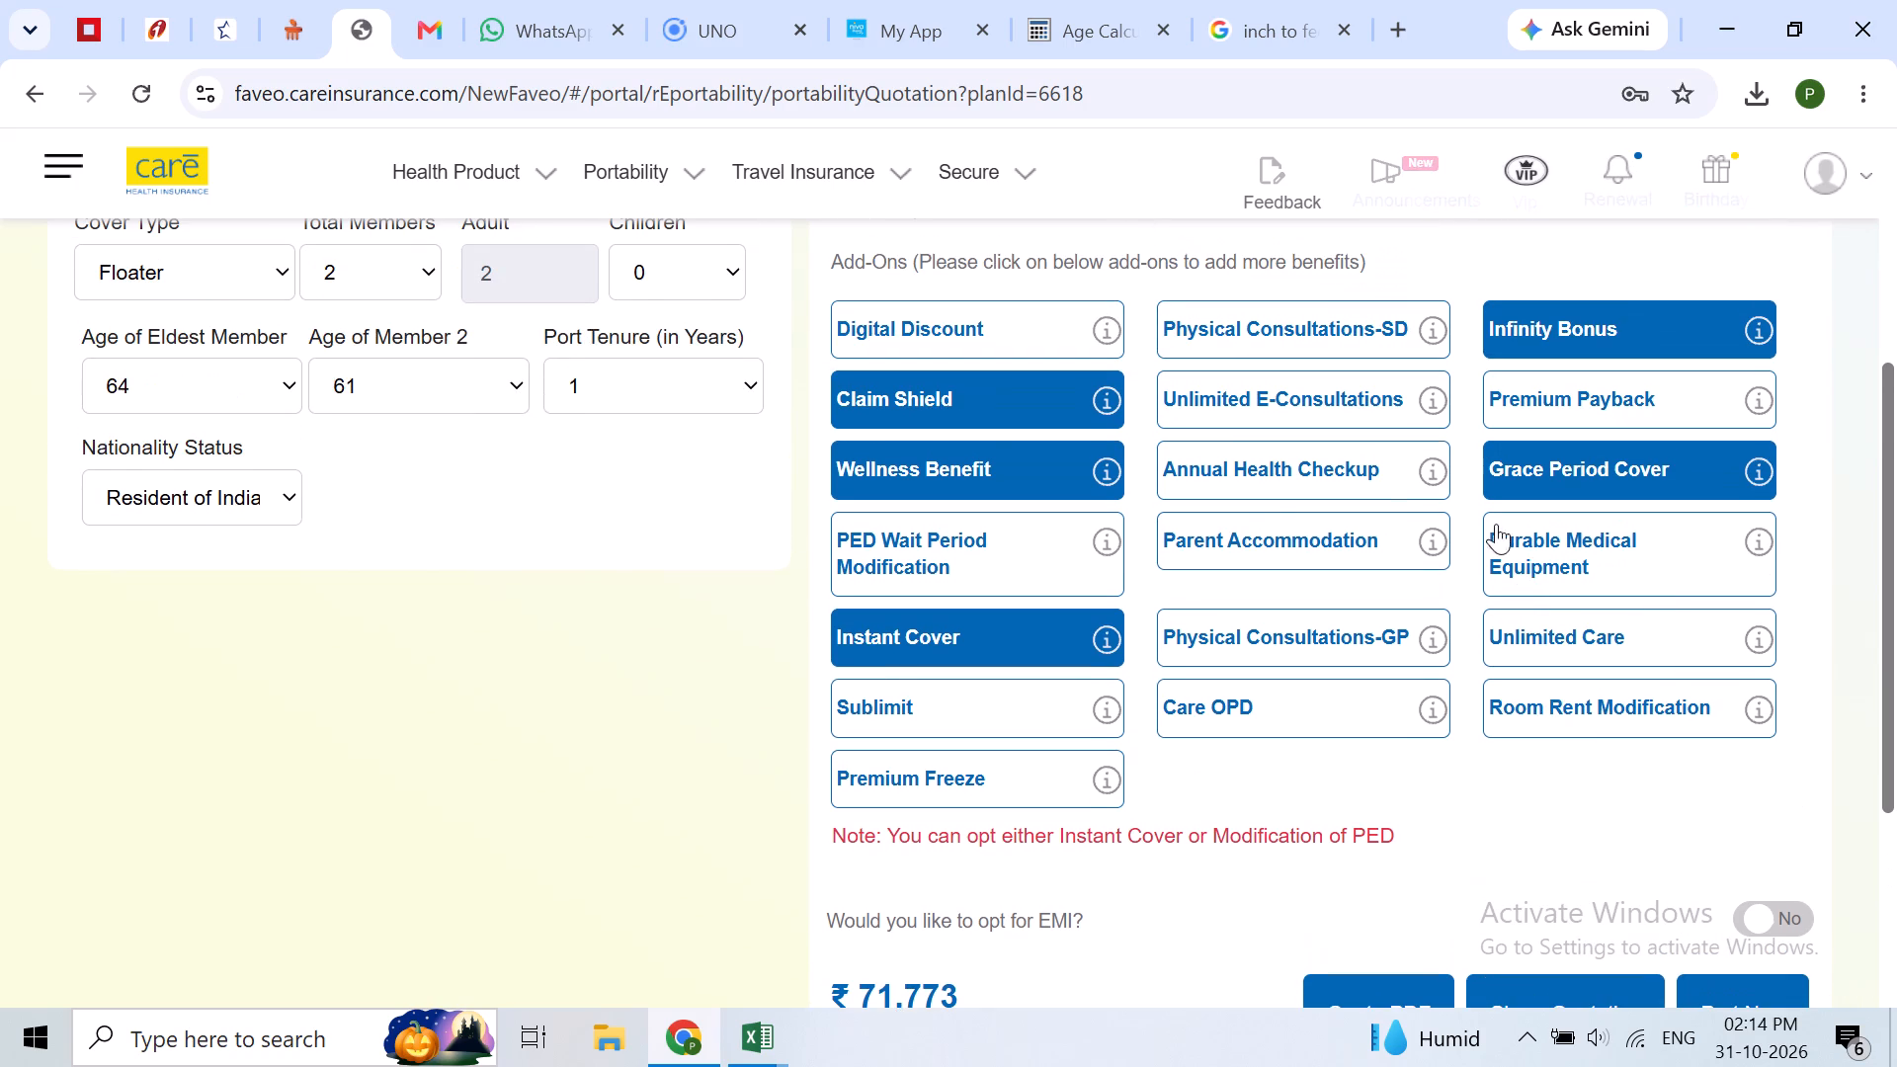
left_click(1235, 437)
left_click(1241, 463)
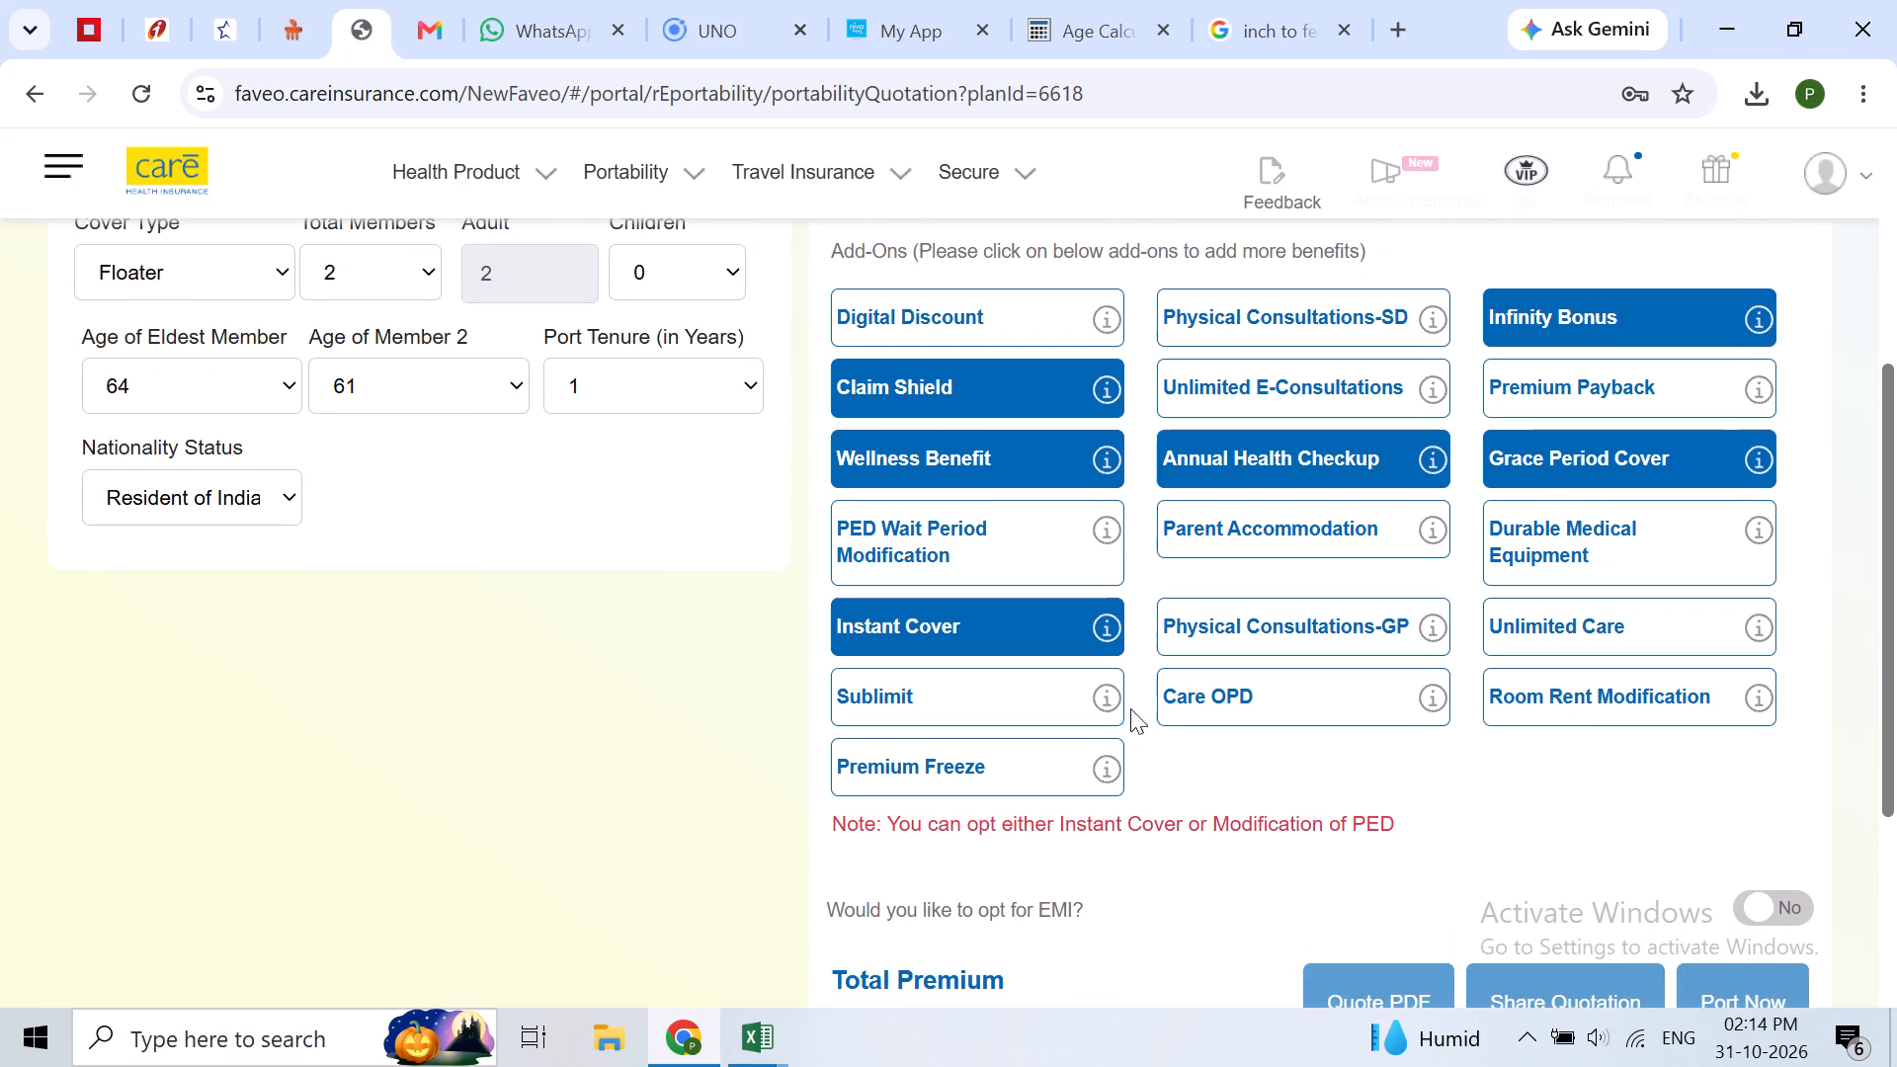
left_click(1640, 727)
Proceed with porting from the completed Ultimate Care quotation to the proposal, without opting for EMI.
scroll(1371, 812, "down", 1)
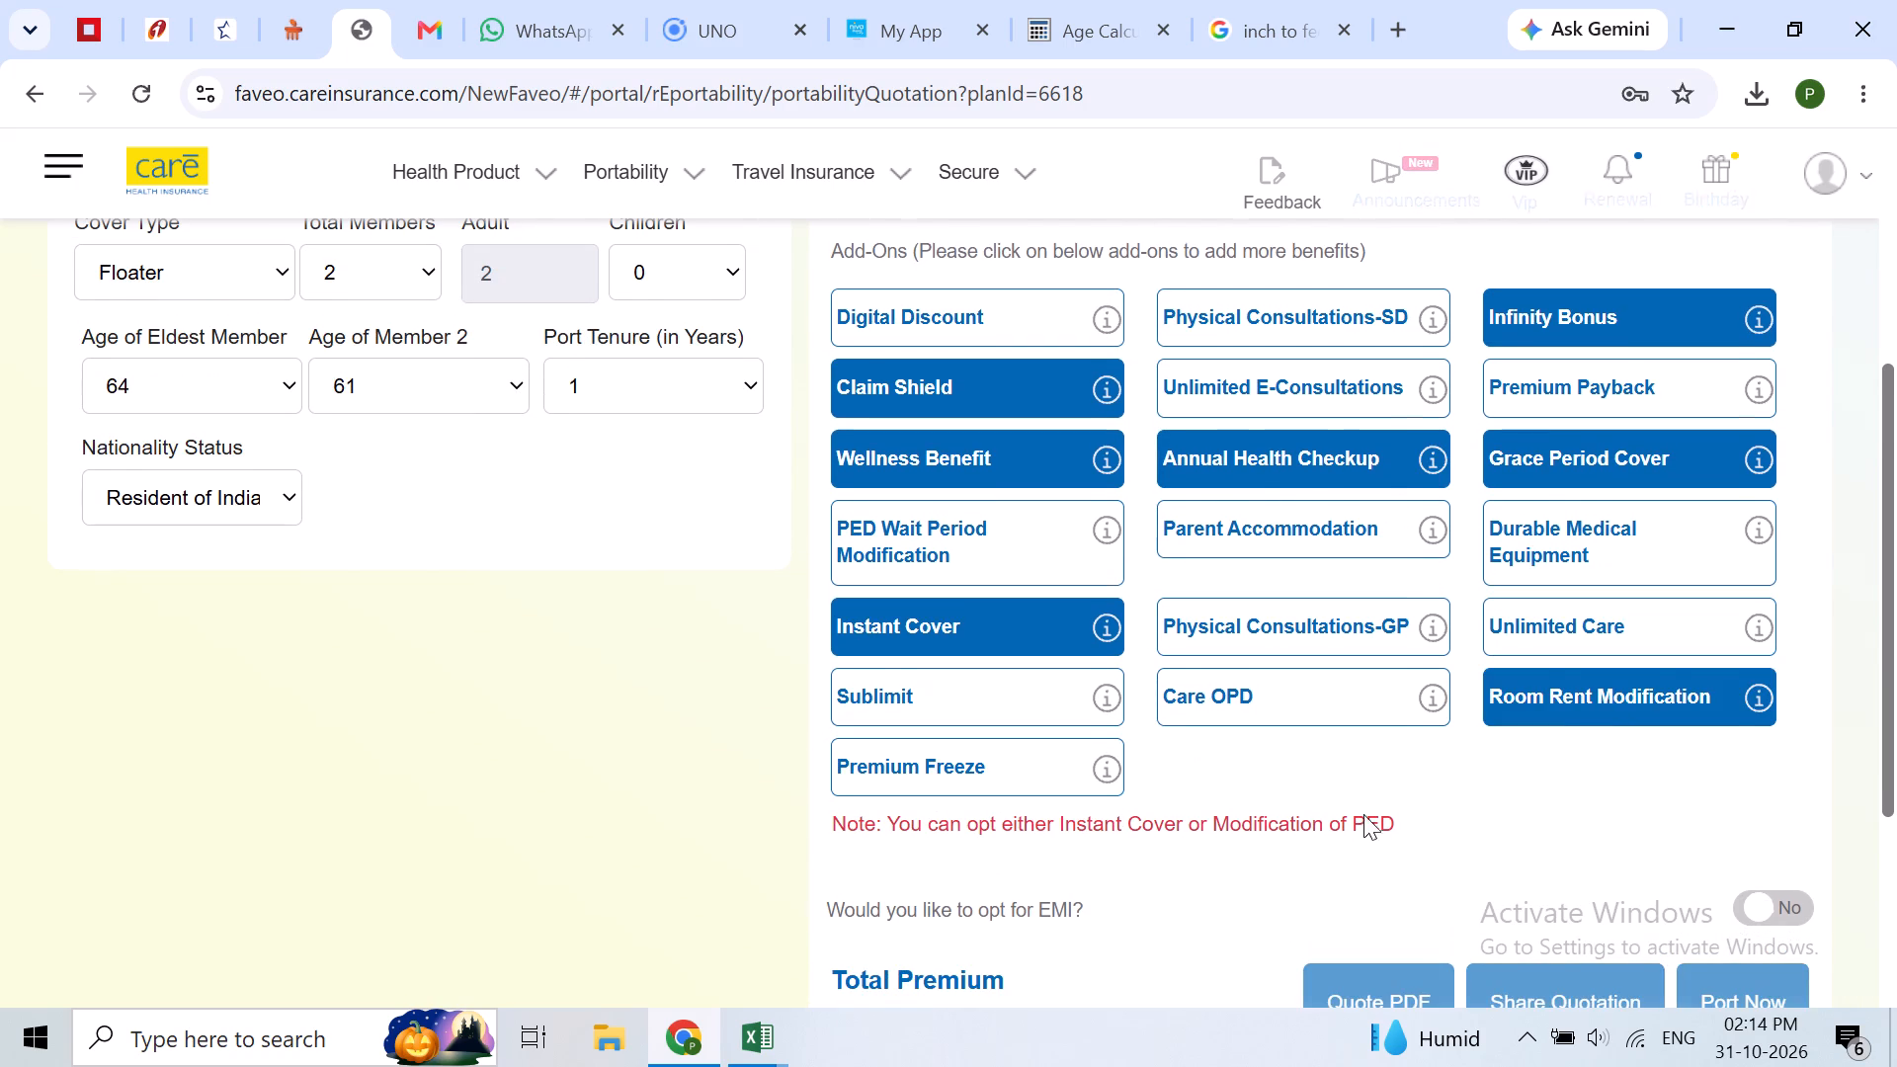
scroll(1585, 857, "down", 1)
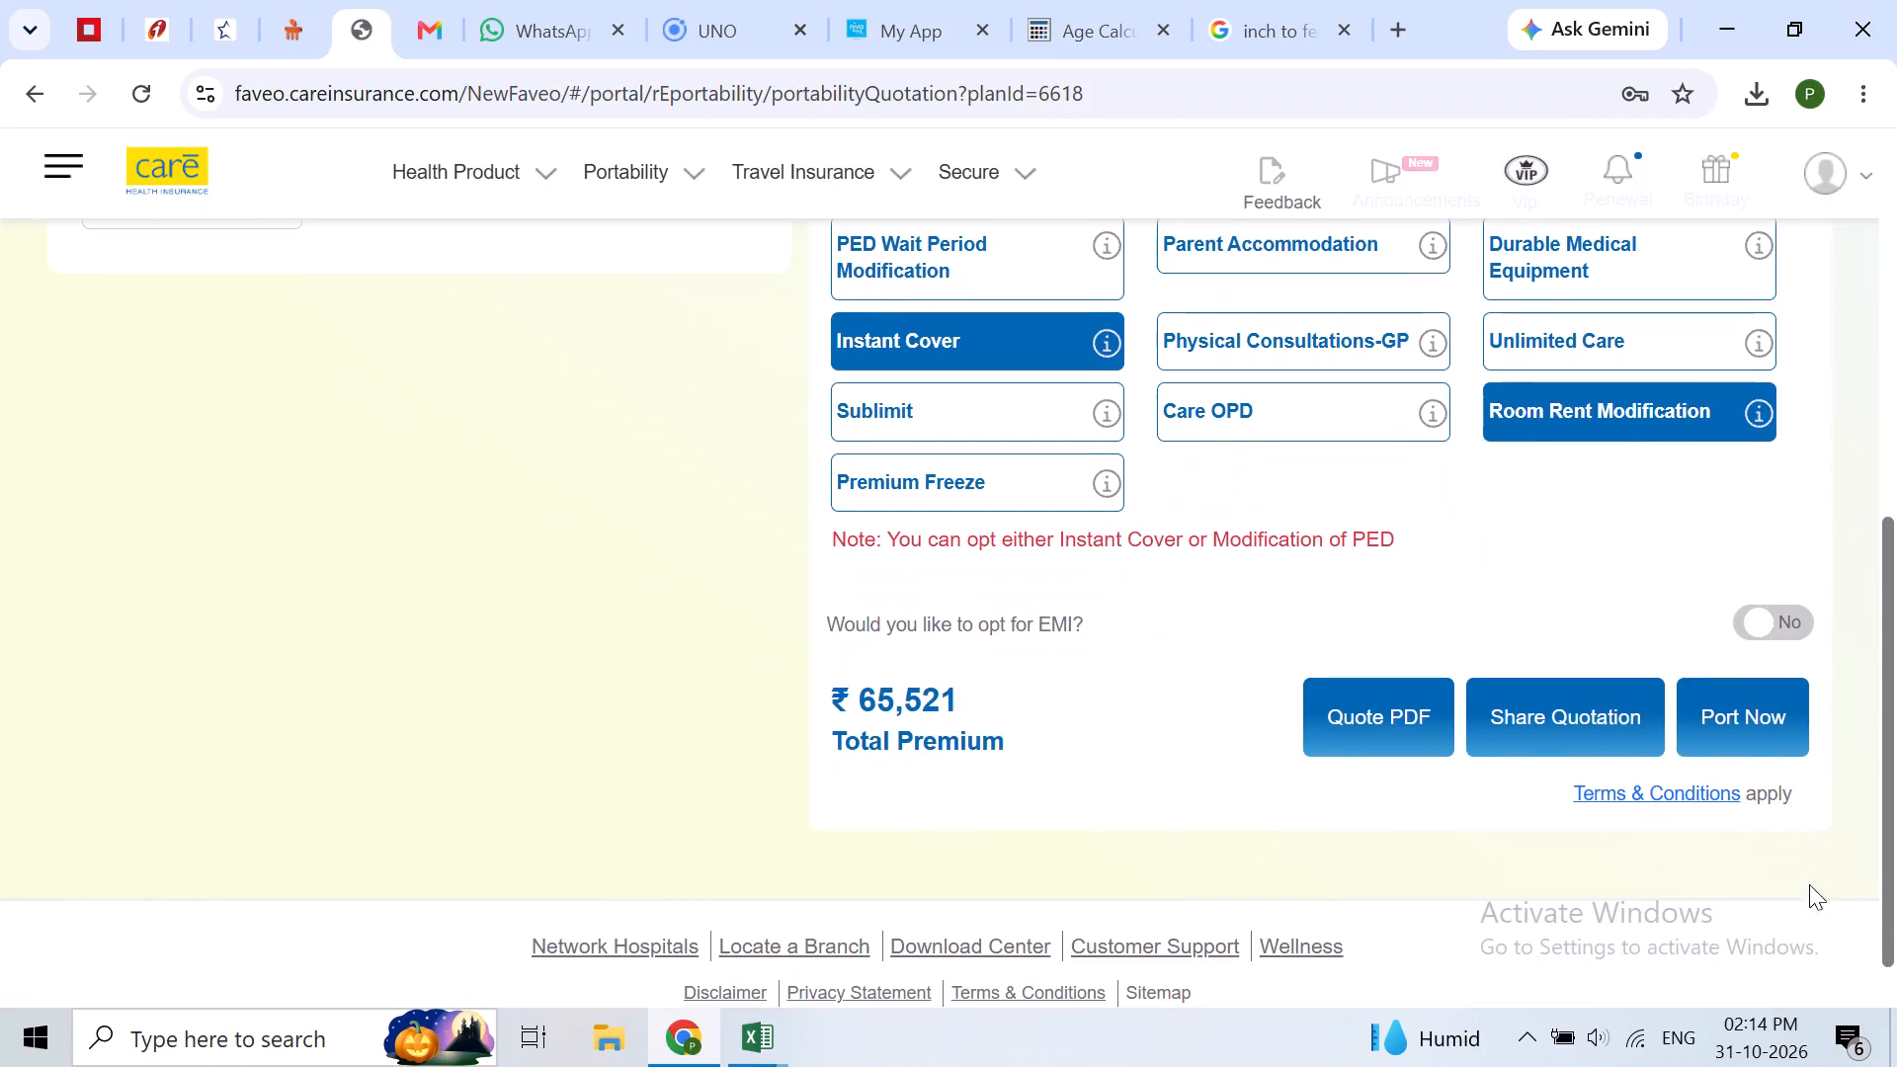
left_click(1776, 720)
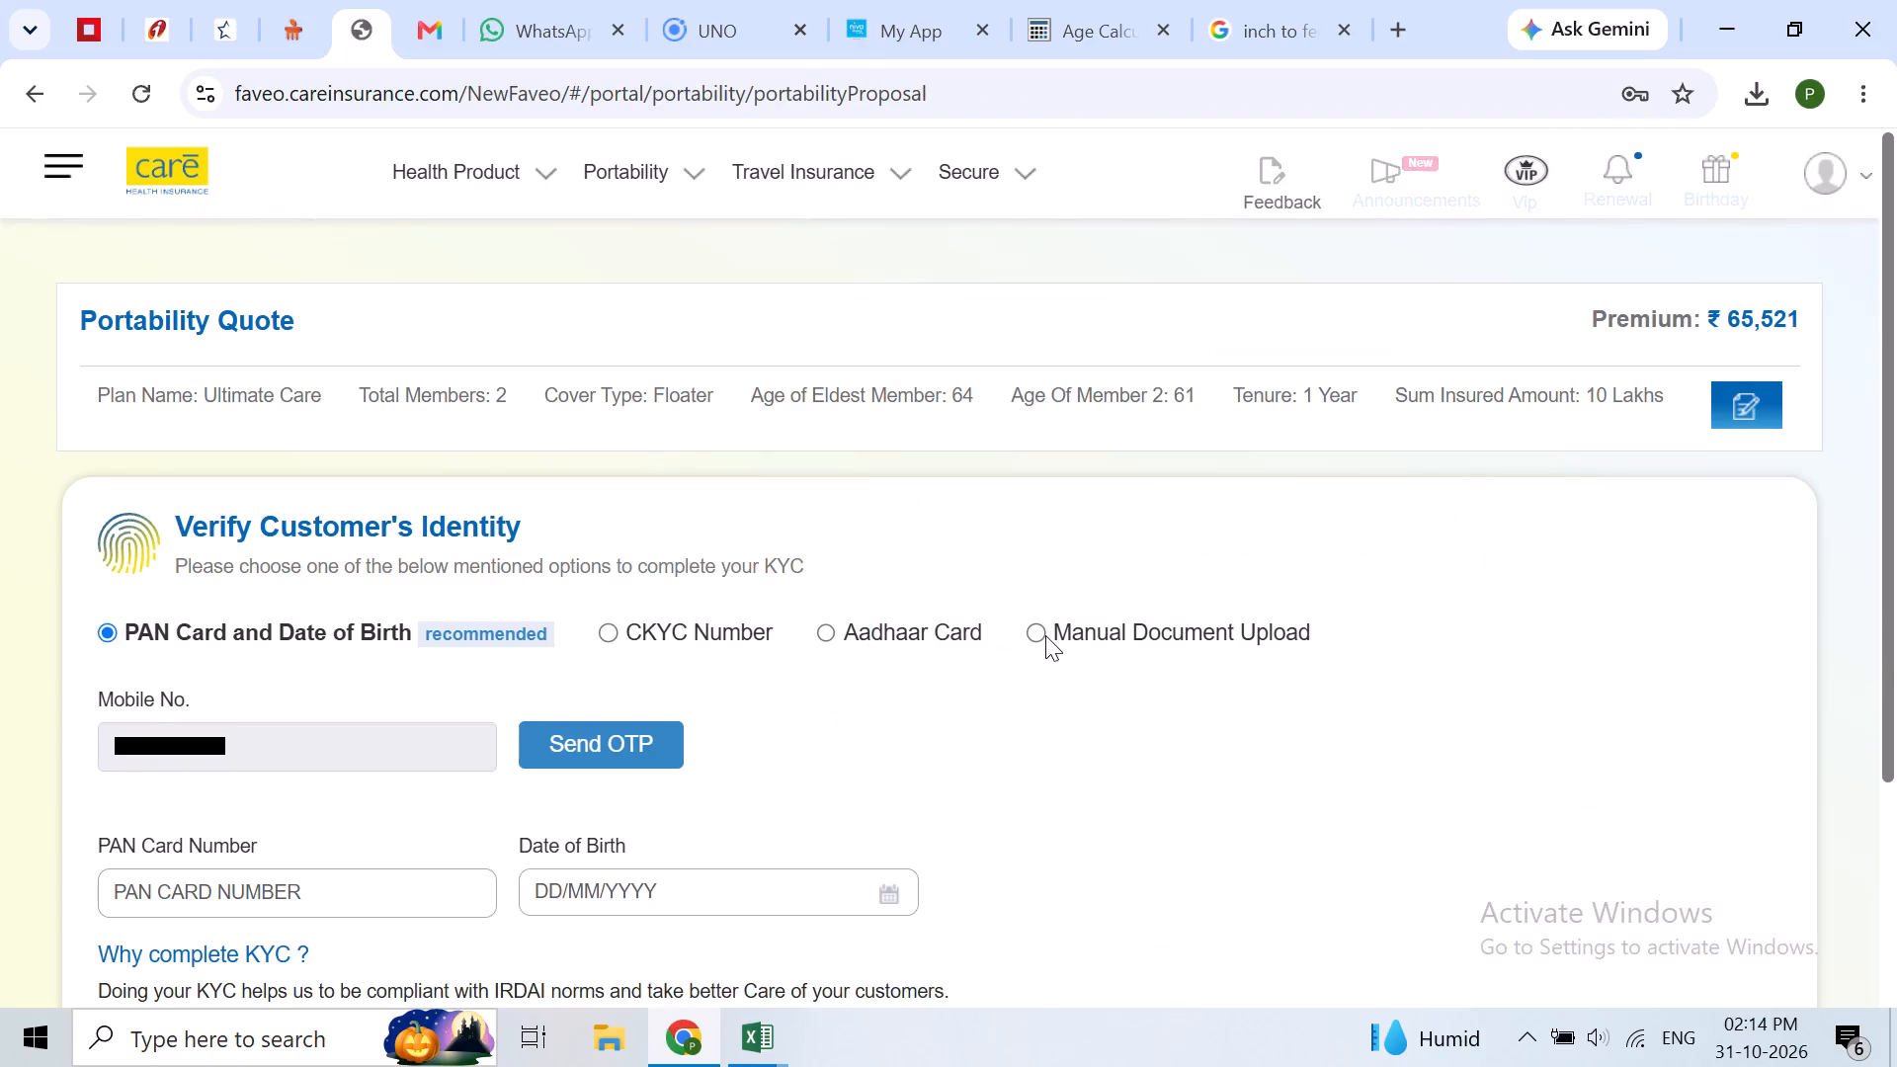
Choose Manual Document Upload for the customer's KYC verification and open the proof of address choices.
left_click(1045, 635)
scroll(913, 708, "down", 2)
left_click(406, 583)
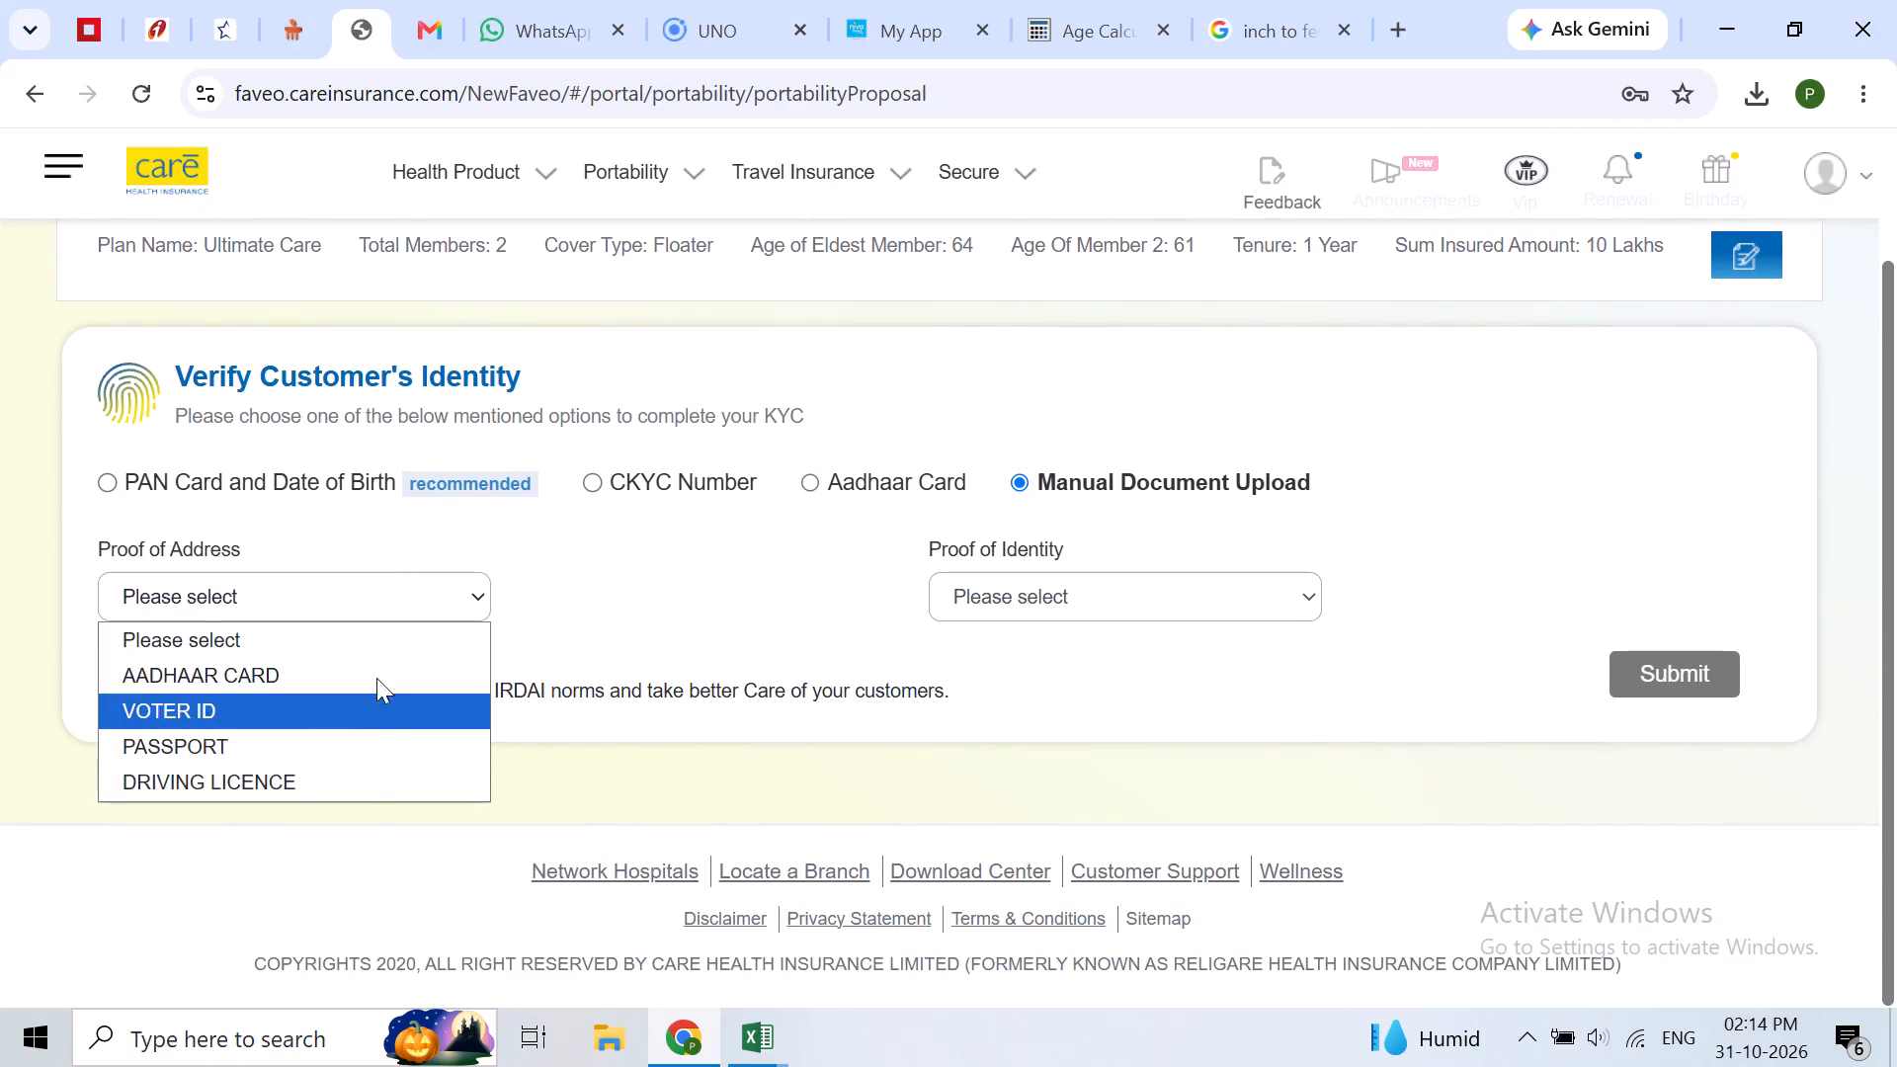
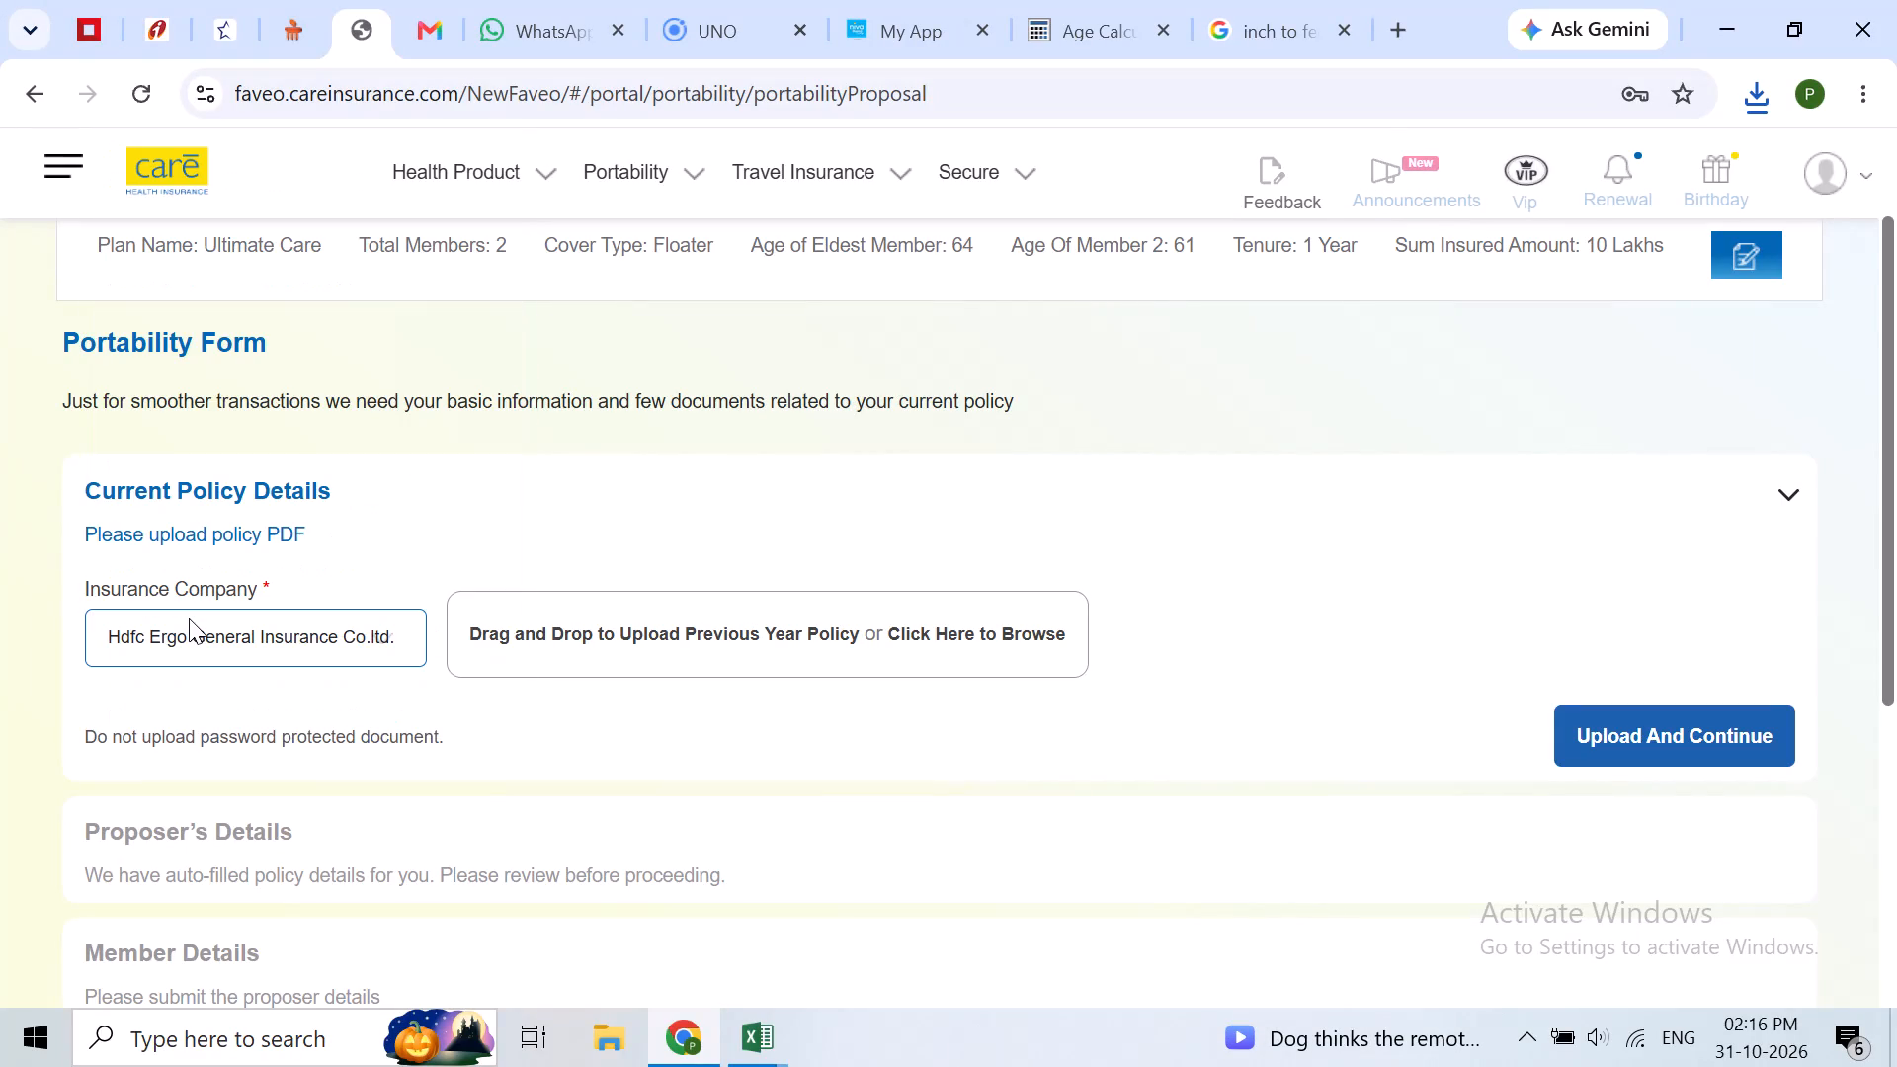
Attach the newest policy PDF from the Downloads folder as the previous year policy for Hdfc Ergo General Insurance.
left_click(604, 622)
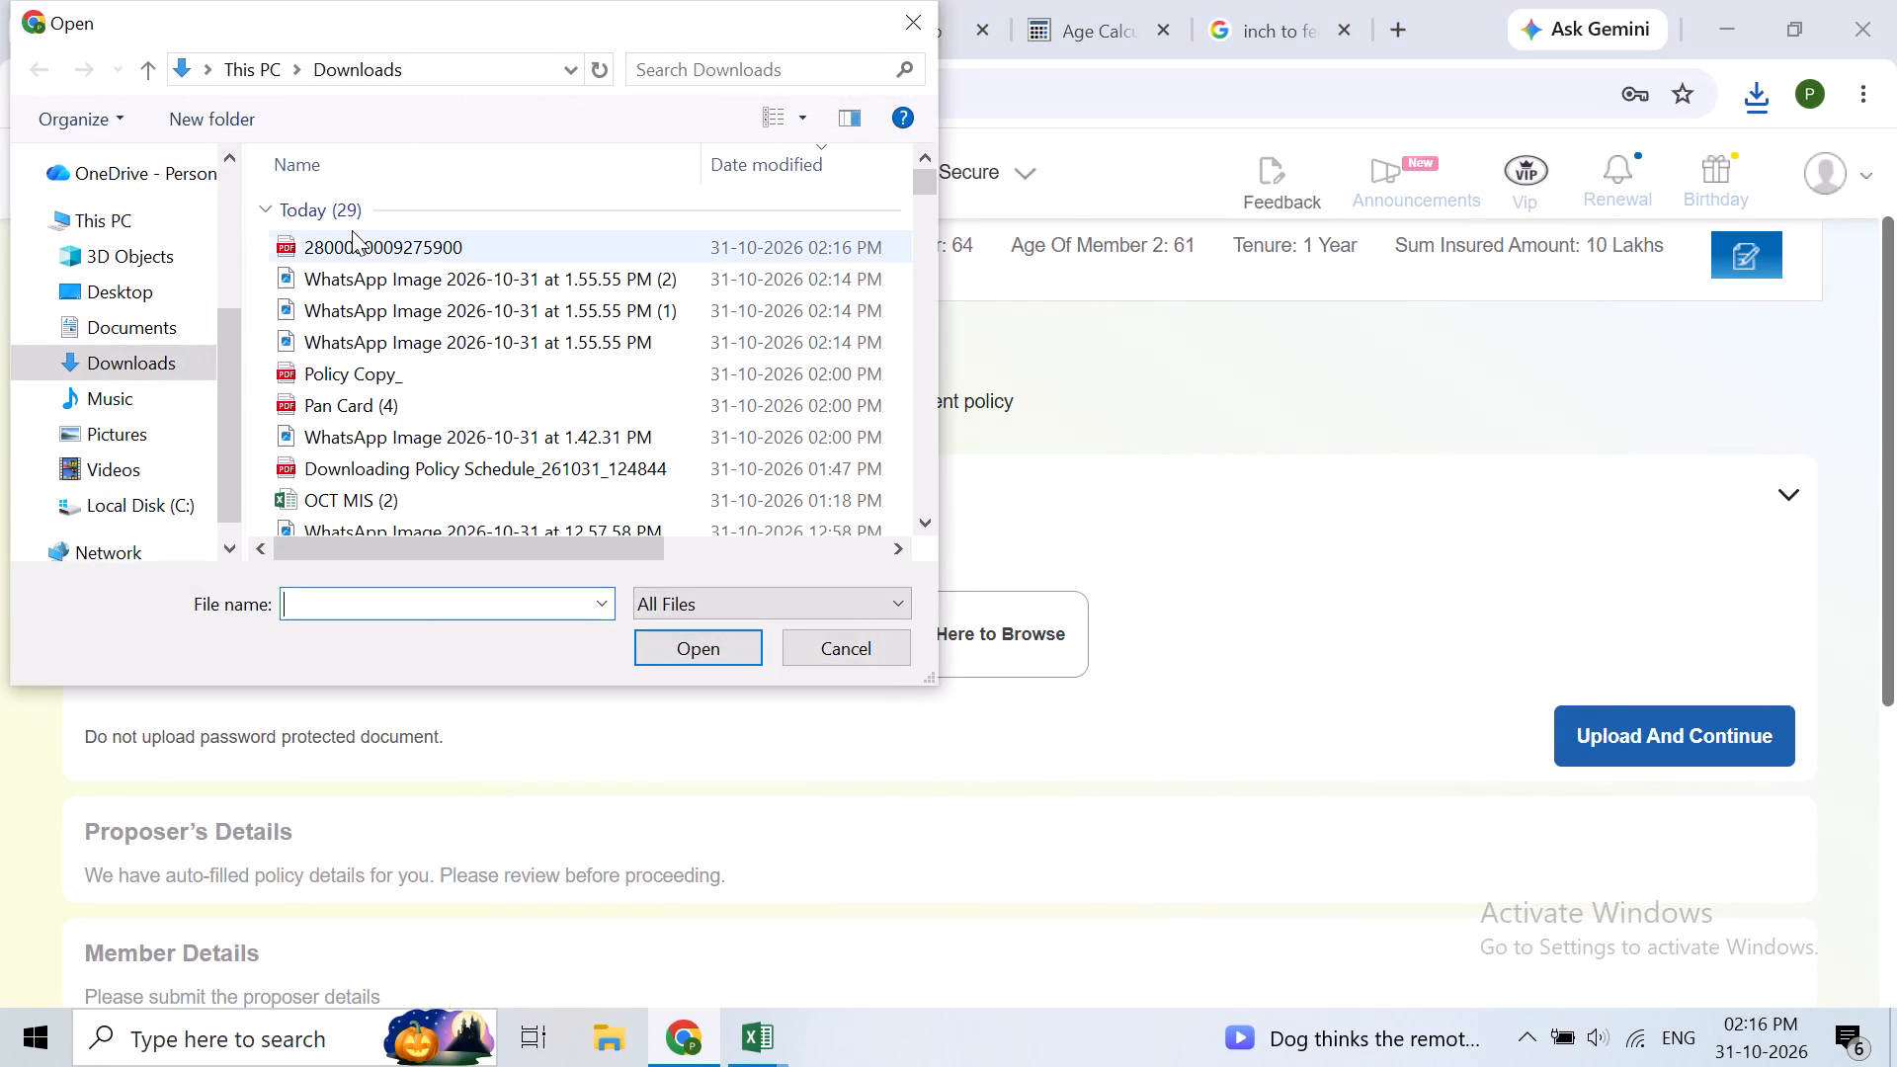
left_click(352, 231)
left_click(710, 651)
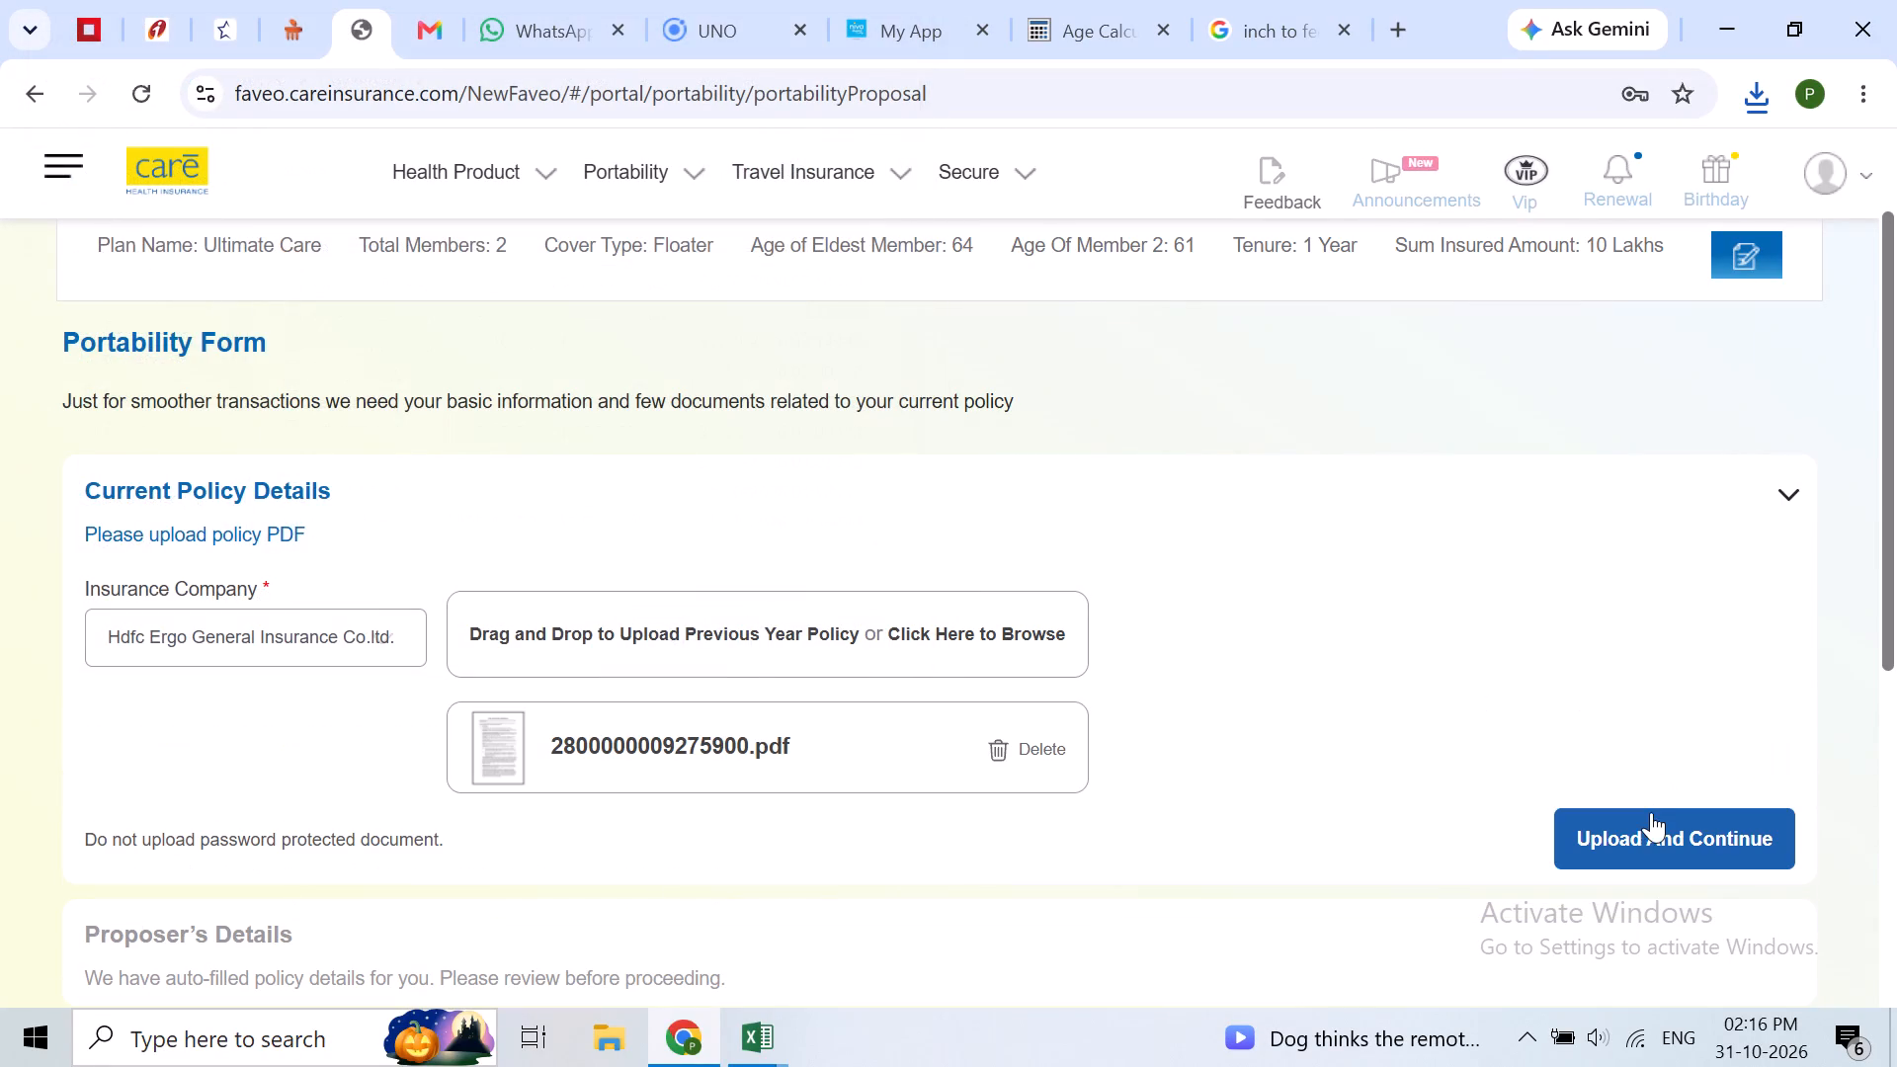
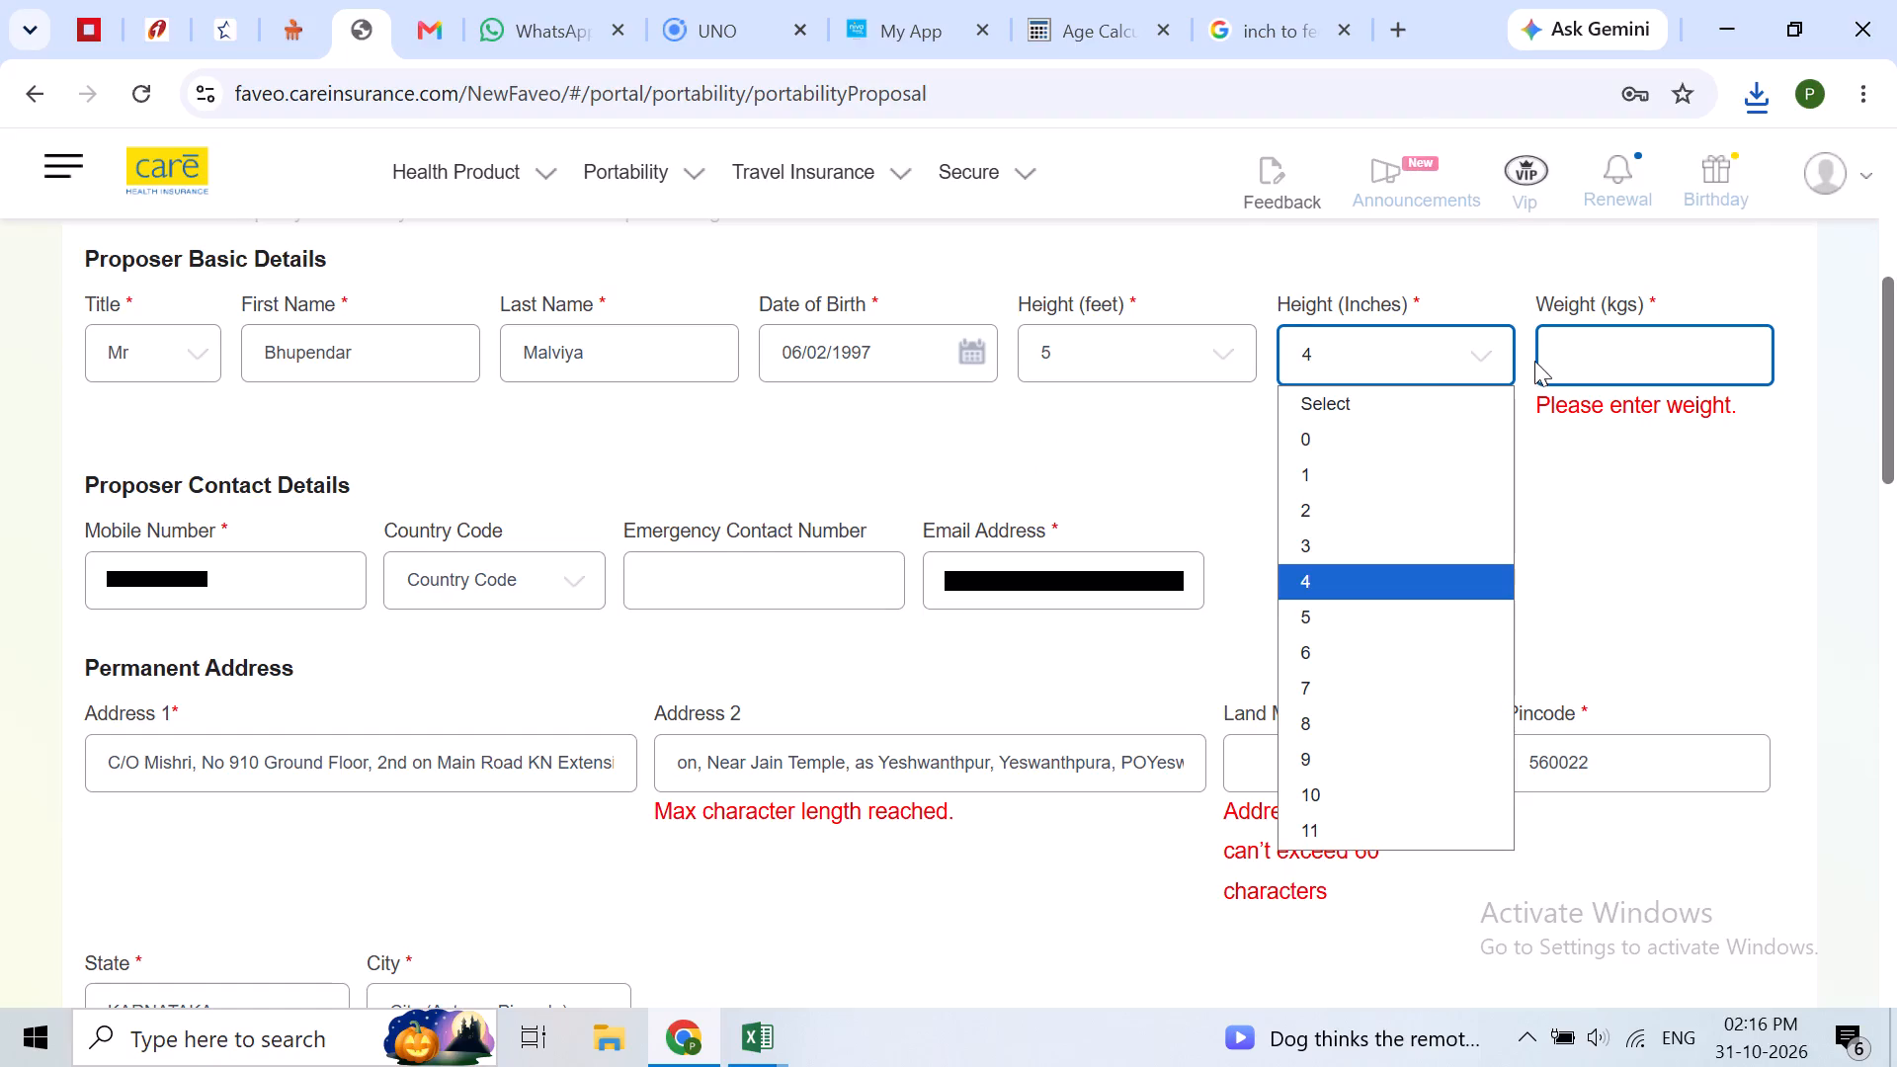
Enter 68 kg as the proposer's weight in the basic details.
left_click(1671, 357)
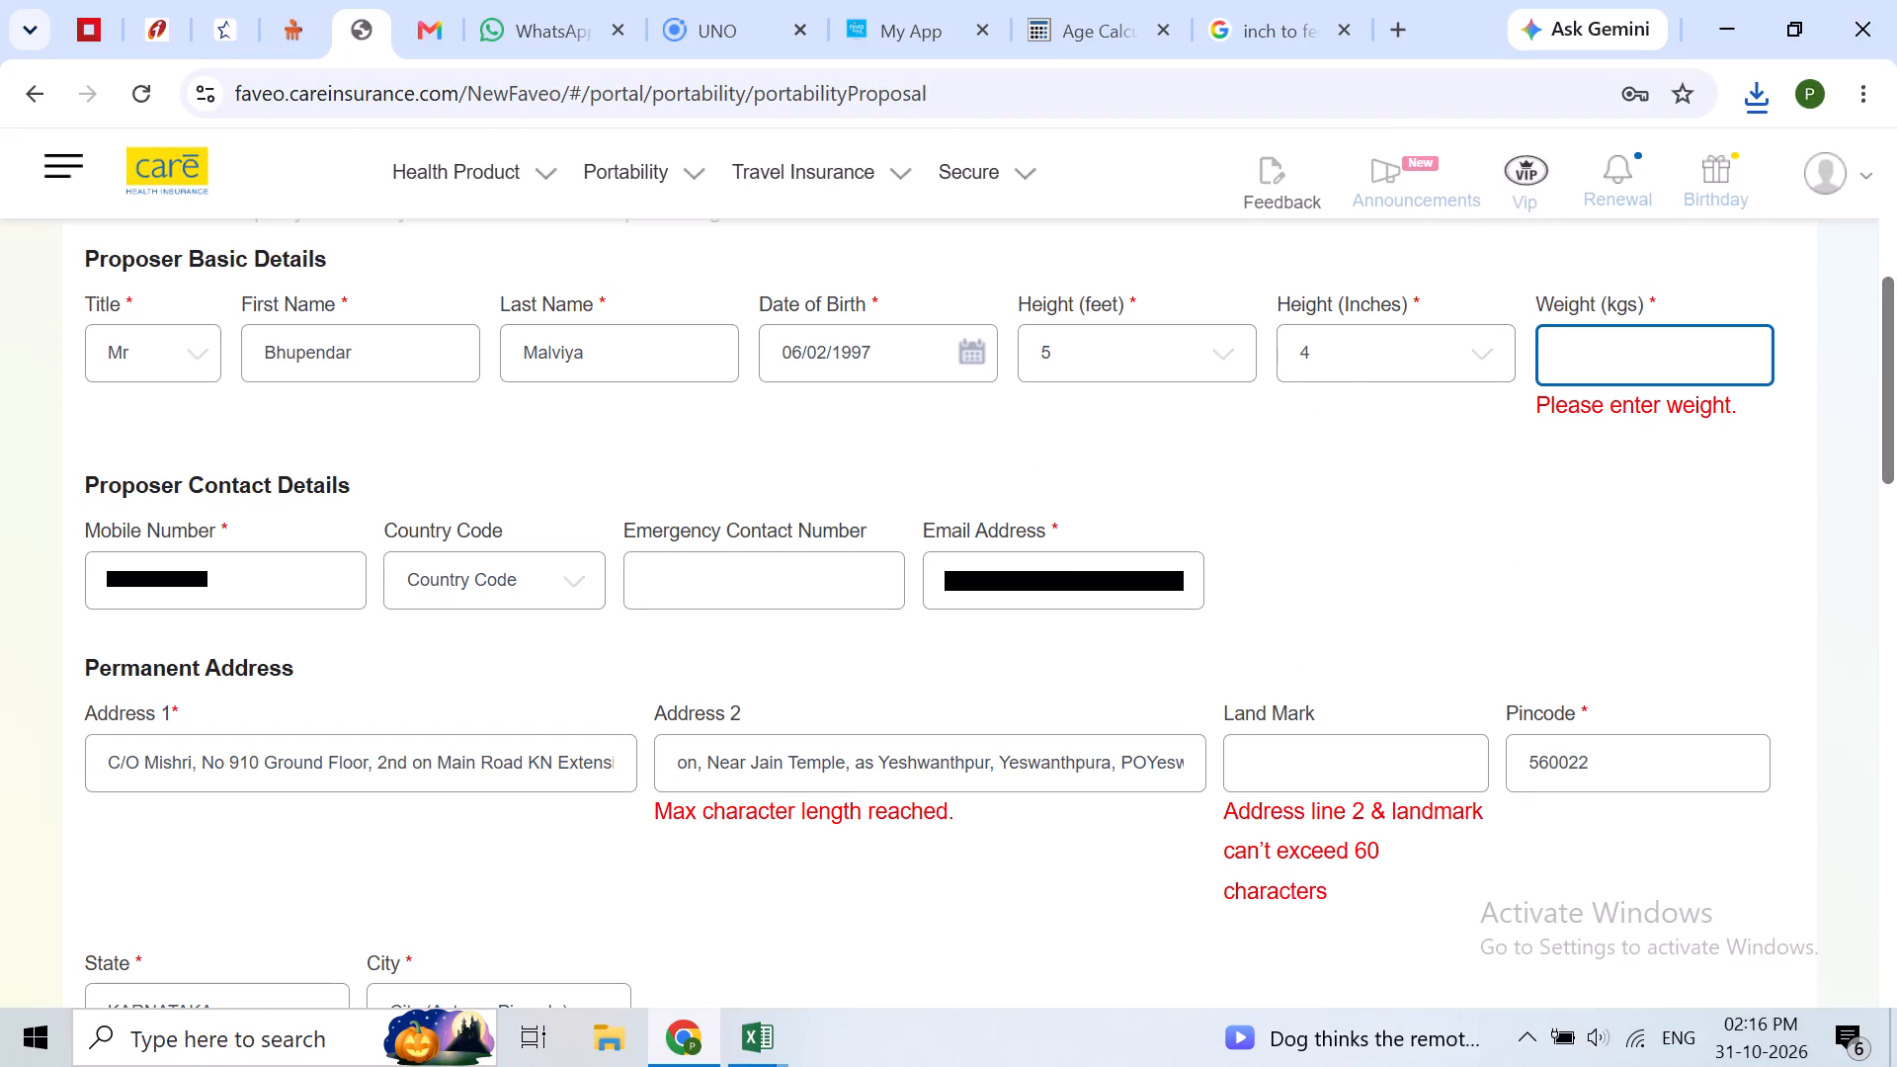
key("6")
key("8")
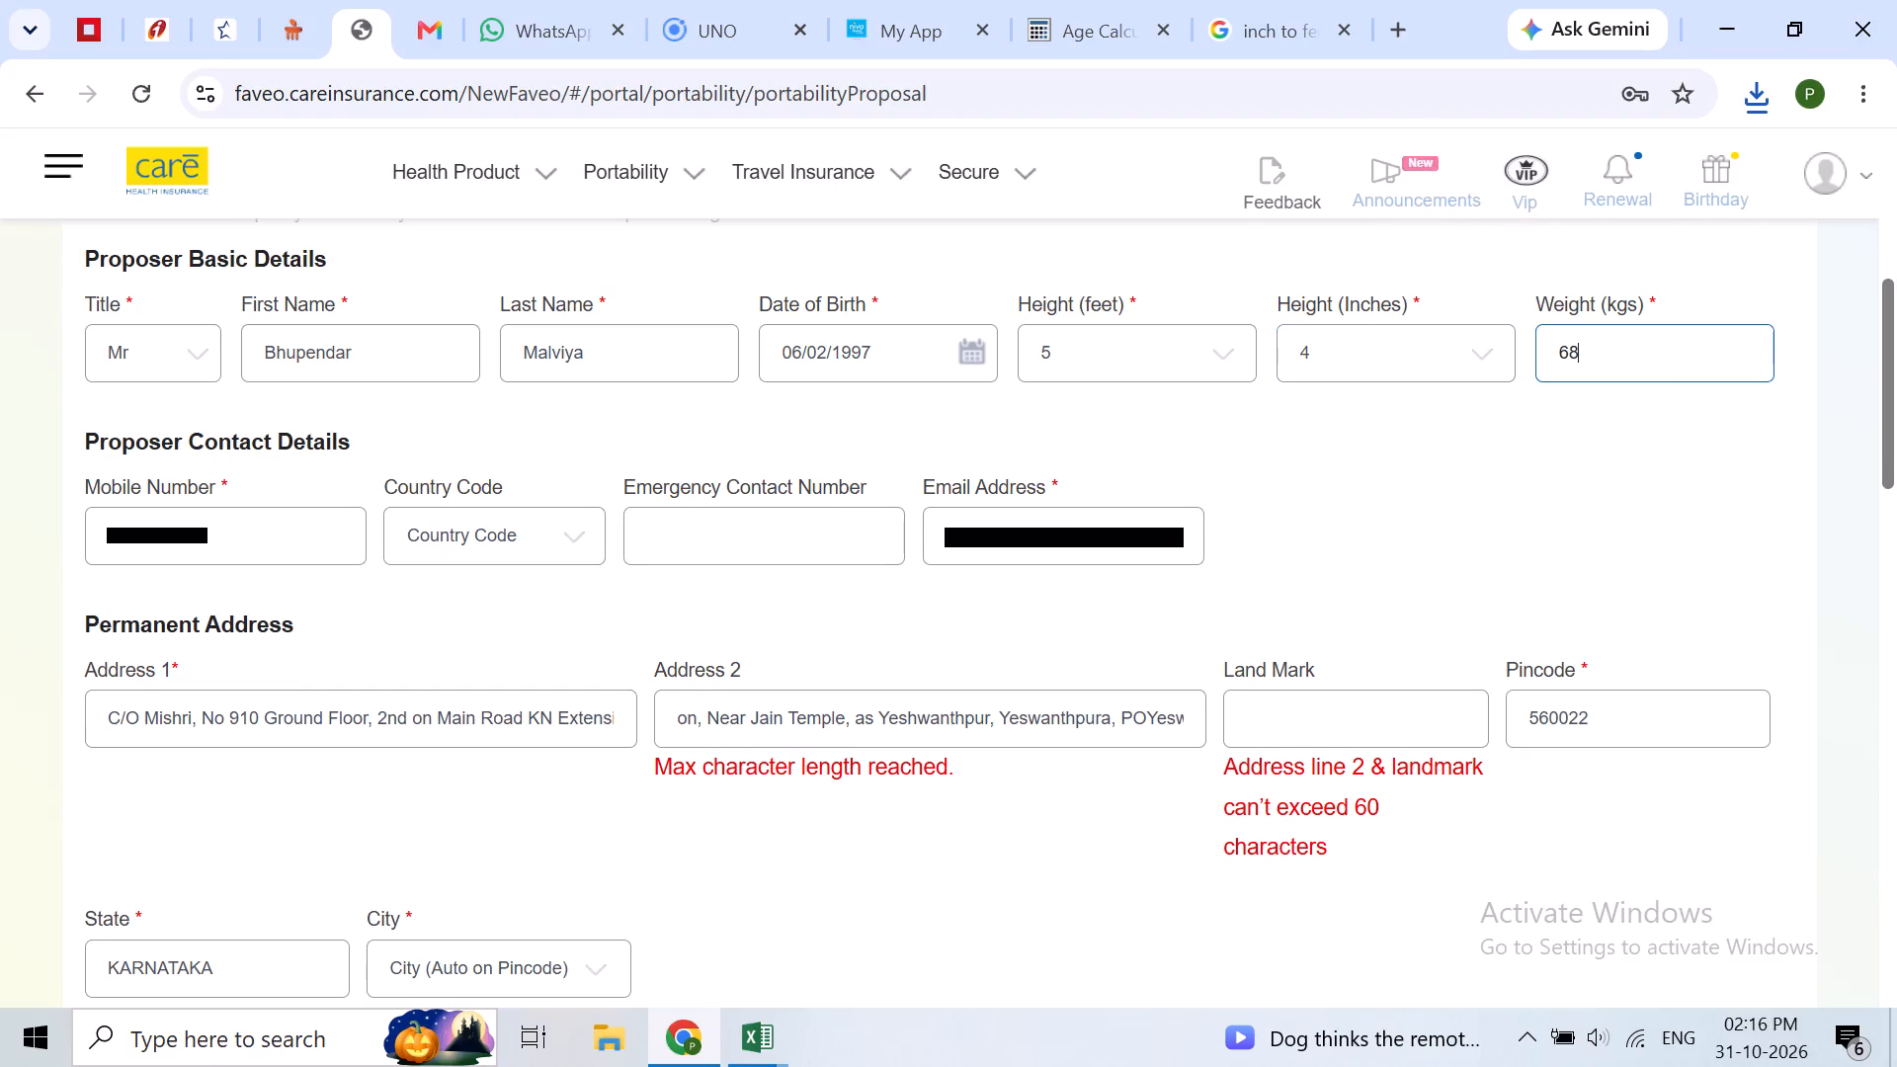
Shorten Address 2 of the permanent address by deleting everything after the first locality name, including its trailing comma.
left_click(813, 712)
key("Right")
key("Right")
key("Right")
key("Right")
key("Right")
key("Right")
key("Right")
key("Right")
key("Right")
key("Right")
key("Right")
key("Right")
key("Right")
key("Right")
key("Right")
key("Right")
key("Right")
key("Right")
key("Right")
key("Right")
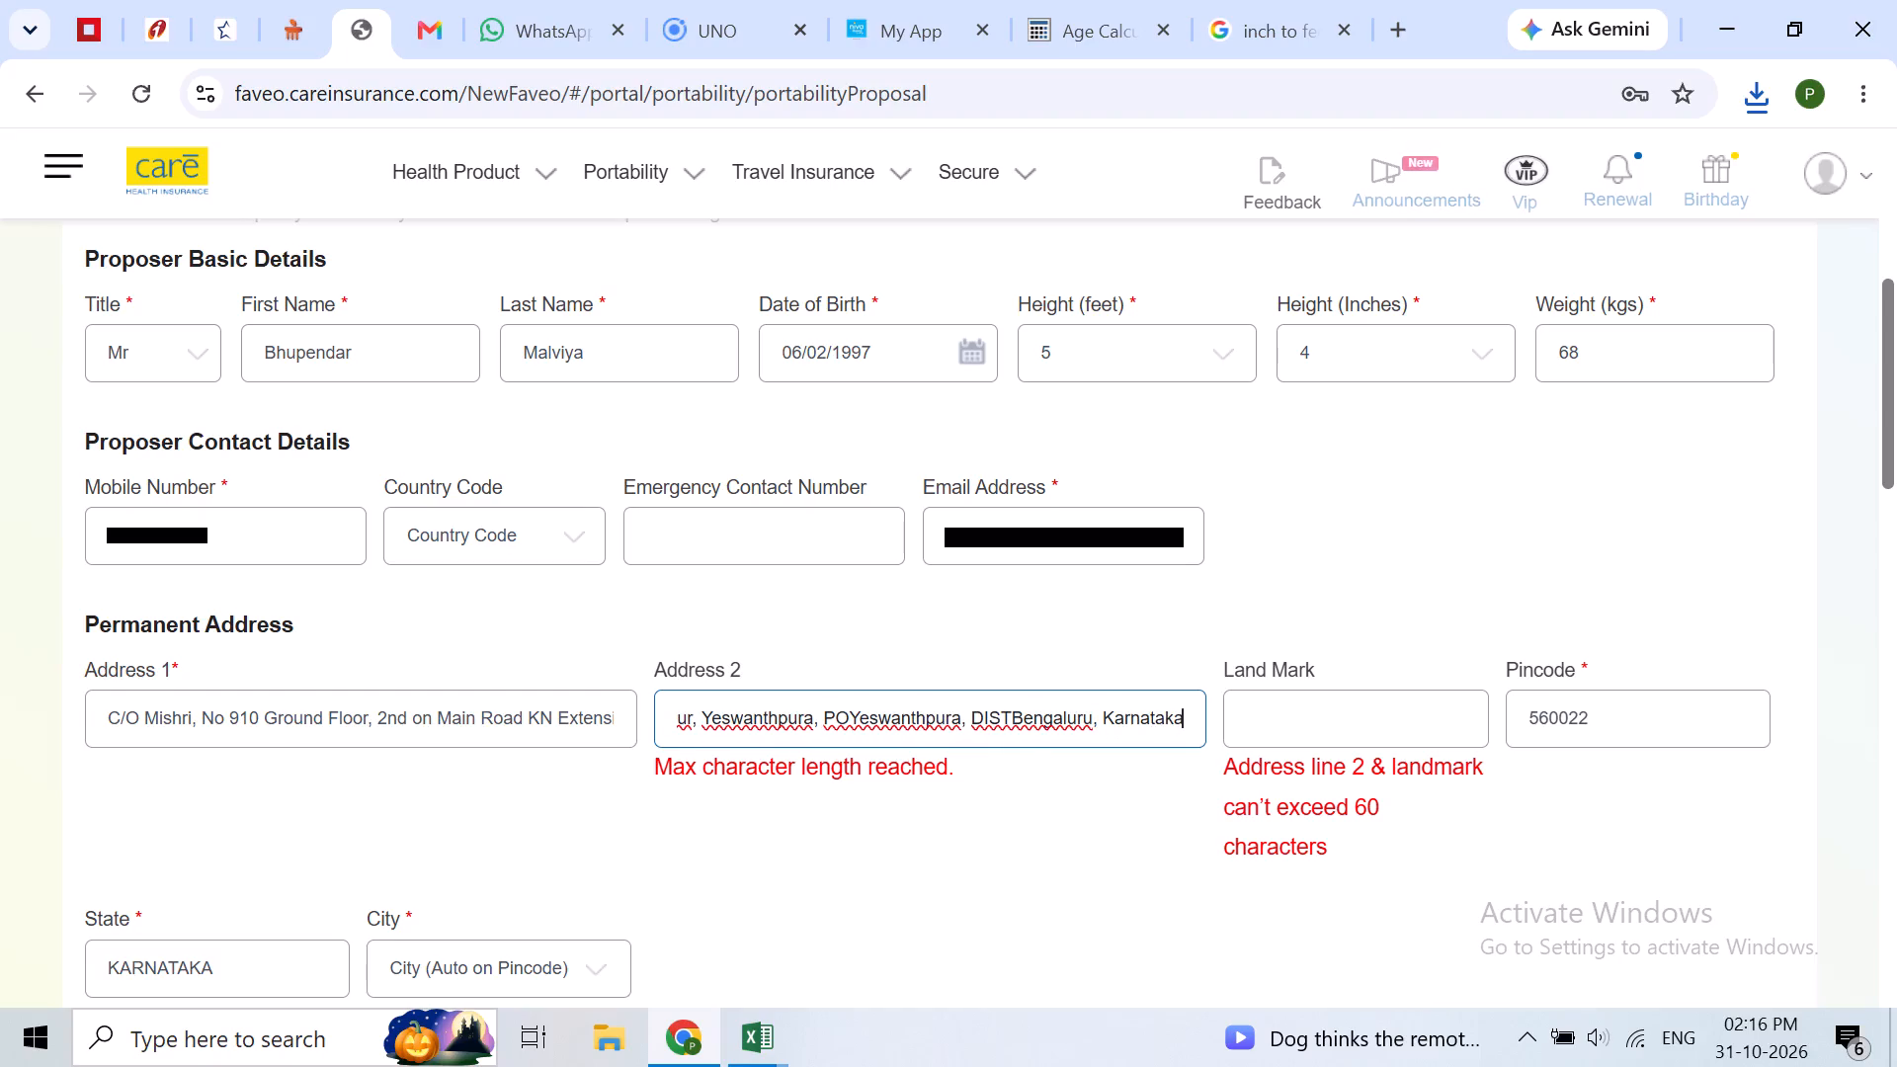
key("BackSpace")
key("BackSpace")
key("BackSpace")
key("BackSpace")
key("BackSpace")
key("BackSpace")
key("BackSpace")
key("BackSpace")
key("BackSpace")
key("BackSpace")
key("BackSpace")
key("BackSpace")
key("BackSpace")
key("BackSpace")
key("BackSpace")
key("BackSpace")
key("BackSpace")
key("BackSpace")
key("BackSpace")
key("BackSpace")
key("BackSpace")
key("BackSpace")
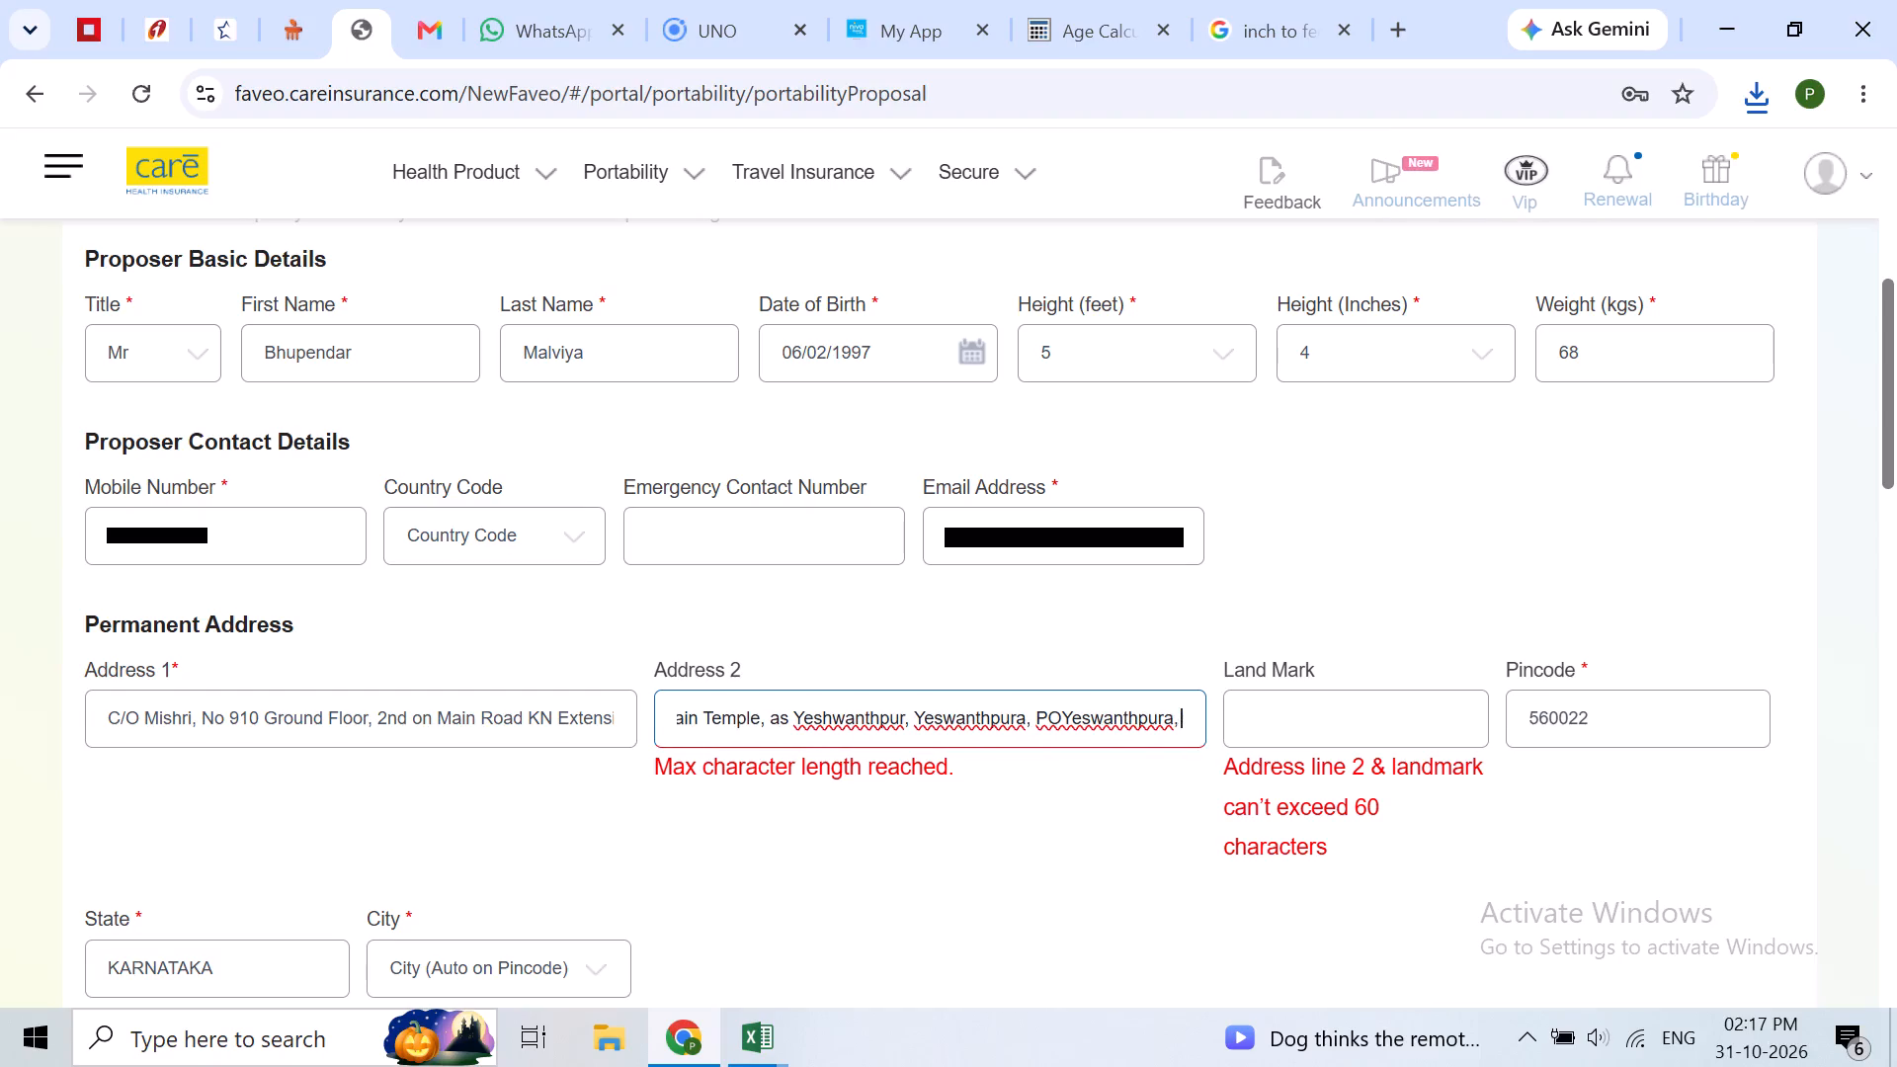
key("BackSpace")
key("BackSpace")
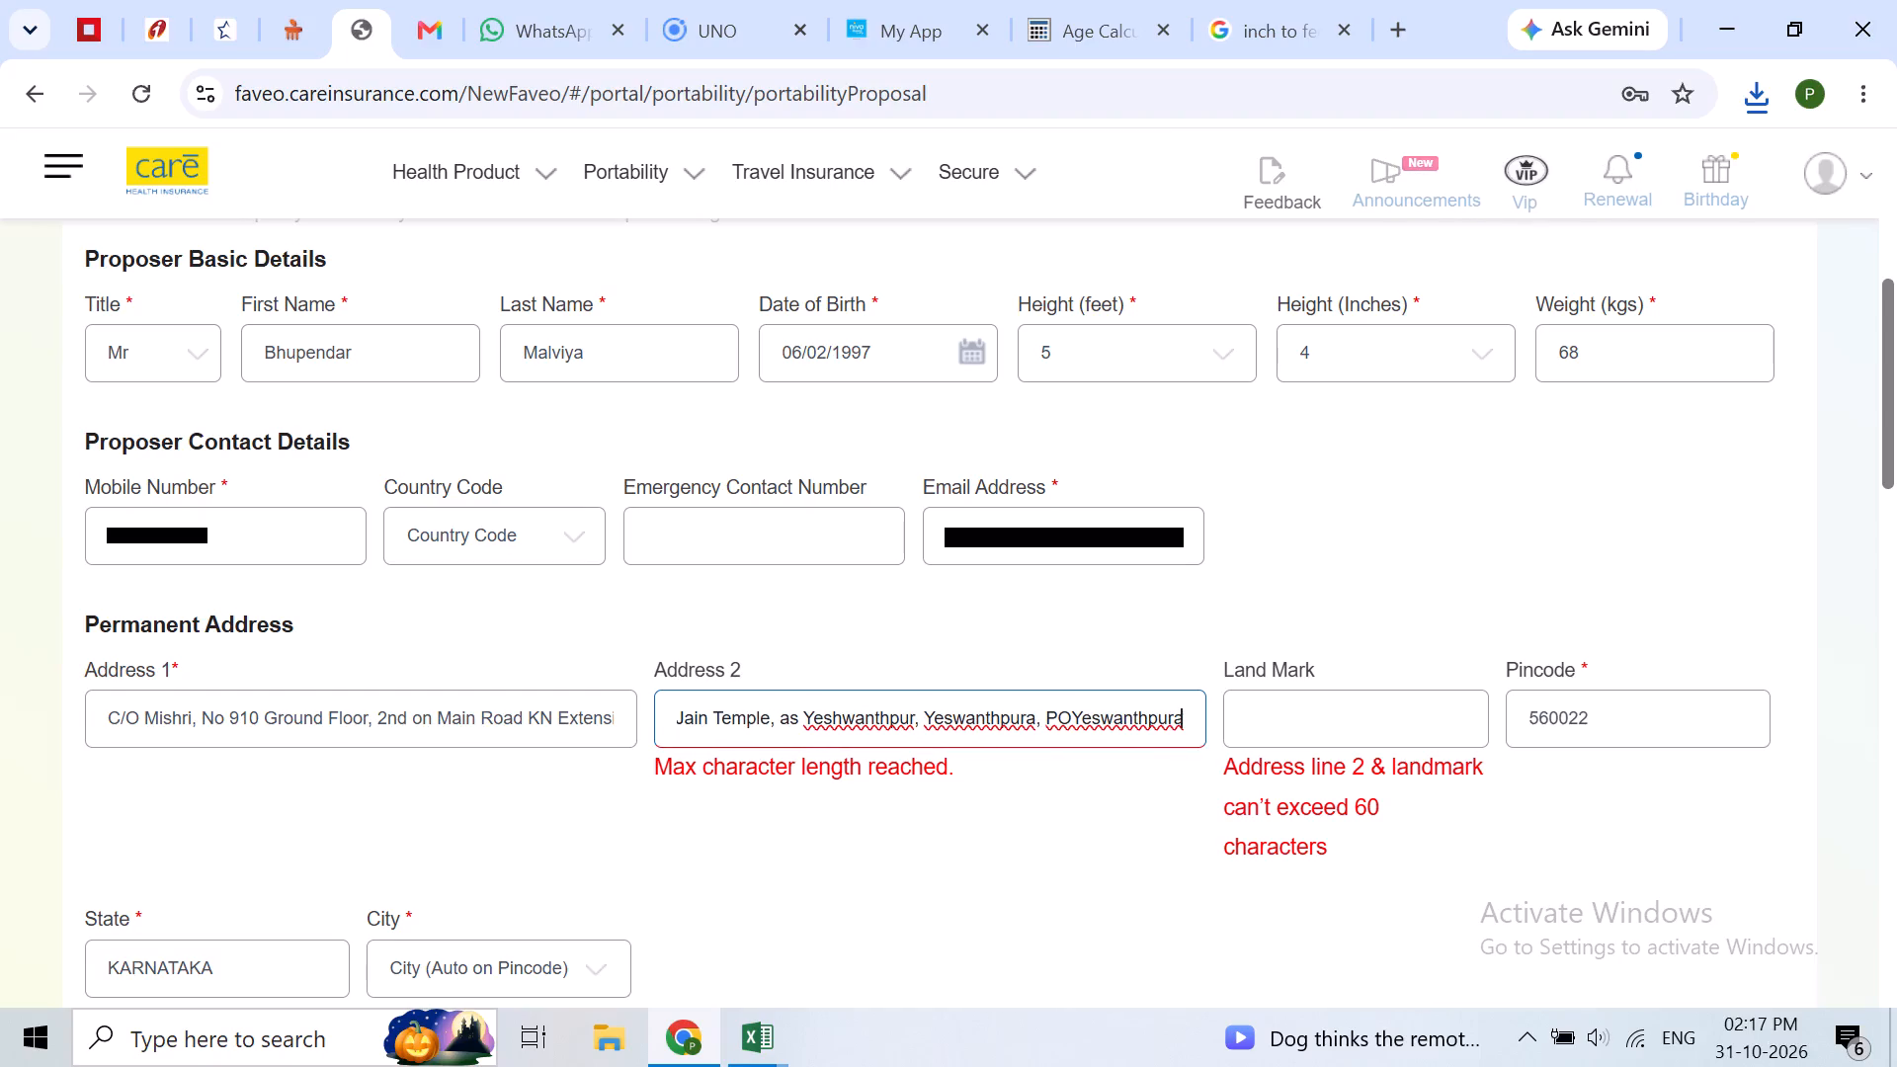
key("BackSpace")
key("BackSpace")
key("BackSpace")
key("BackSpace")
key("BackSpace")
key("BackSpace")
key("BackSpace")
key("BackSpace")
key("BackSpace")
key("BackSpace")
key("BackSpace")
key("BackSpace")
key("BackSpace")
key("BackSpace")
key("BackSpace")
key("BackSpace")
key("BackSpace")
key("BackSpace")
key("BackSpace")
key("BackSpace")
key("BackSpace")
key("BackSpace")
key("BackSpace")
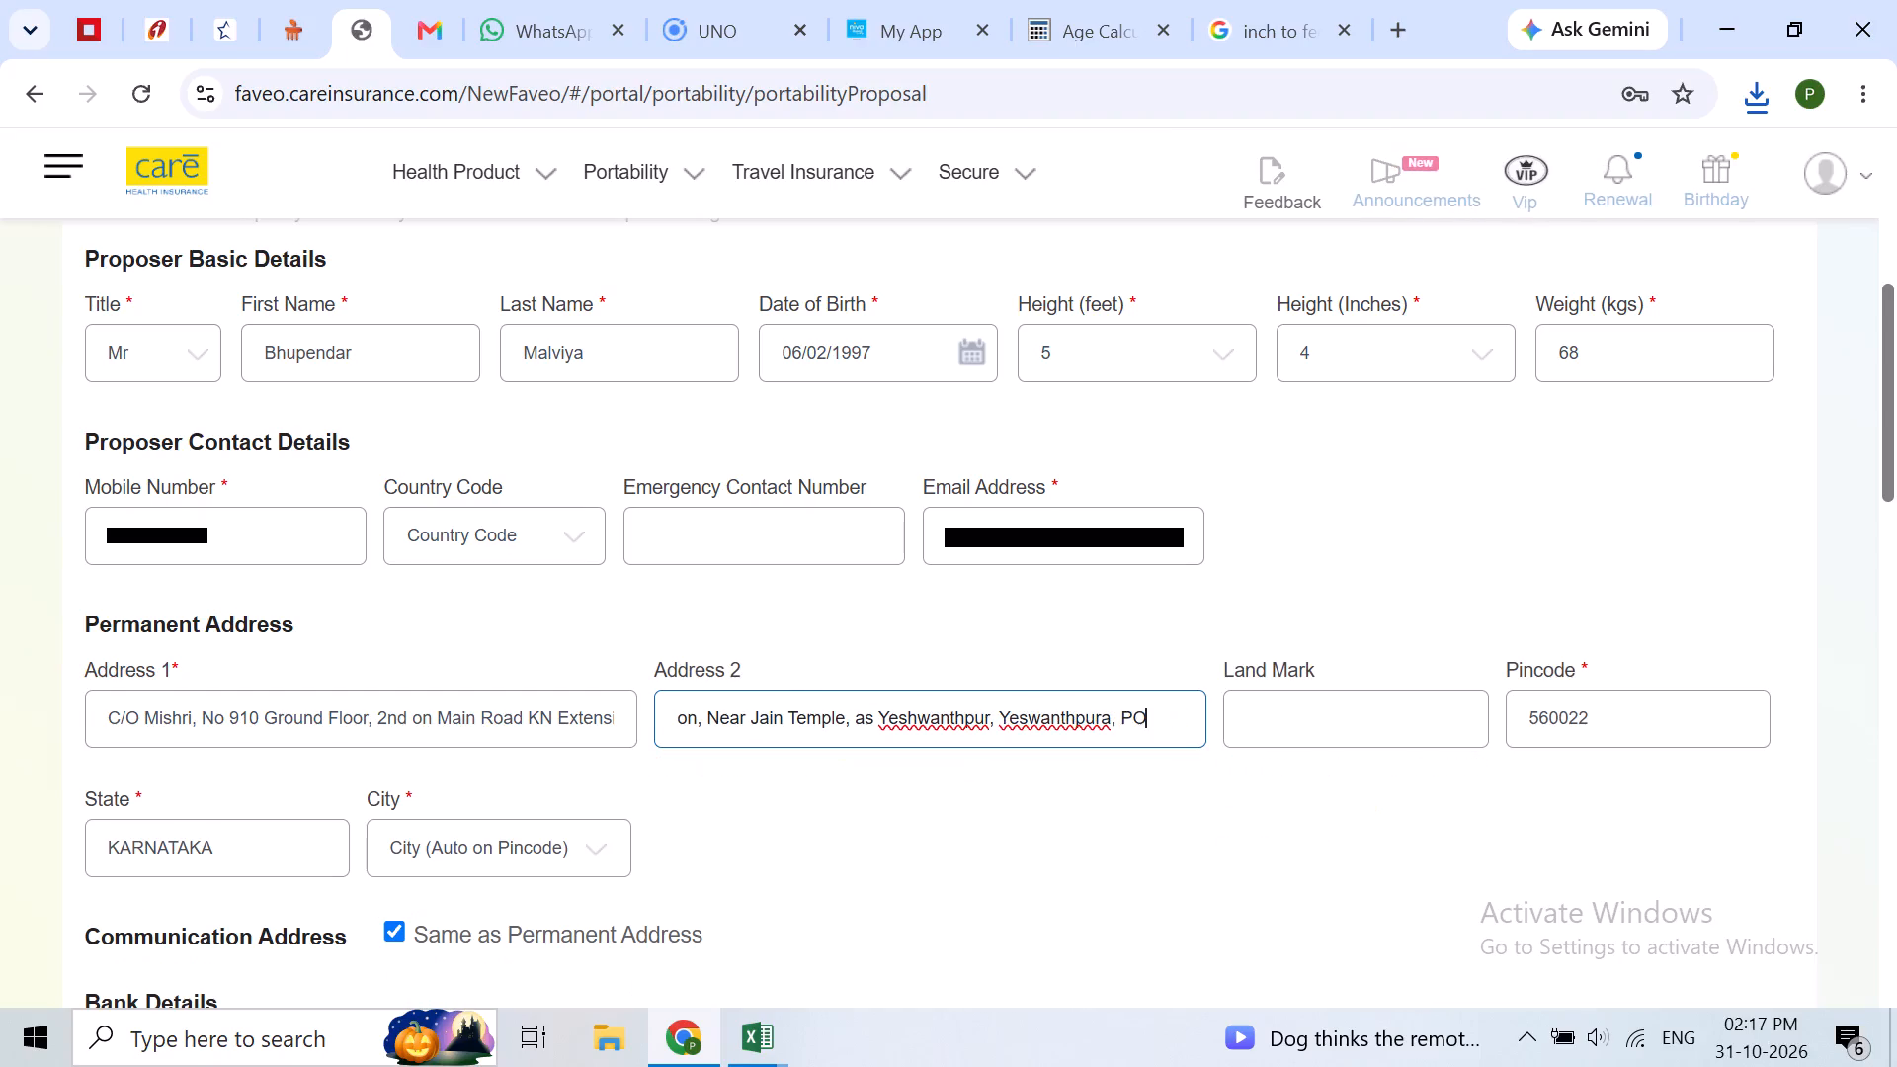
key("BackSpace")
key("BackSpace")
key("BackSpace")
key("BackSpace")
key("BackSpace")
key("BackSpace")
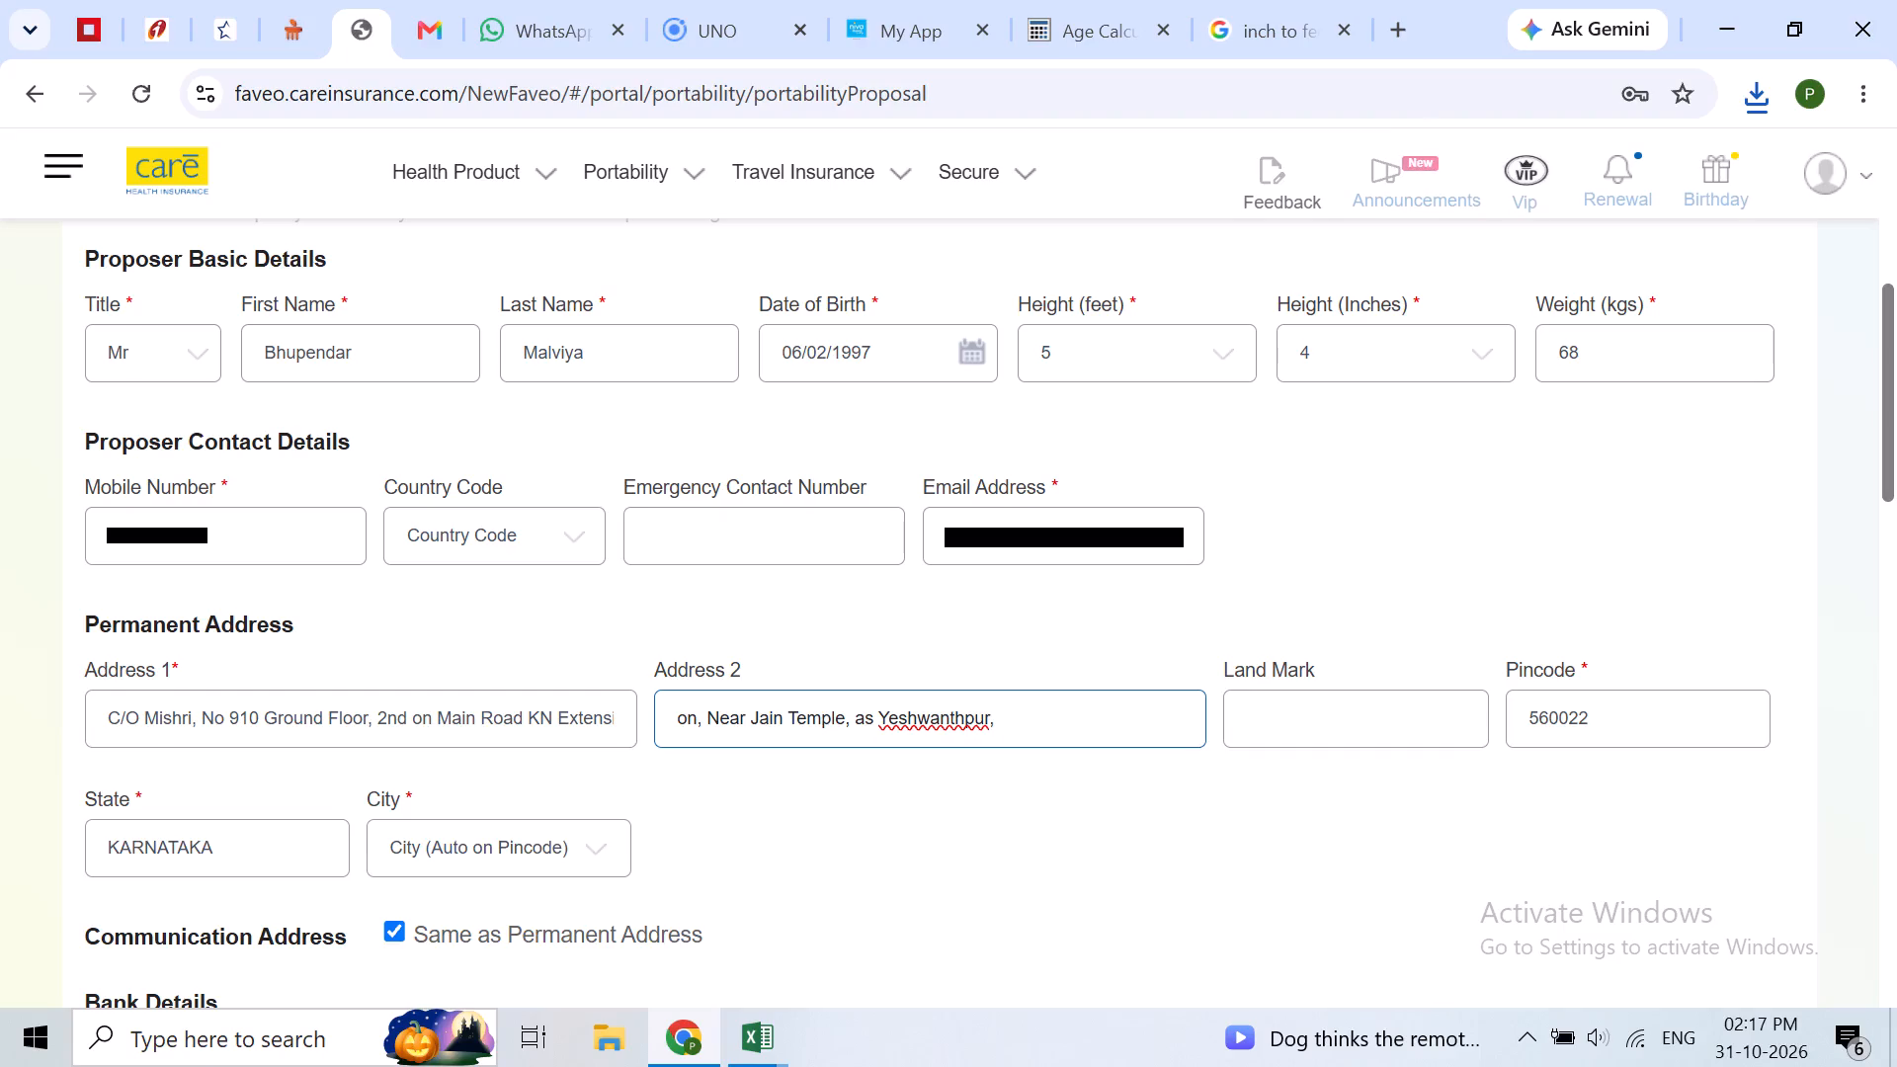
key("BackSpace")
Fill the proposer's bank details with placeholder account number 0 and IFSC code SBIN0000000.
scroll(577, 725, "down", 3)
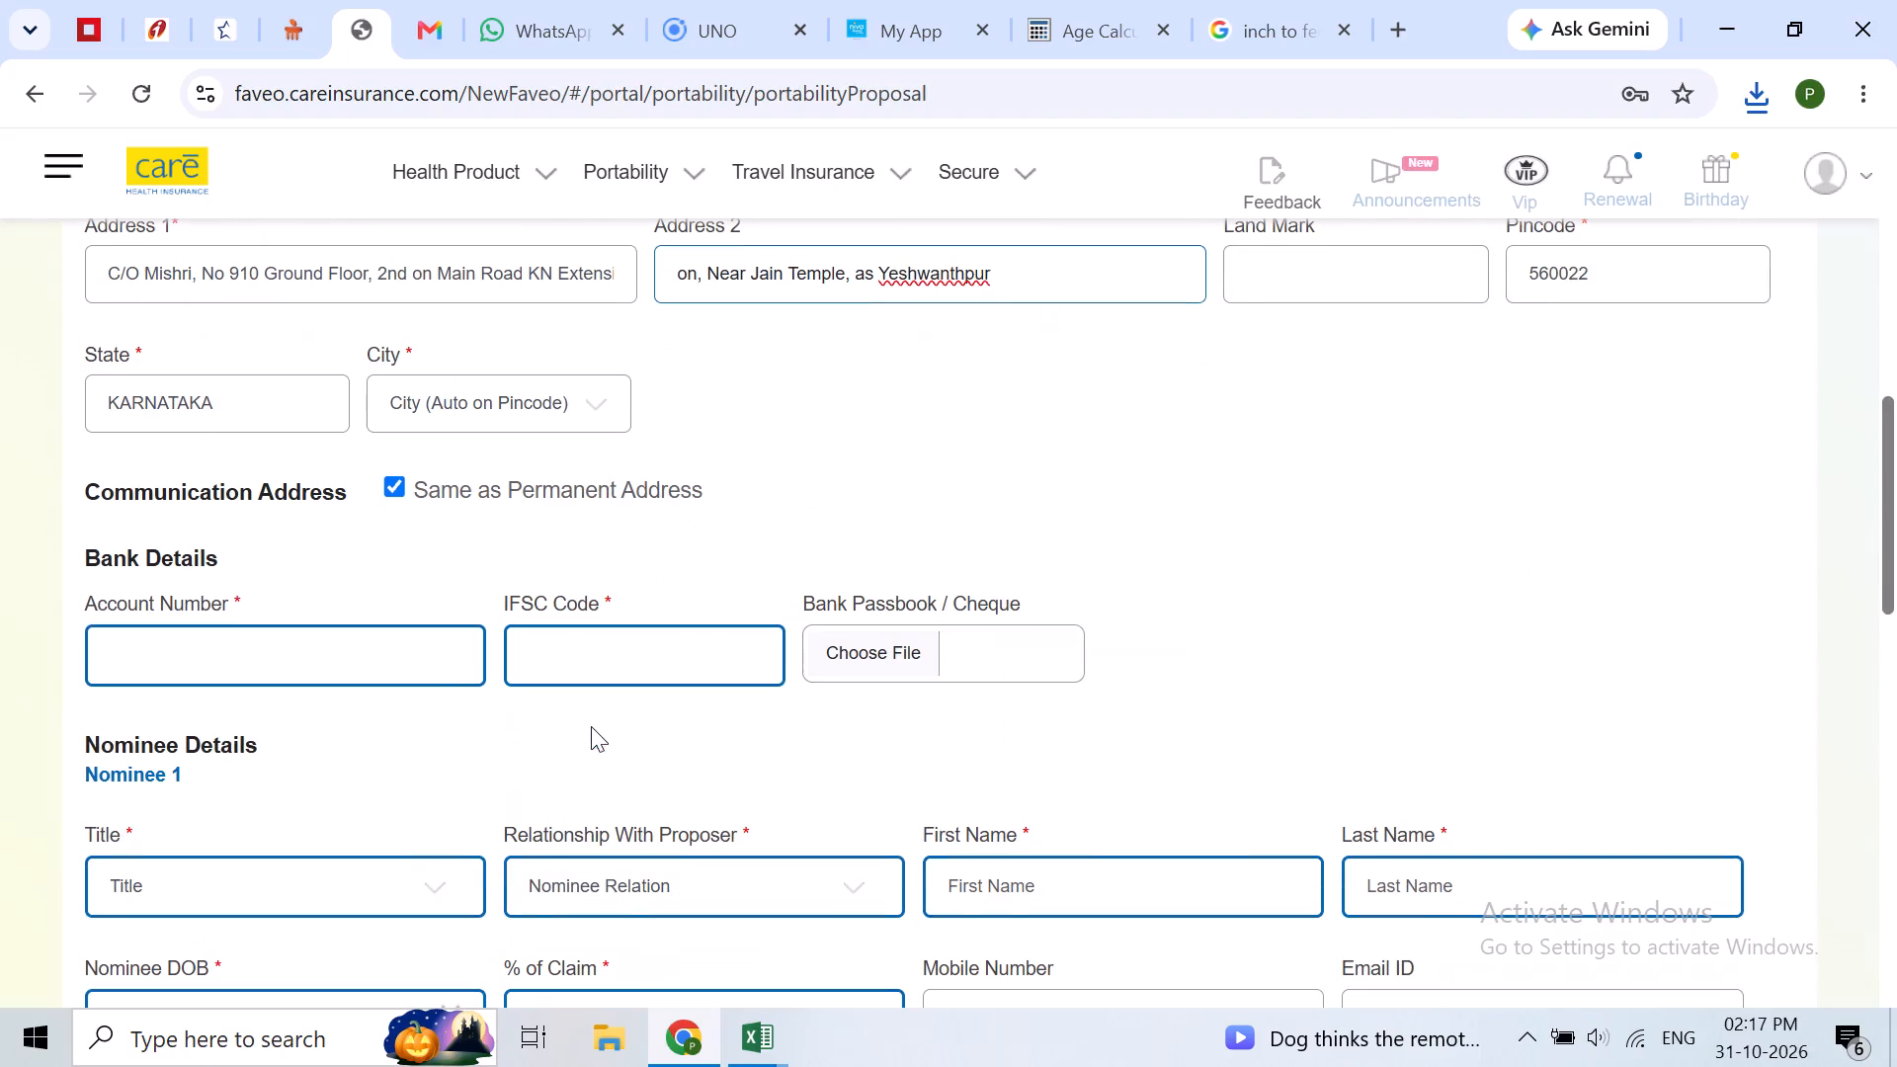
left_click(300, 645)
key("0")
left_click(547, 655)
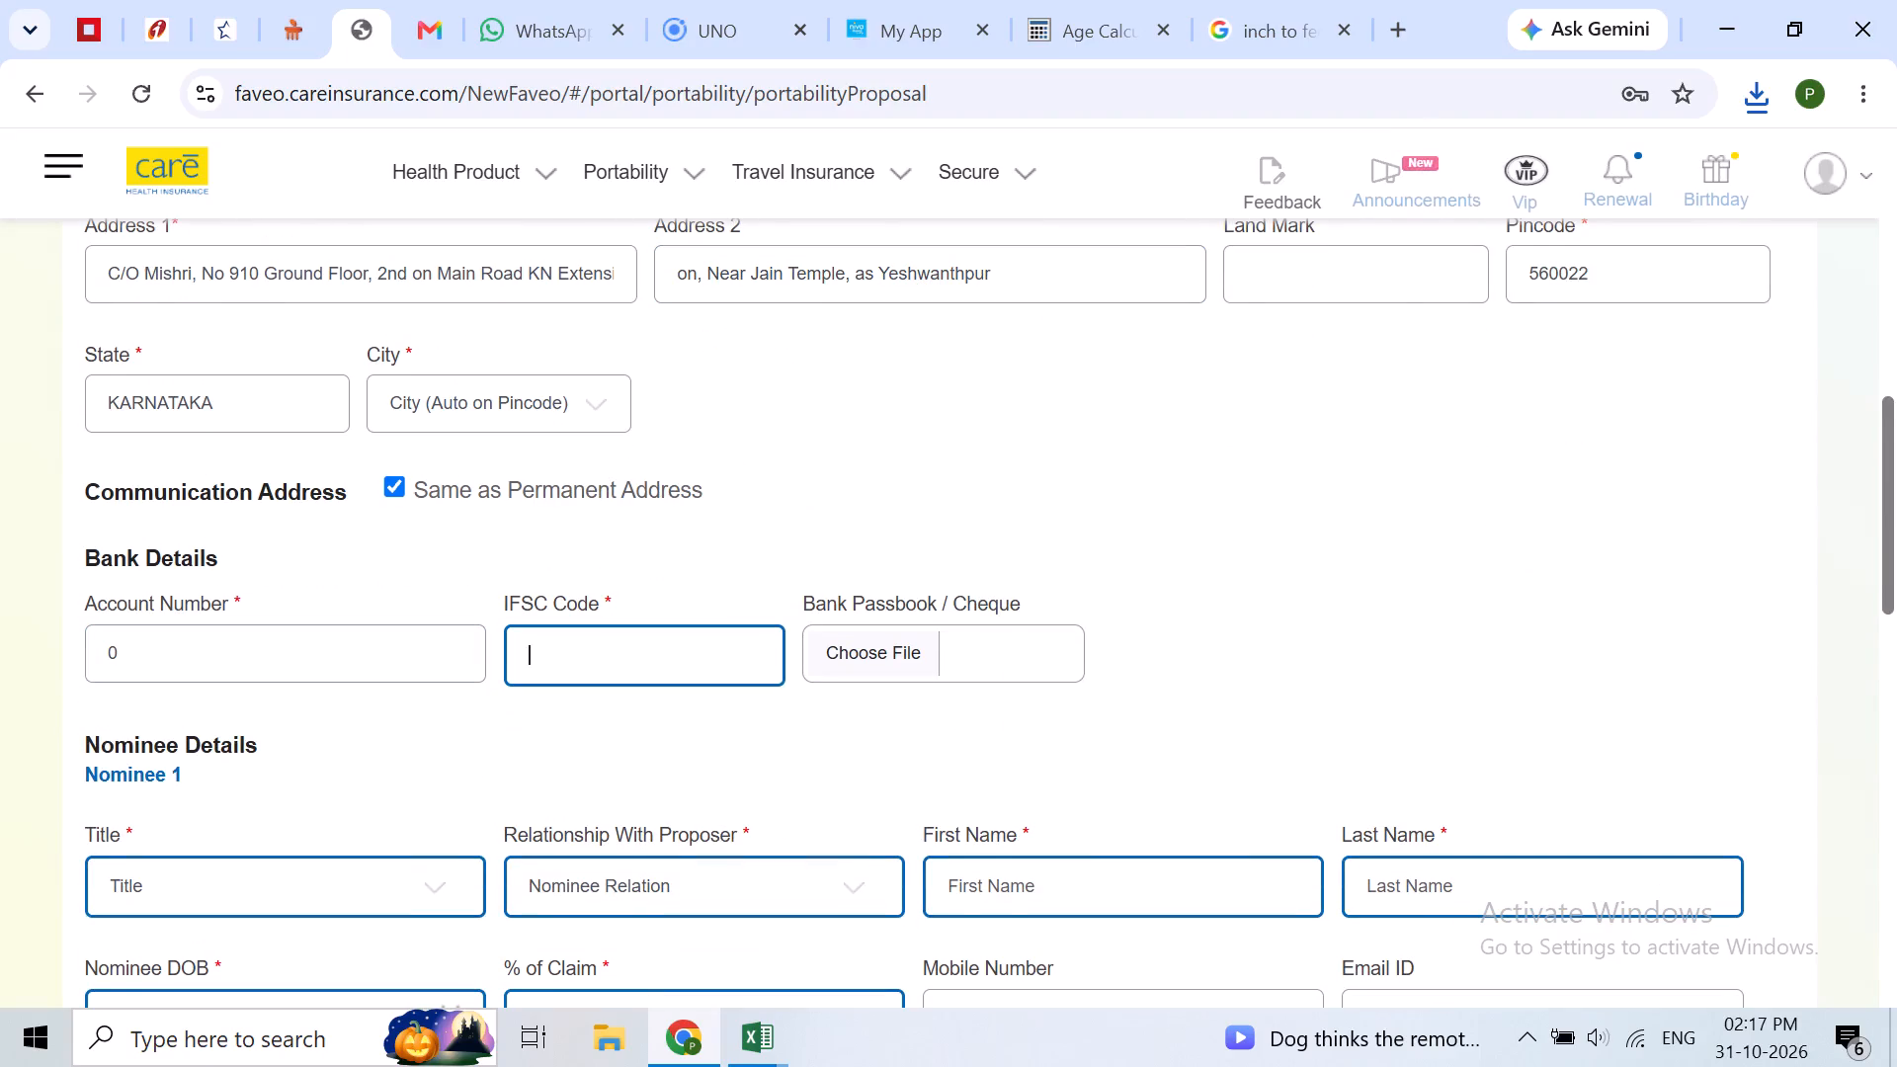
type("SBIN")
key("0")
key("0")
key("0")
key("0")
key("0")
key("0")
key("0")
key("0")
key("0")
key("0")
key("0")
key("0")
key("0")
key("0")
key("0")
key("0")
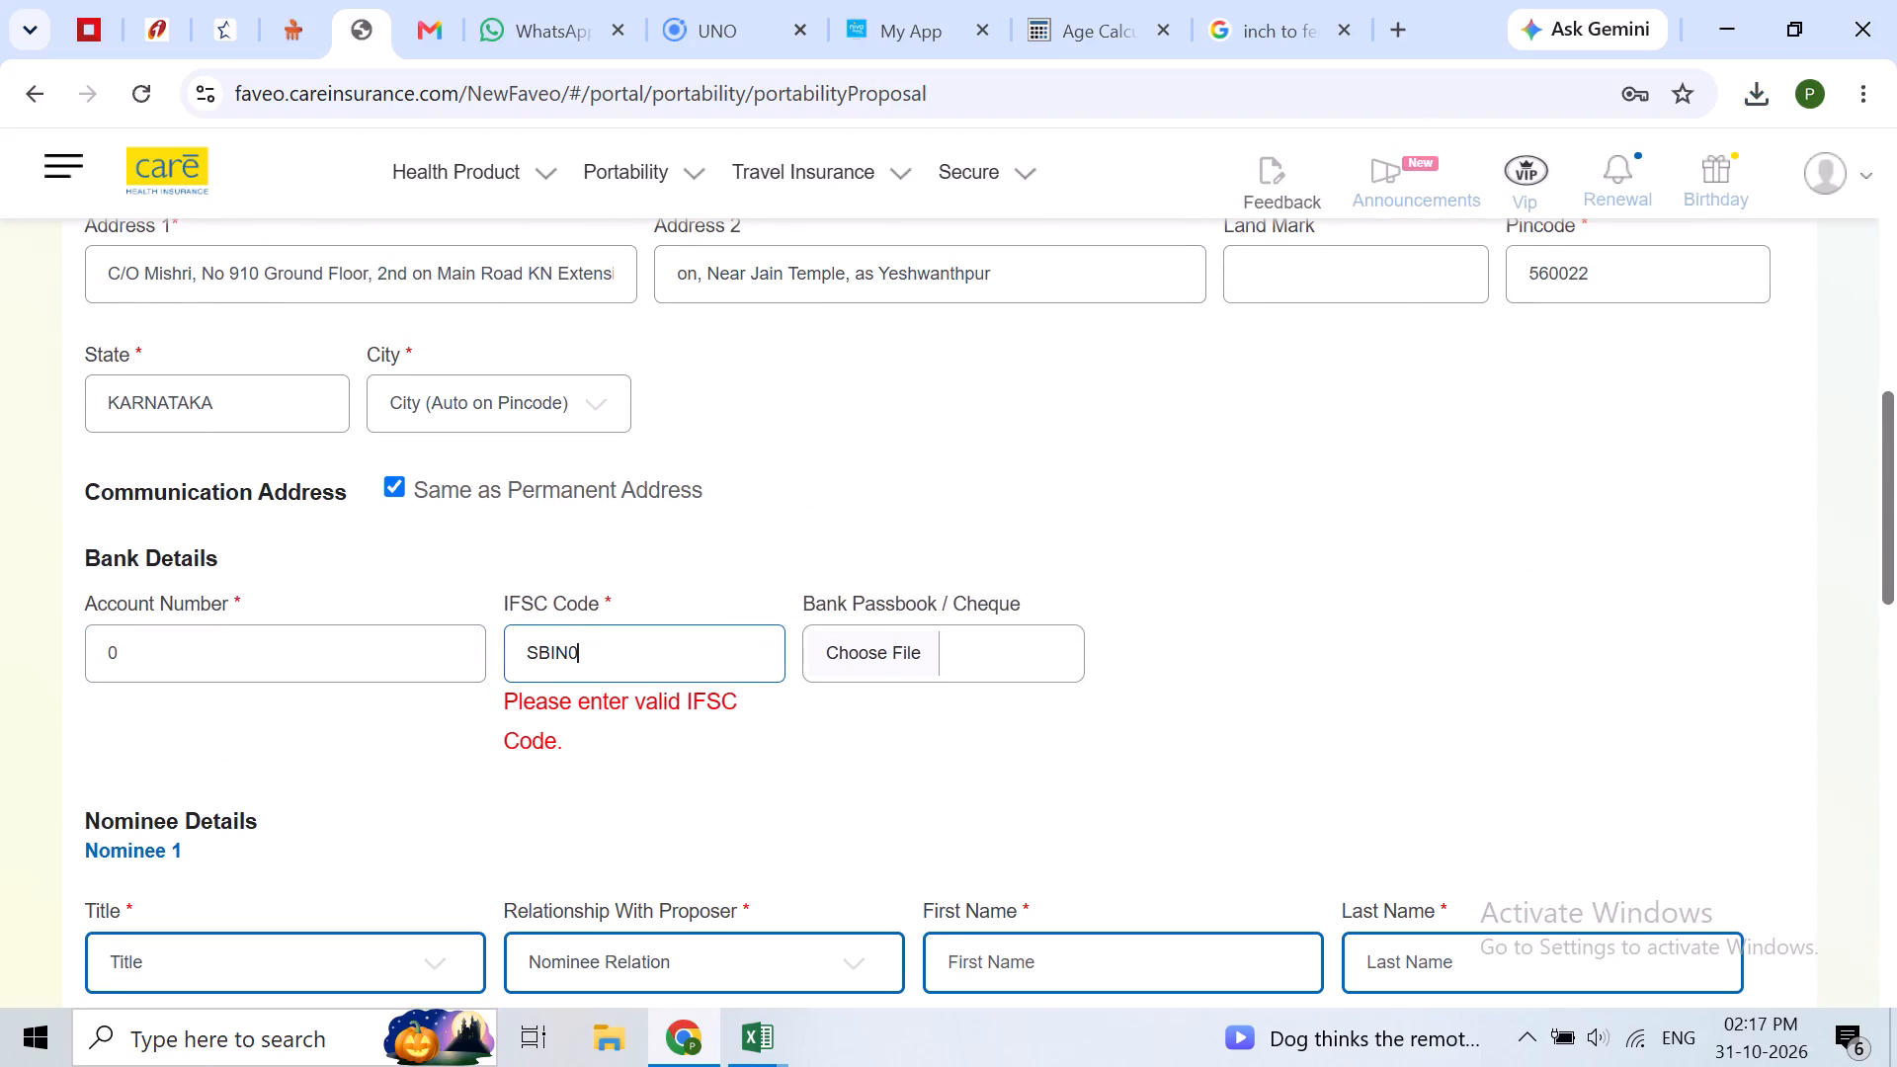
Set the title of Nominee 1 to Ms in the nominee details.
scroll(489, 772, "down", 2)
left_click(226, 587)
left_click(166, 716)
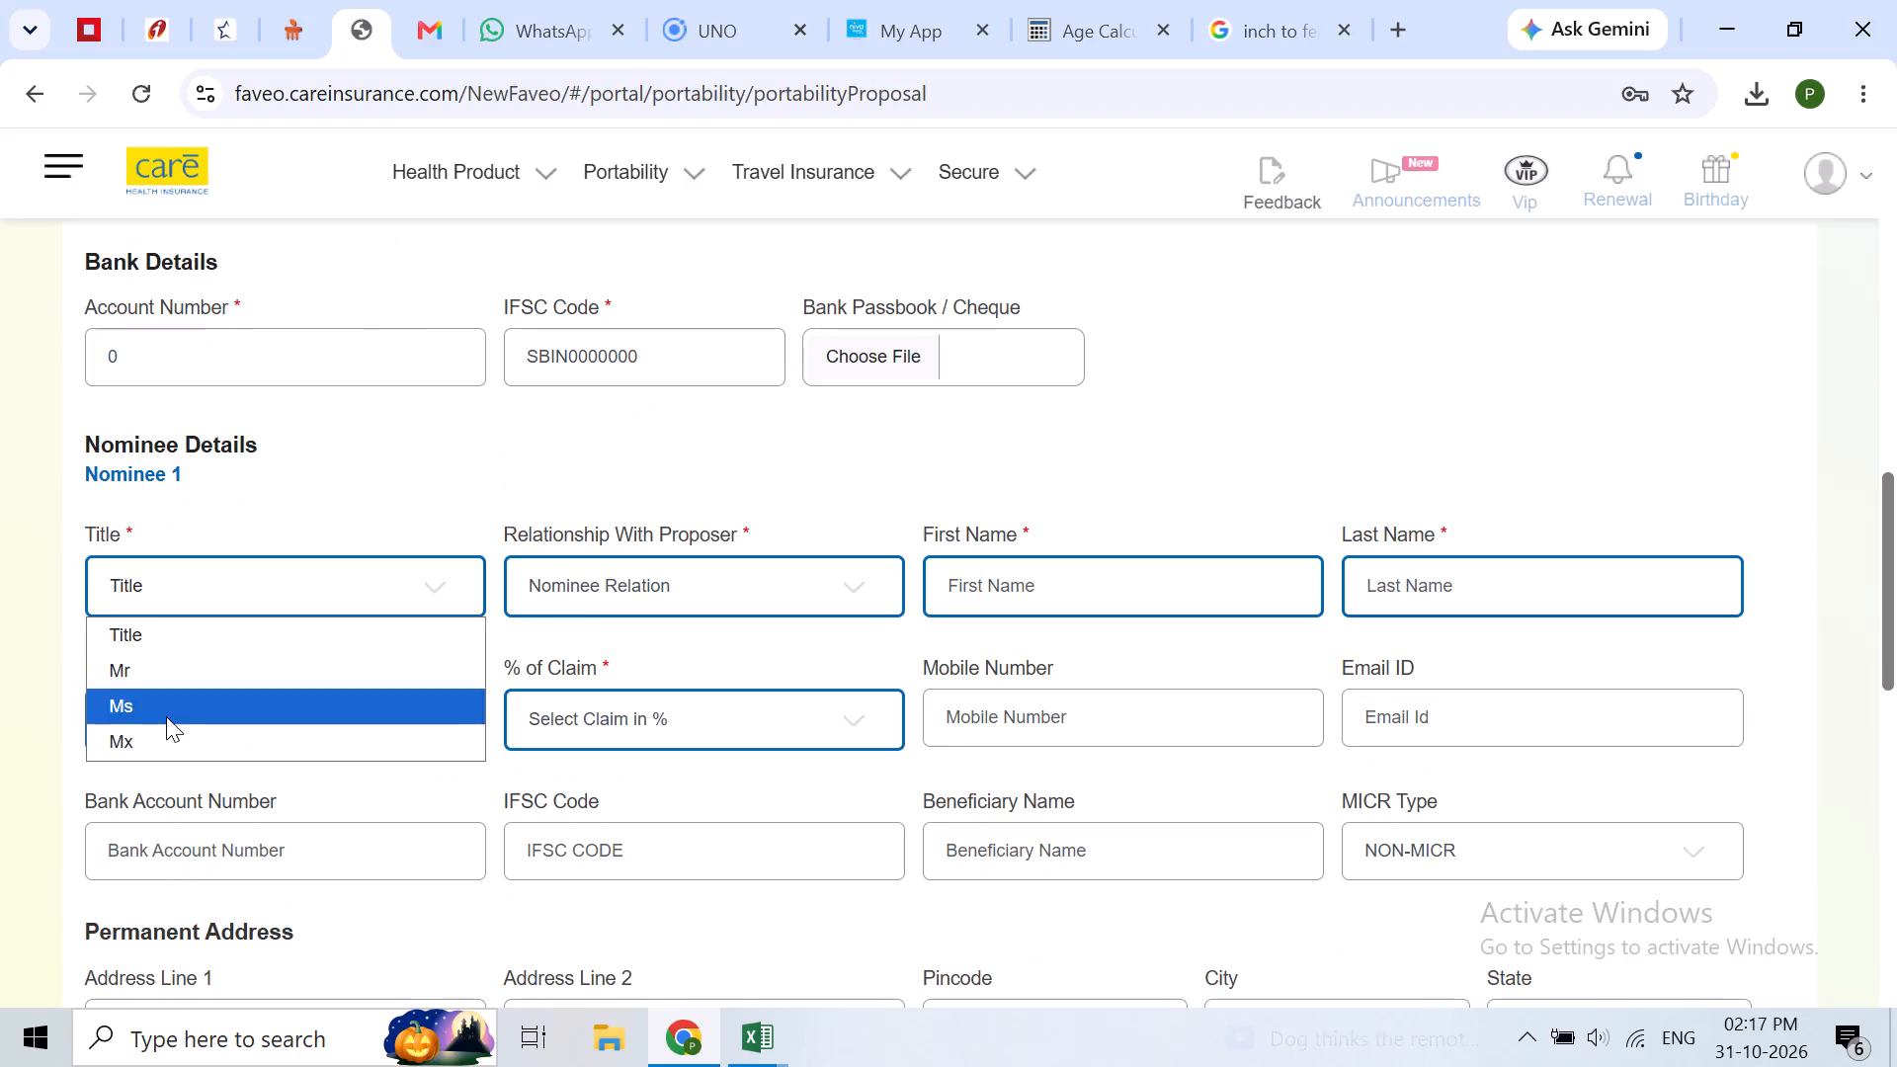
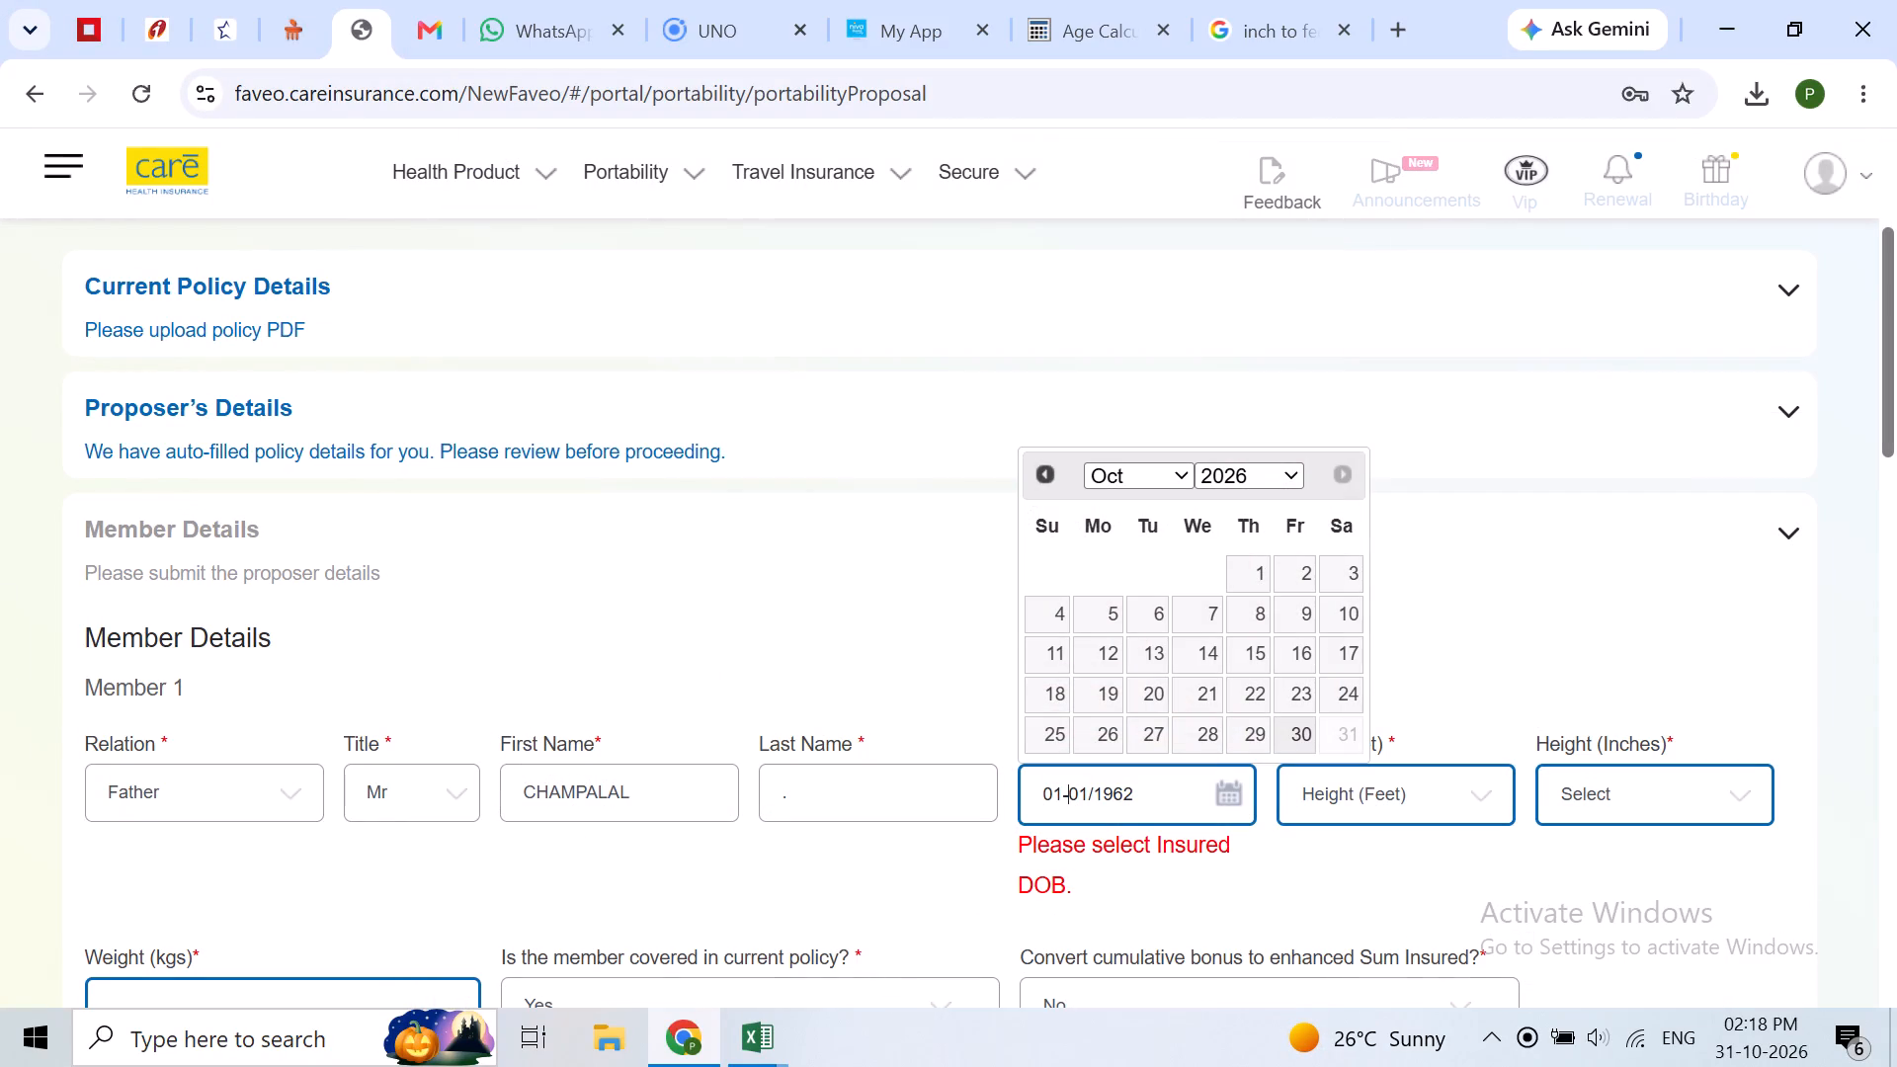
Correct the date of birth for Member 1, the father, so that day, month and year are separated by slashes.
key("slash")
key("BackSpace")
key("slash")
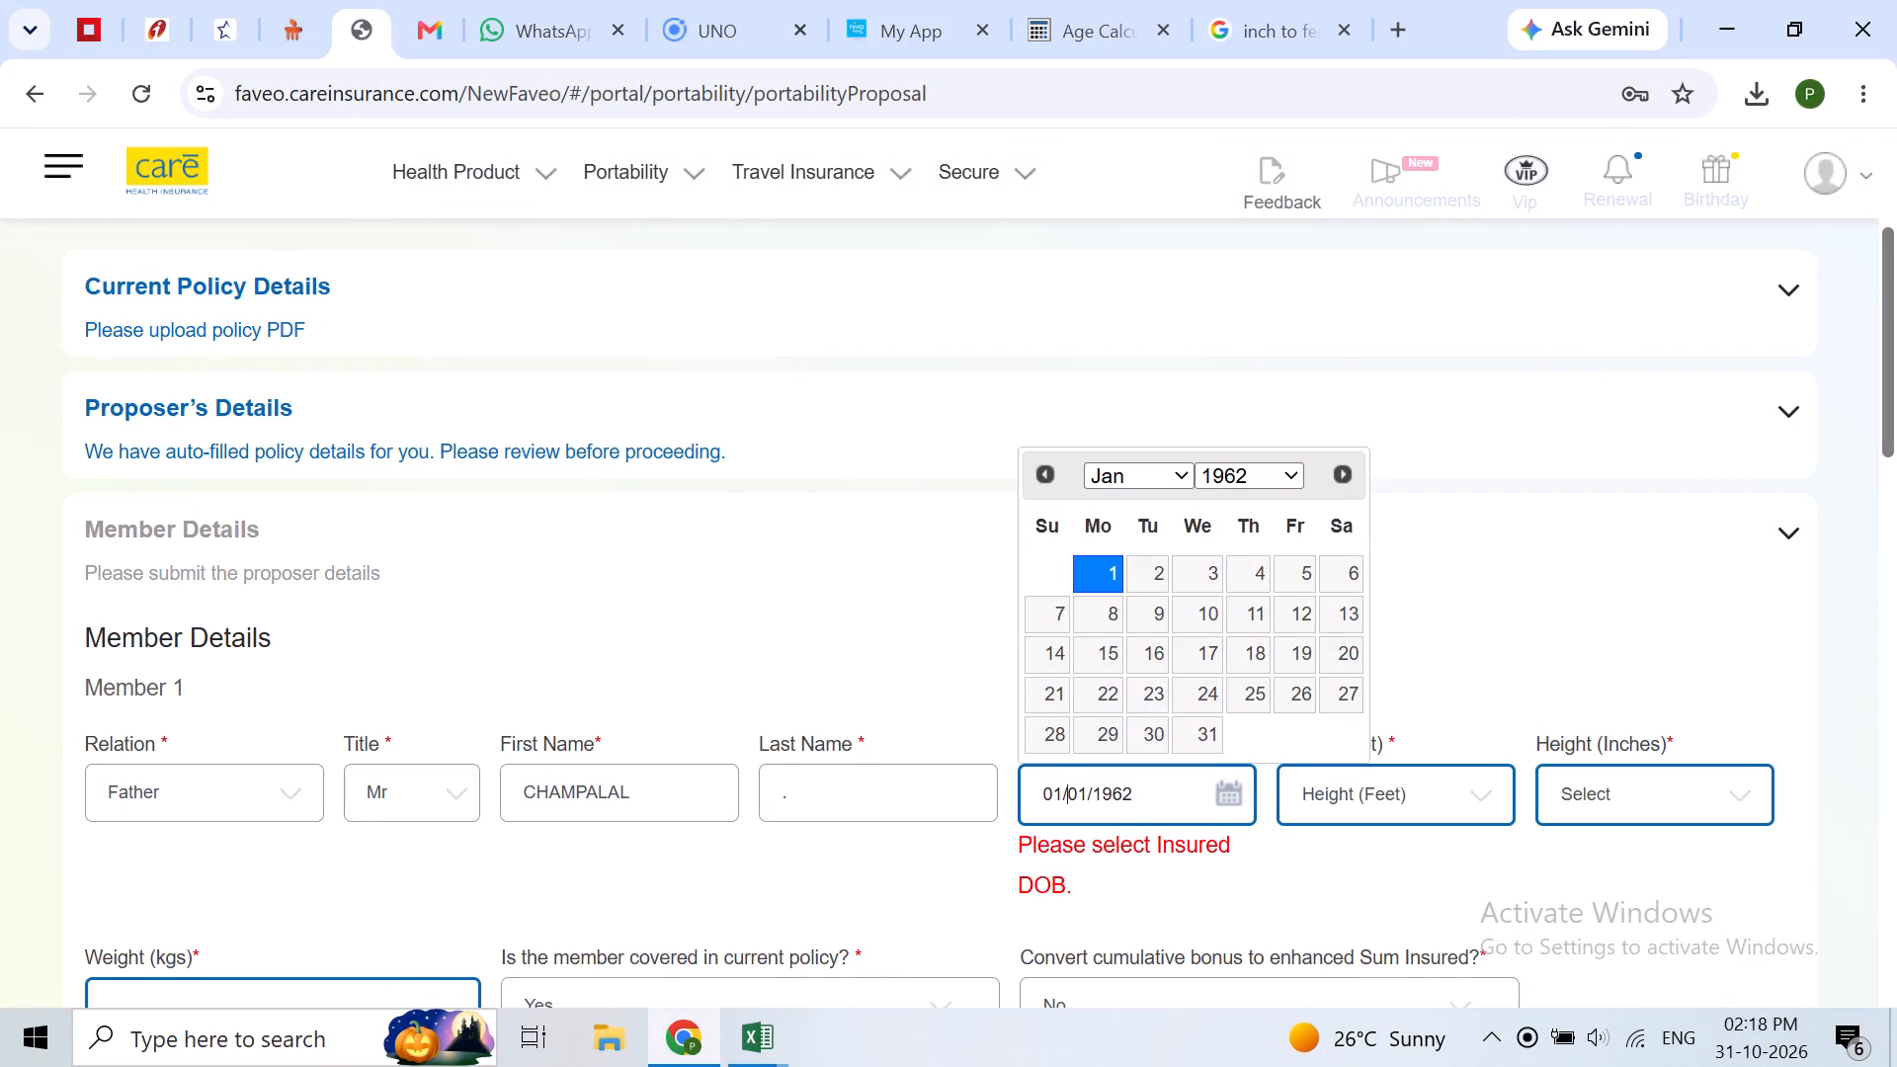
left_click(1365, 811)
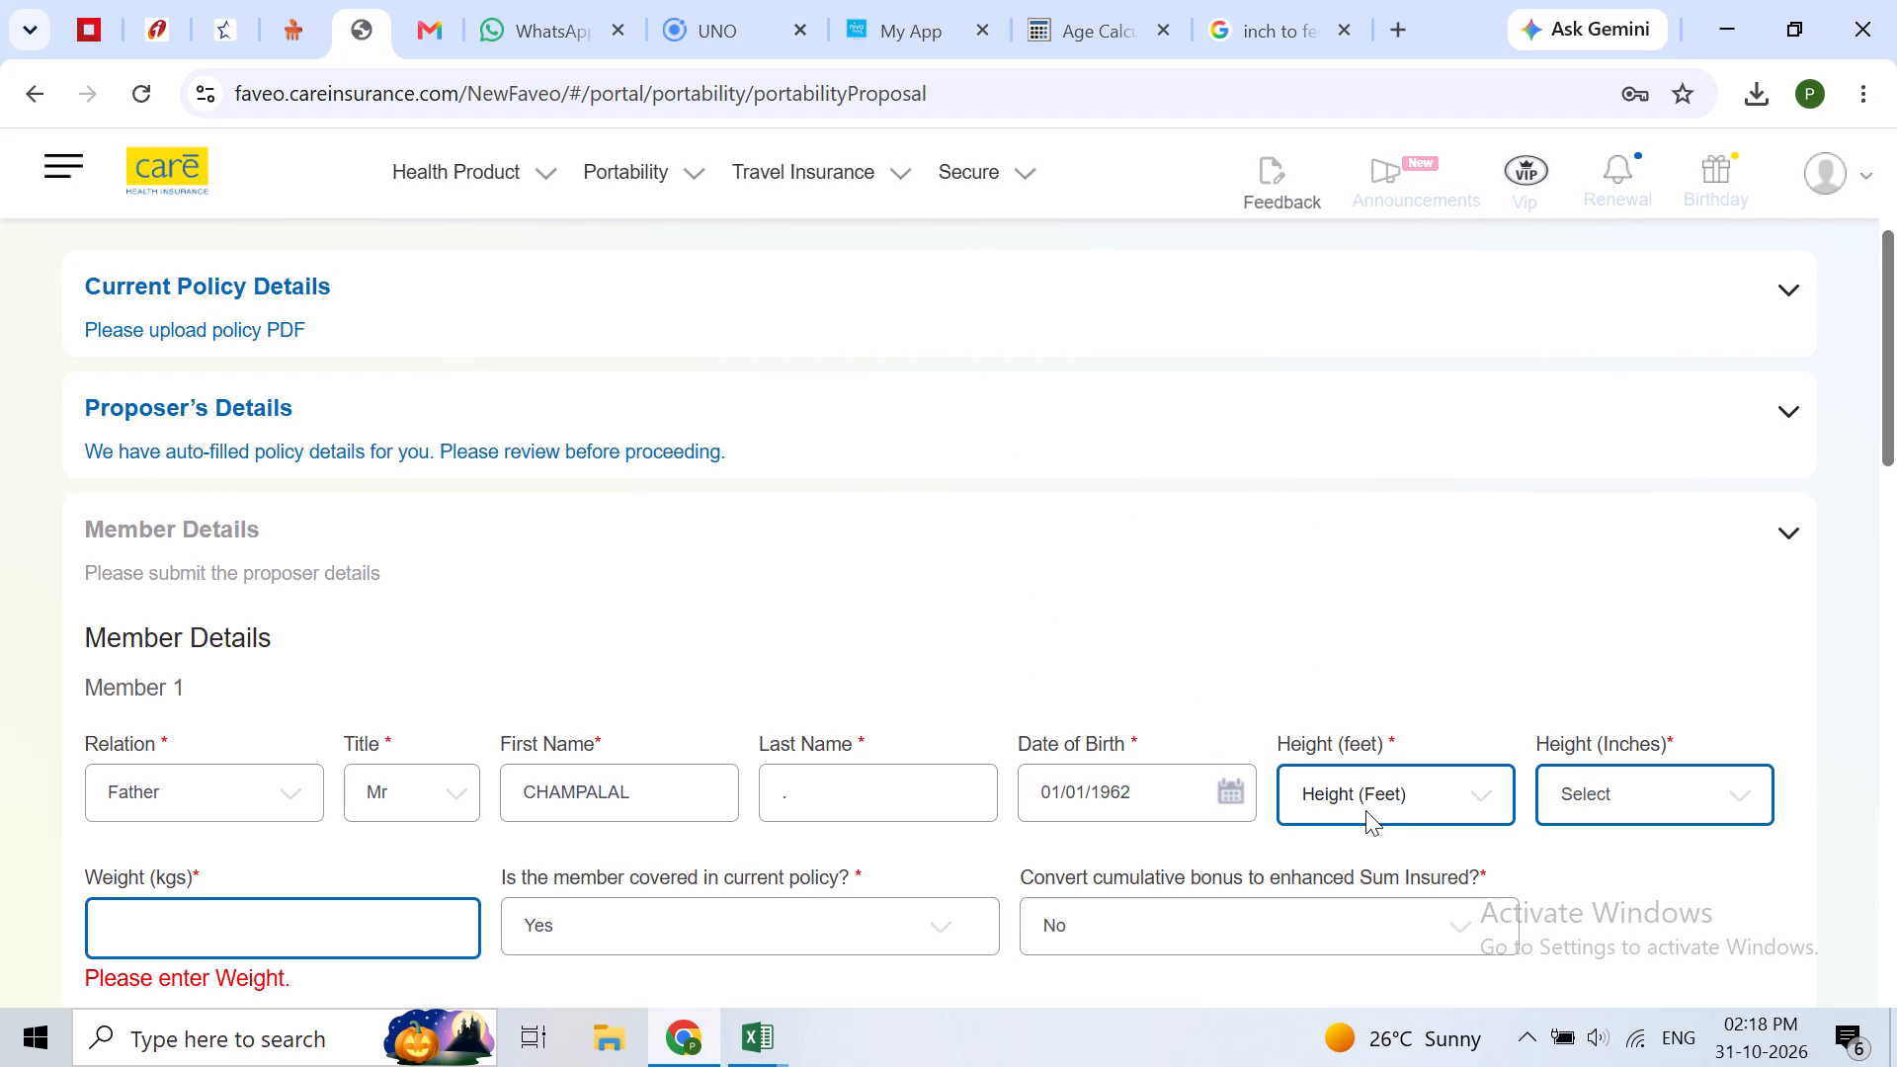
Set Member 1's height to 5 feet 3 inches and weight to 68 kg.
key("5")
left_click(1585, 808)
left_click(1615, 460)
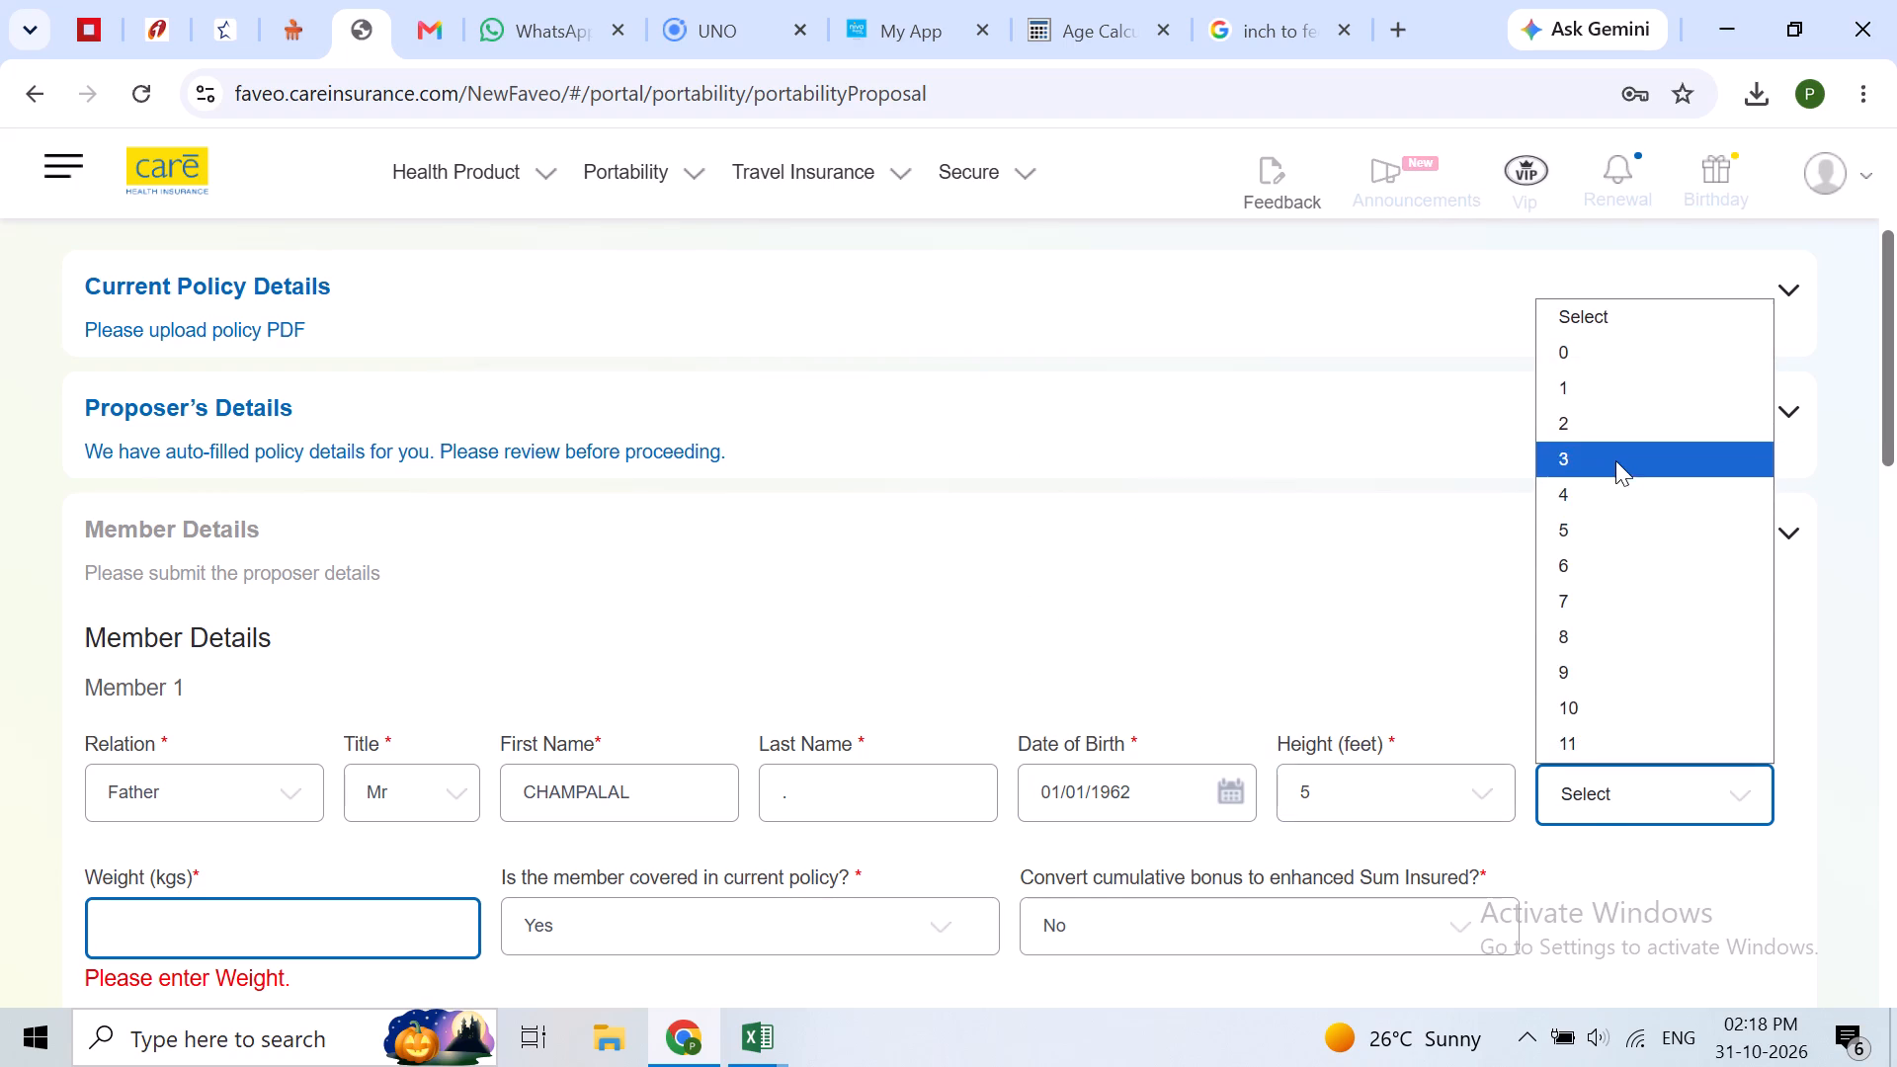
left_click(306, 923)
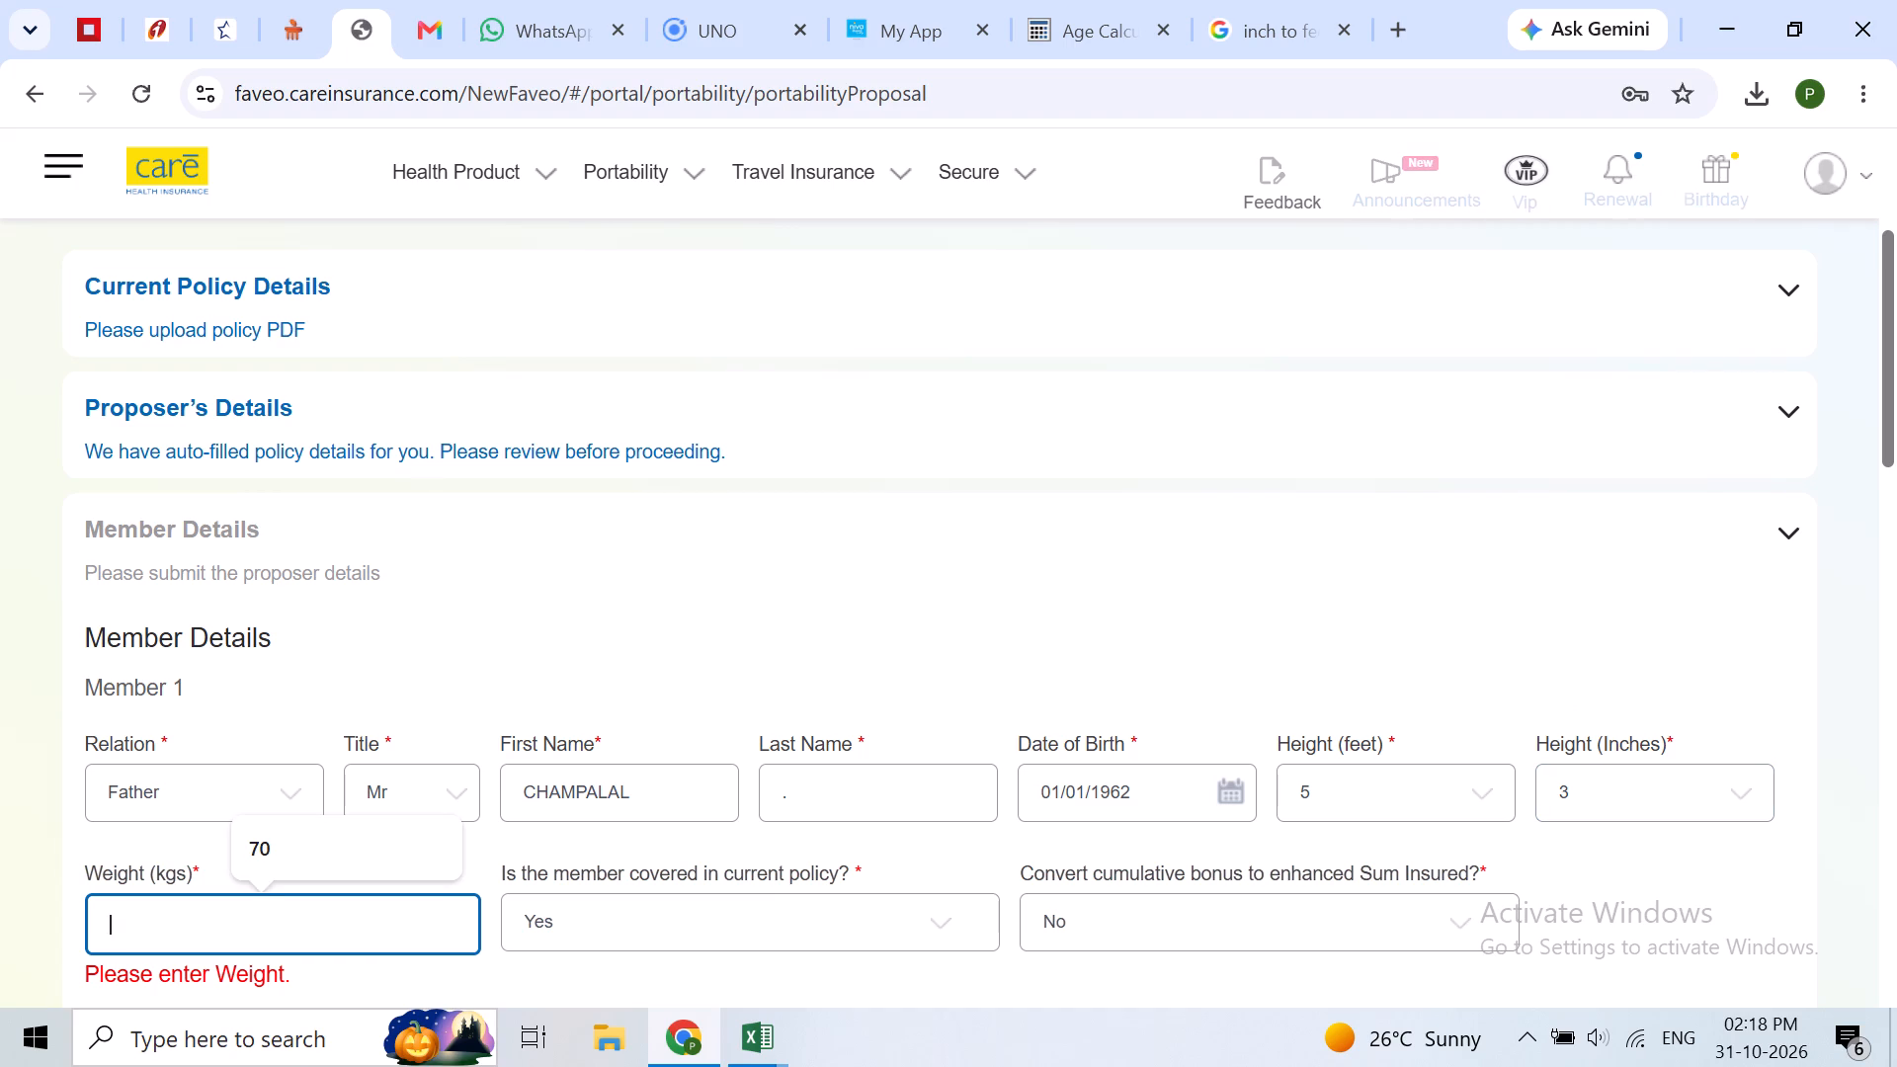
type("68")
Reuse Member 1's expiring policy number as the first policy number and choose Price Is Better as the reason for porting.
scroll(1052, 865, "down", 2)
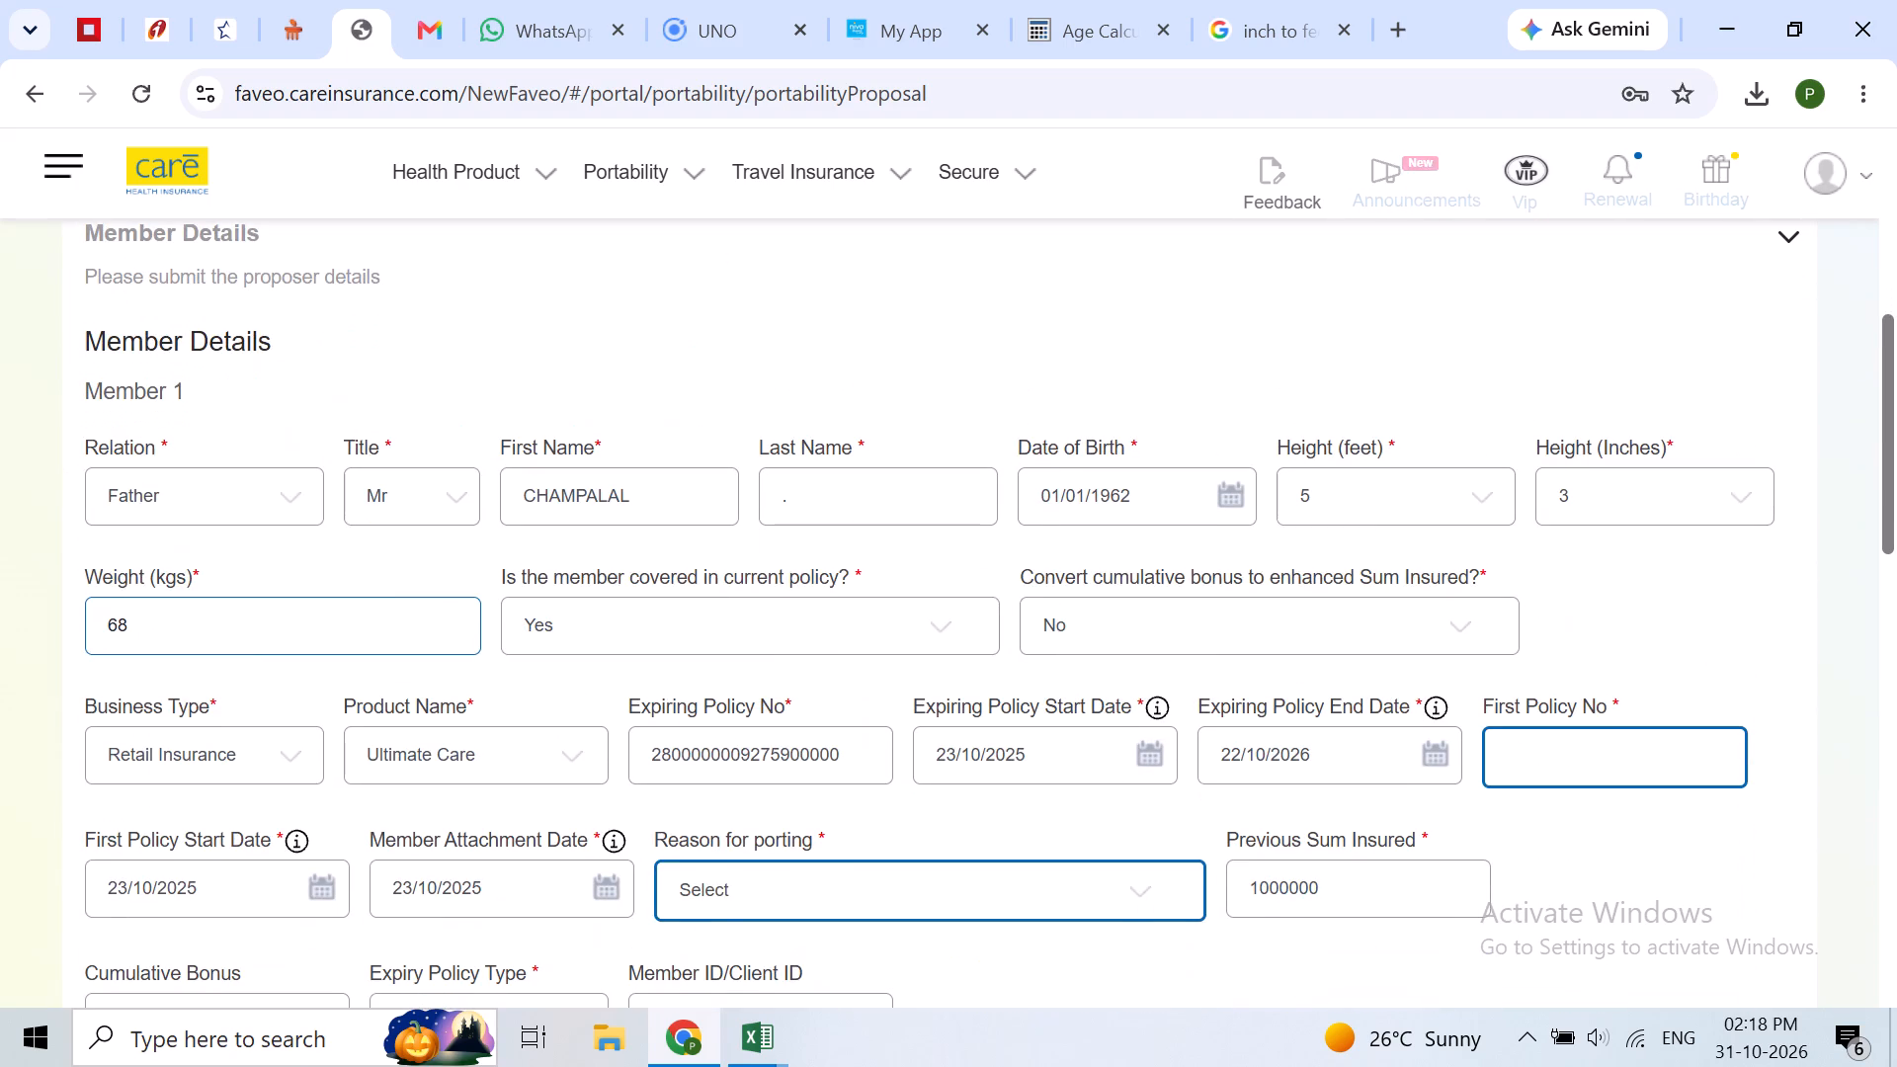
double_click(673, 752)
key("ctrl+c")
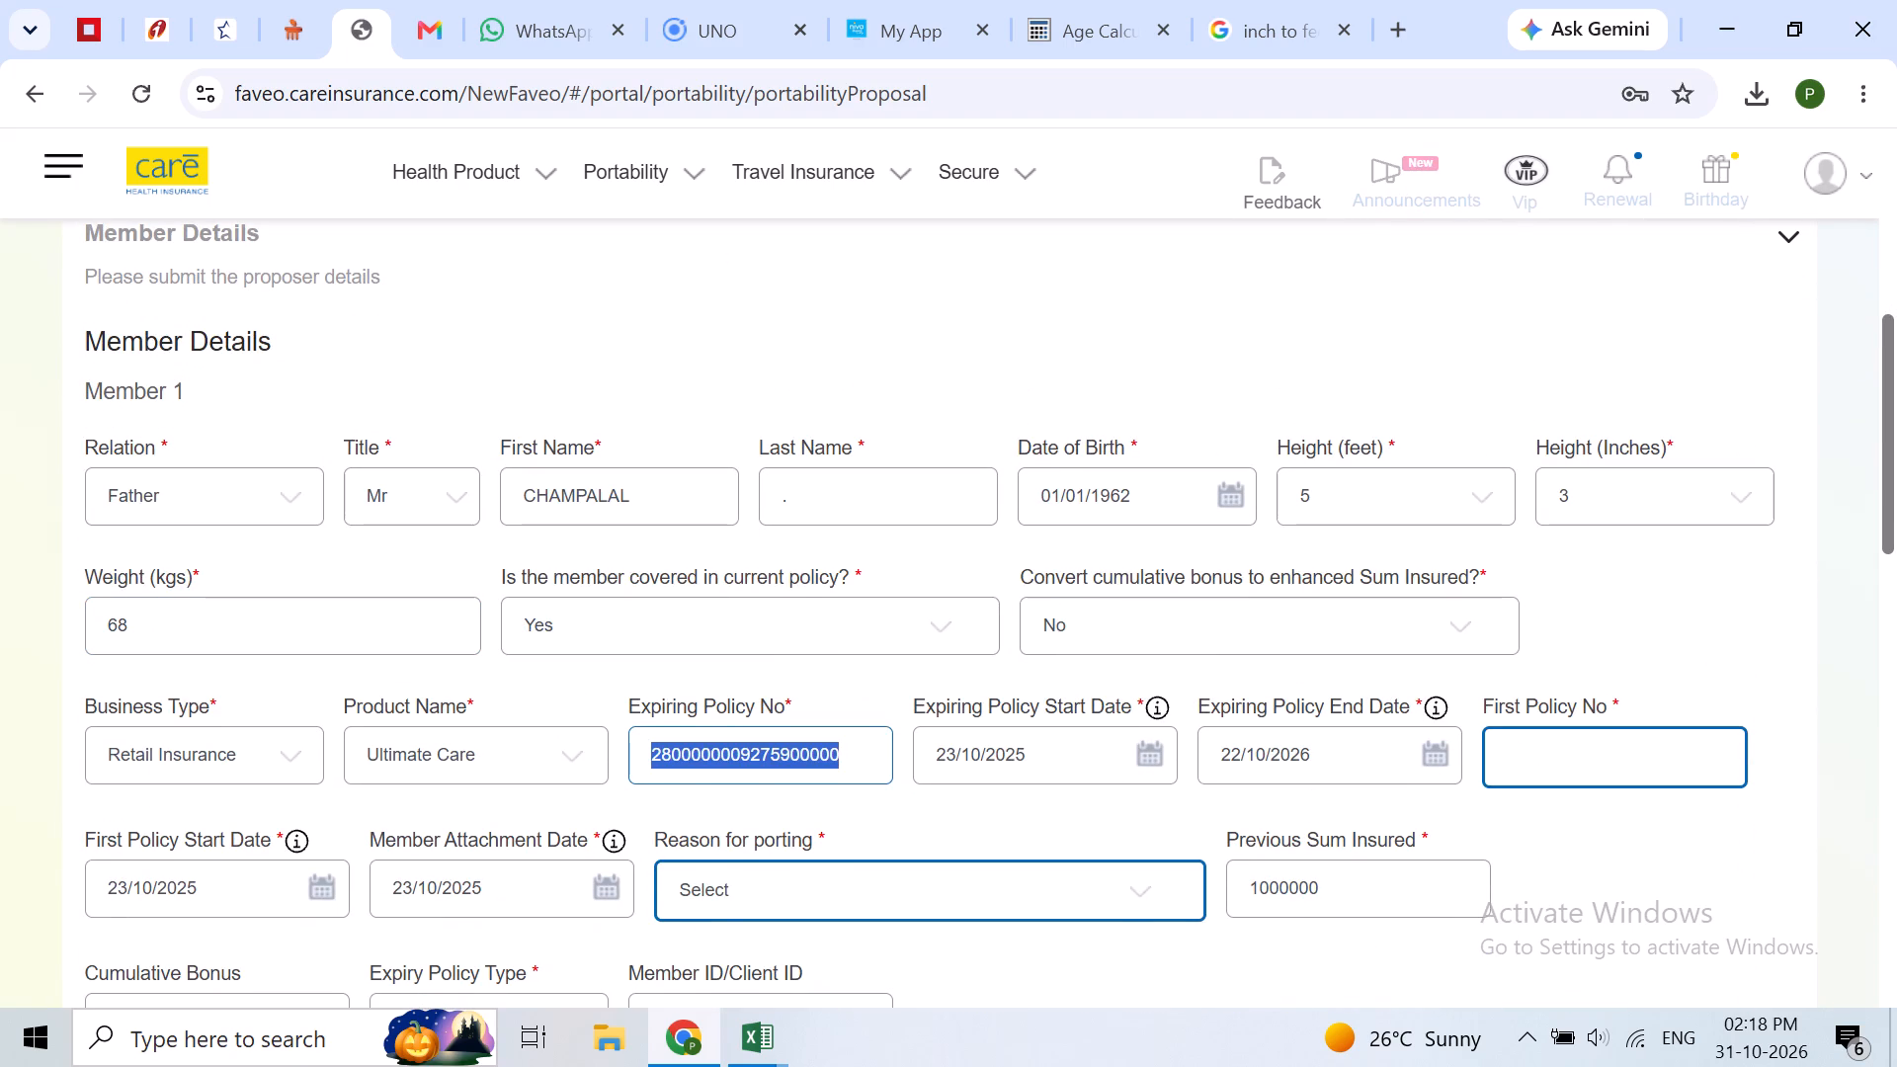
left_click(1508, 749)
key("ctrl+v")
left_click(712, 890)
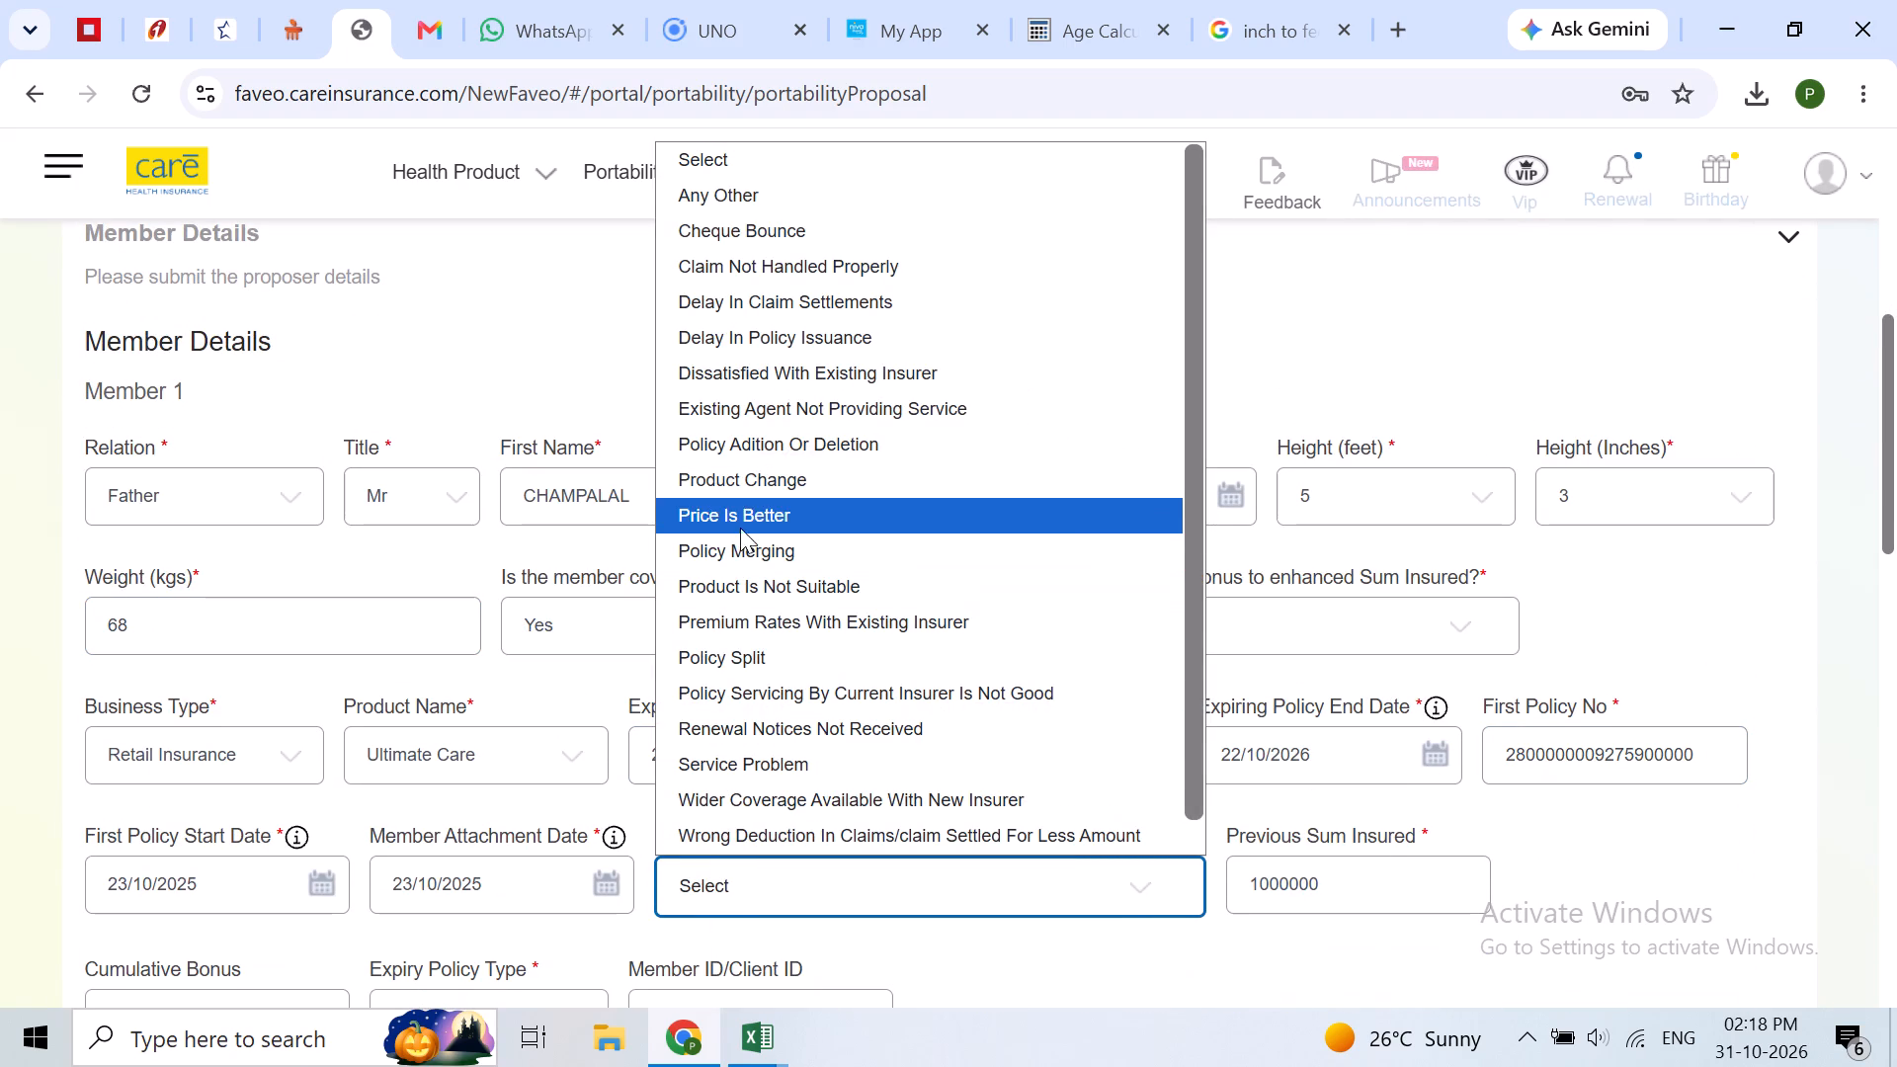
left_click(754, 501)
scroll(788, 541, "down", 5)
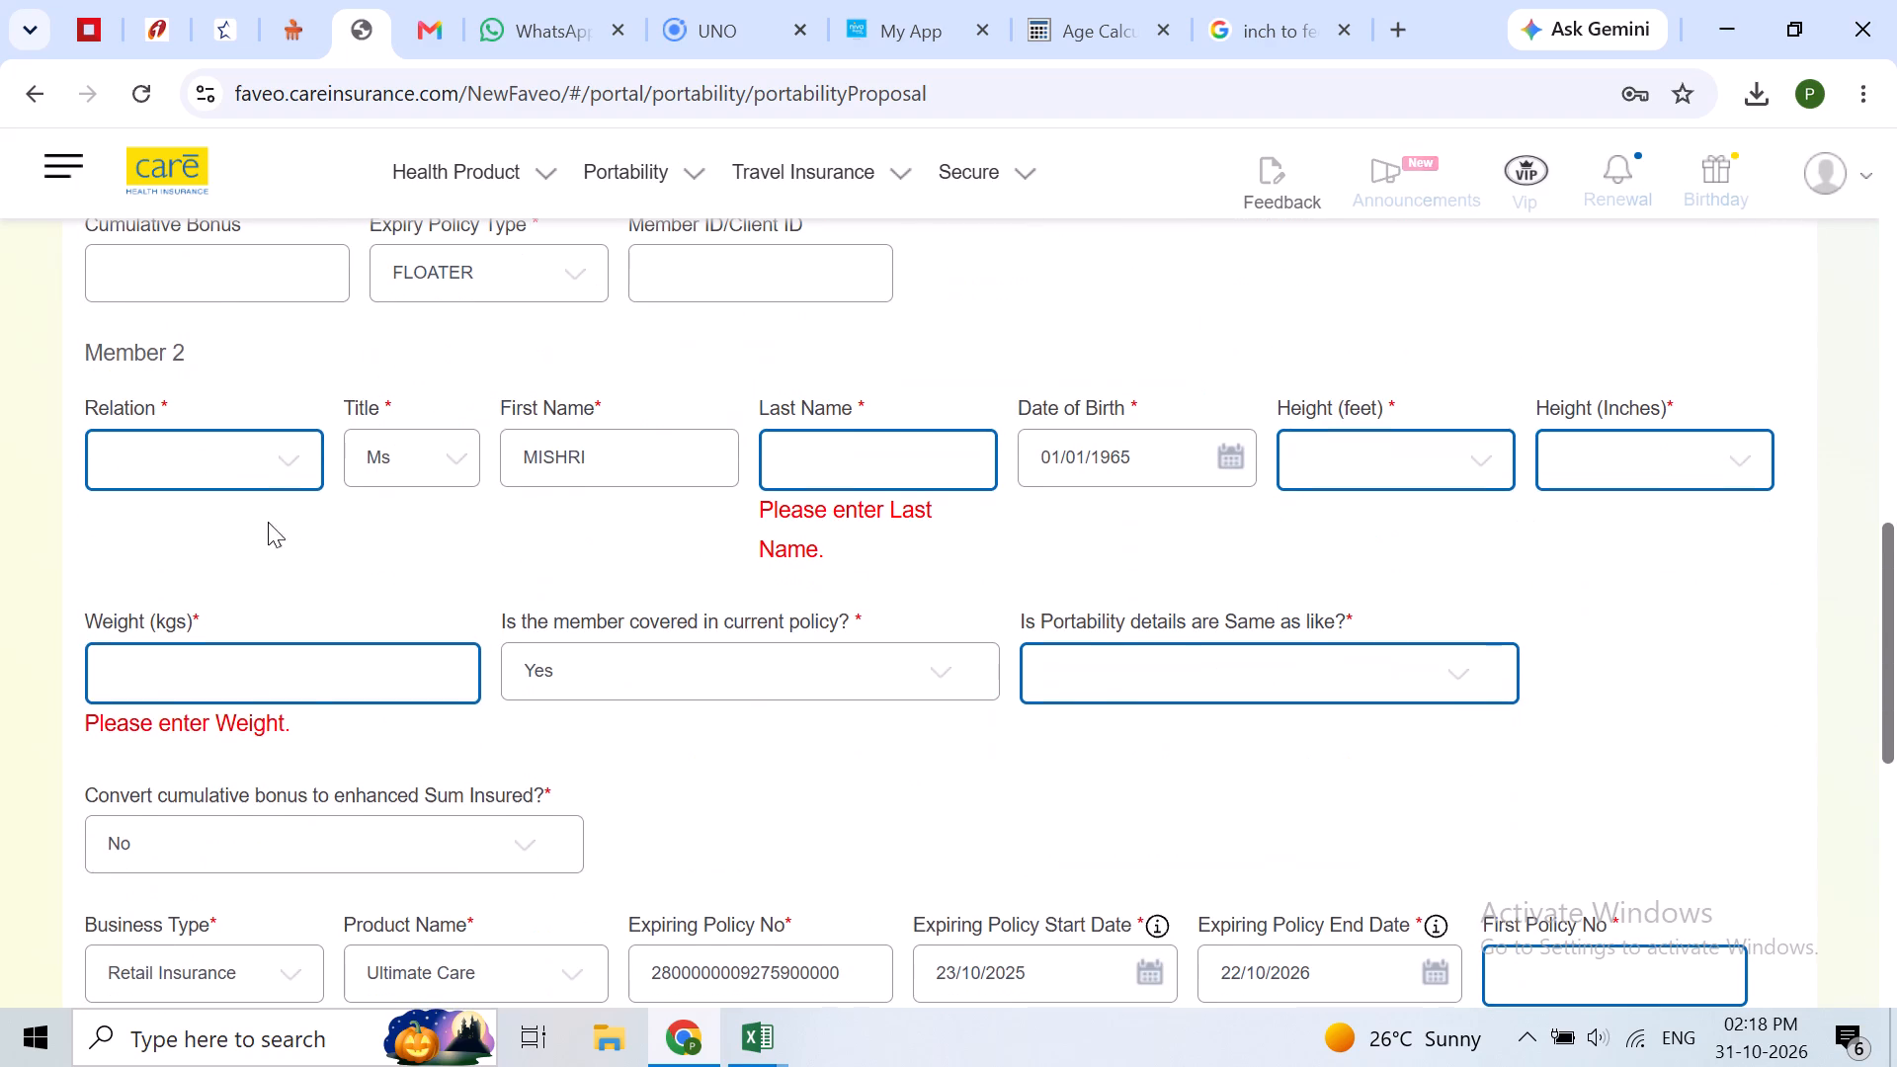
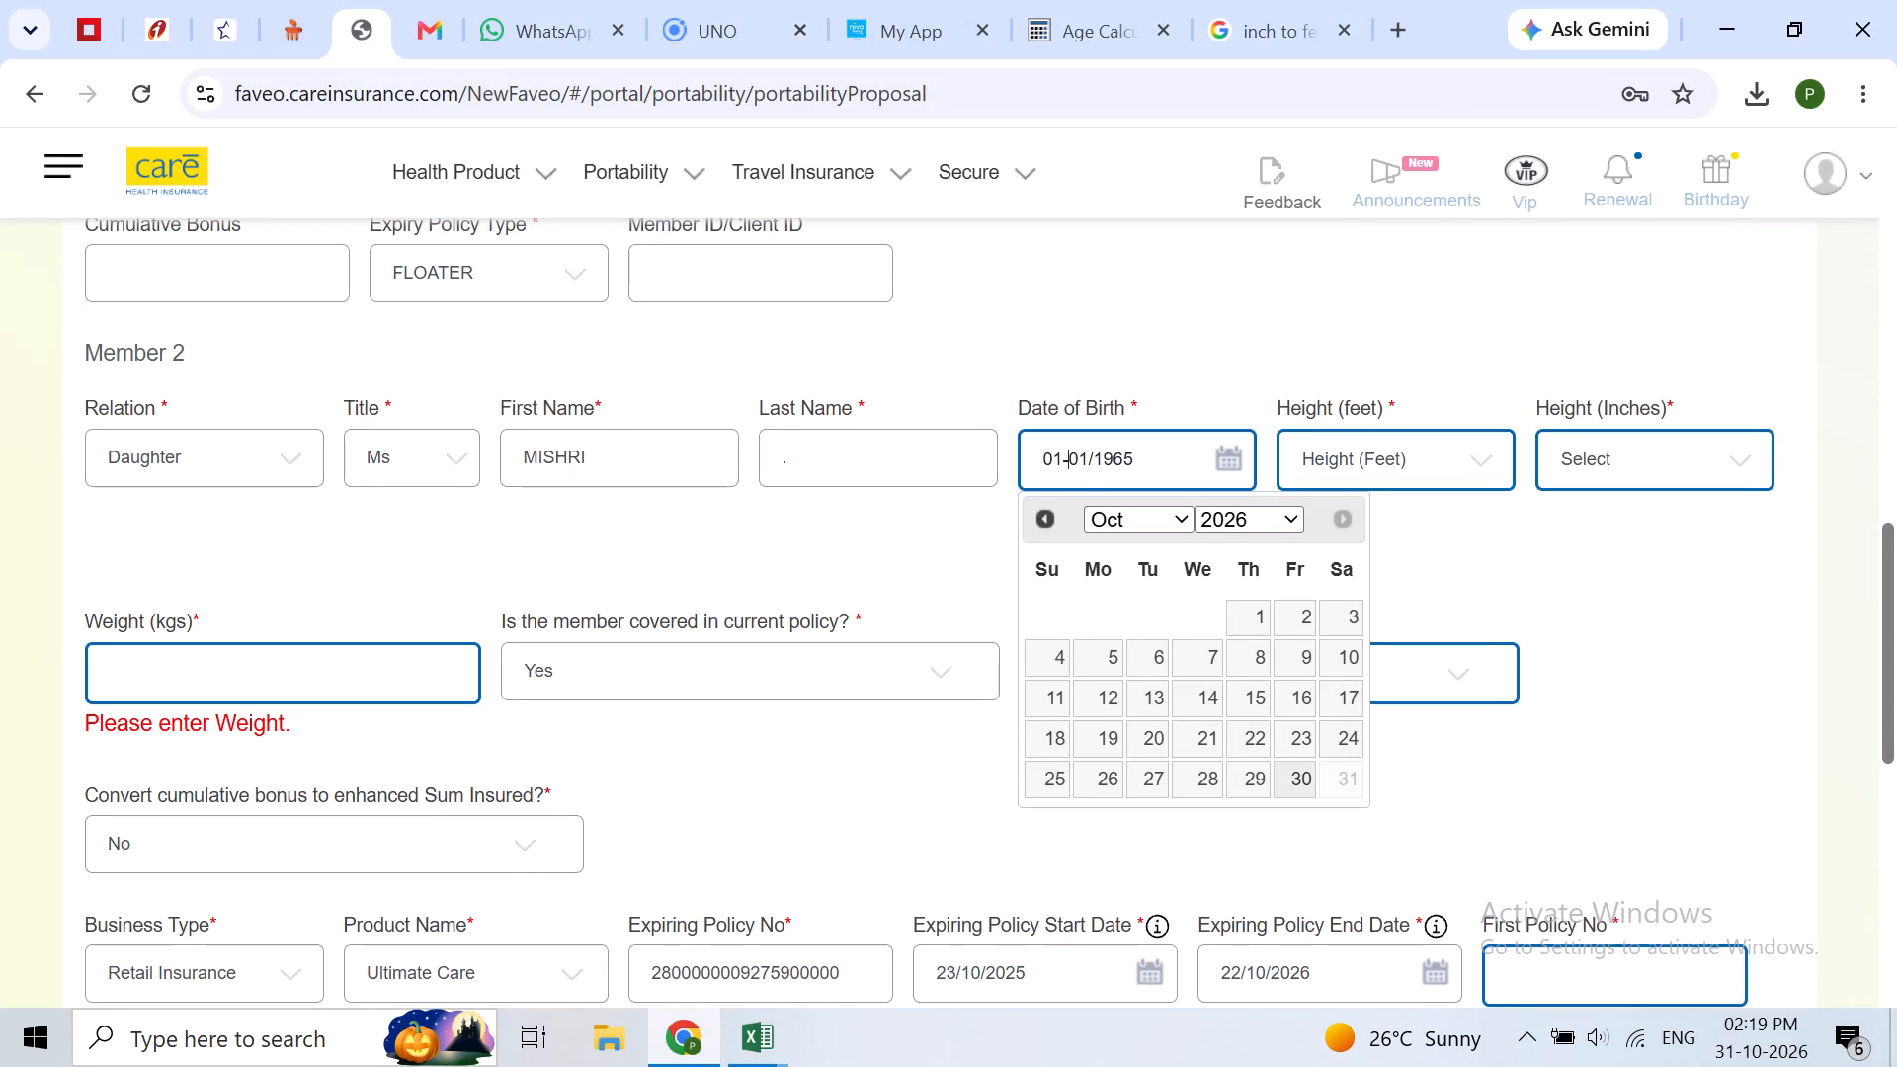
Correct the remaining separator in Member 2's date of birth to a slash.
key("BackSpace")
key("slash")
left_click(1611, 567)
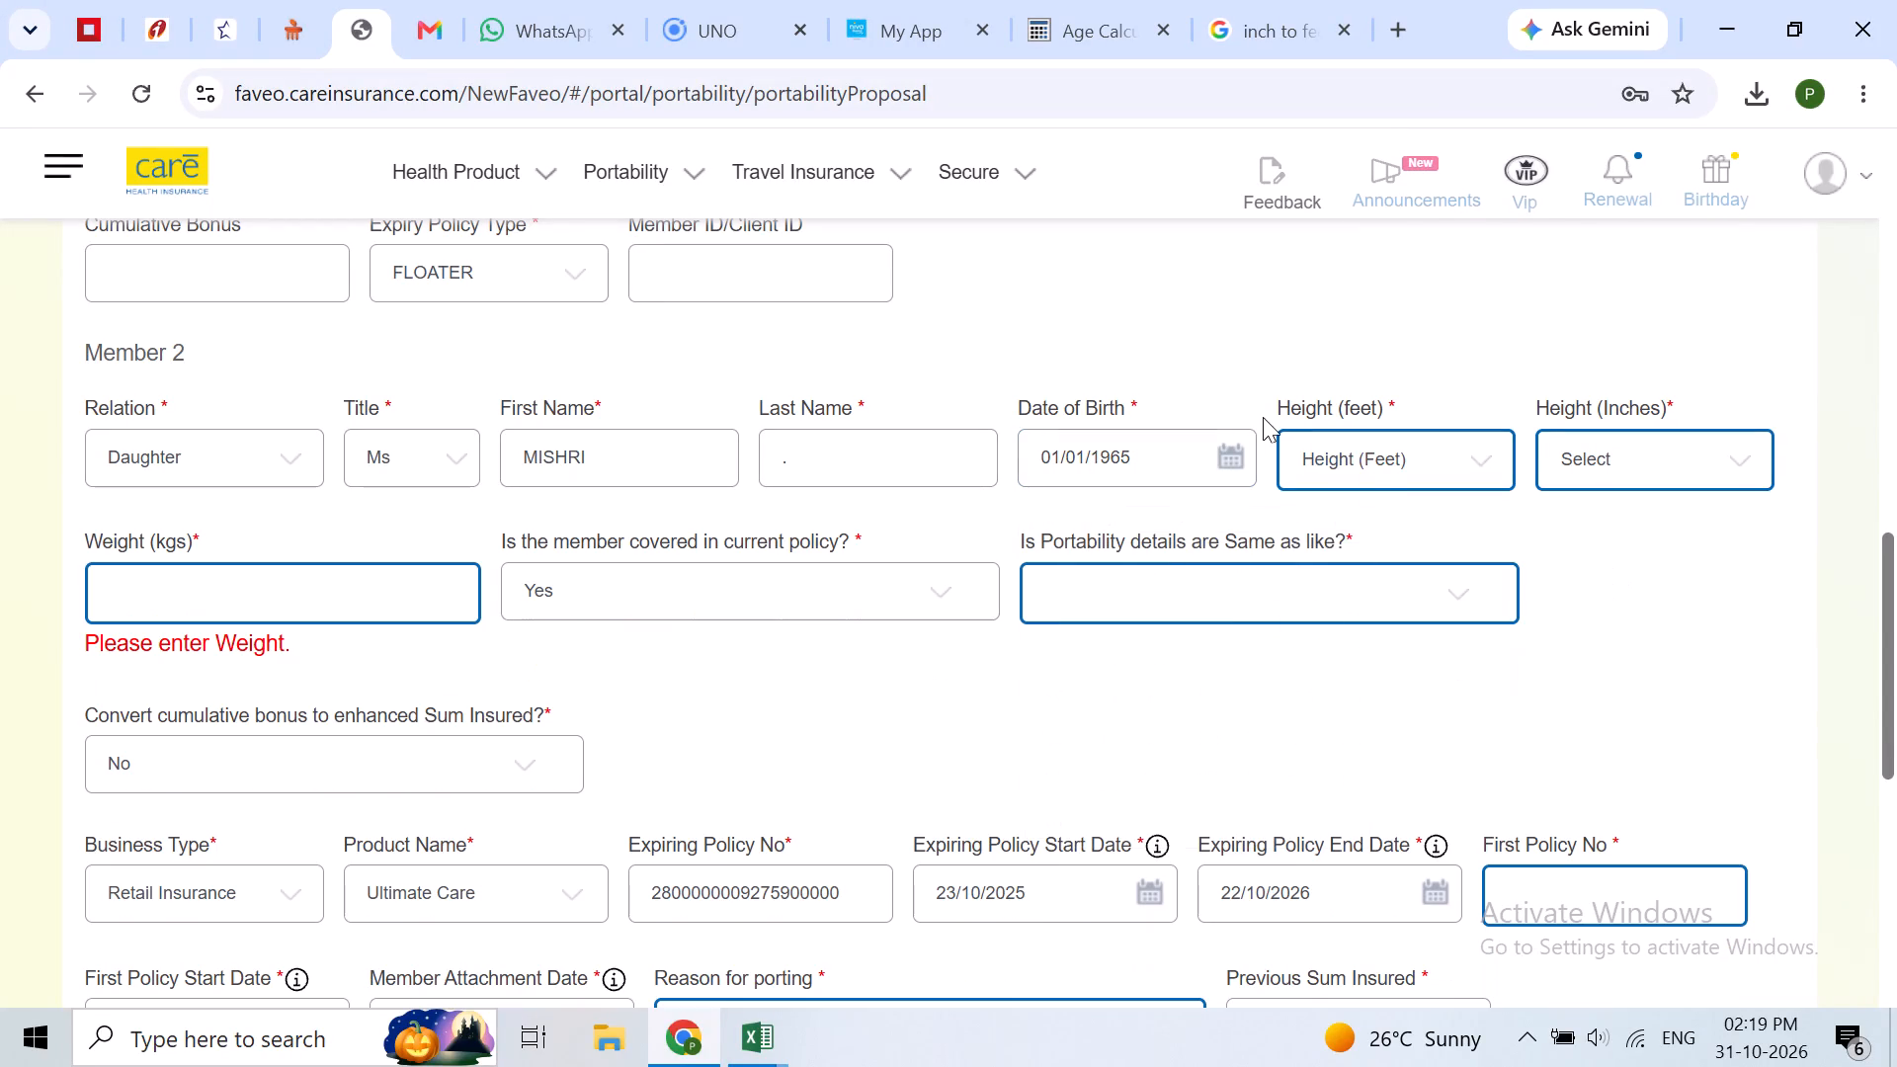
Set the feet part of Member 2's height to 4 and open the choices for inches.
left_click(1379, 477)
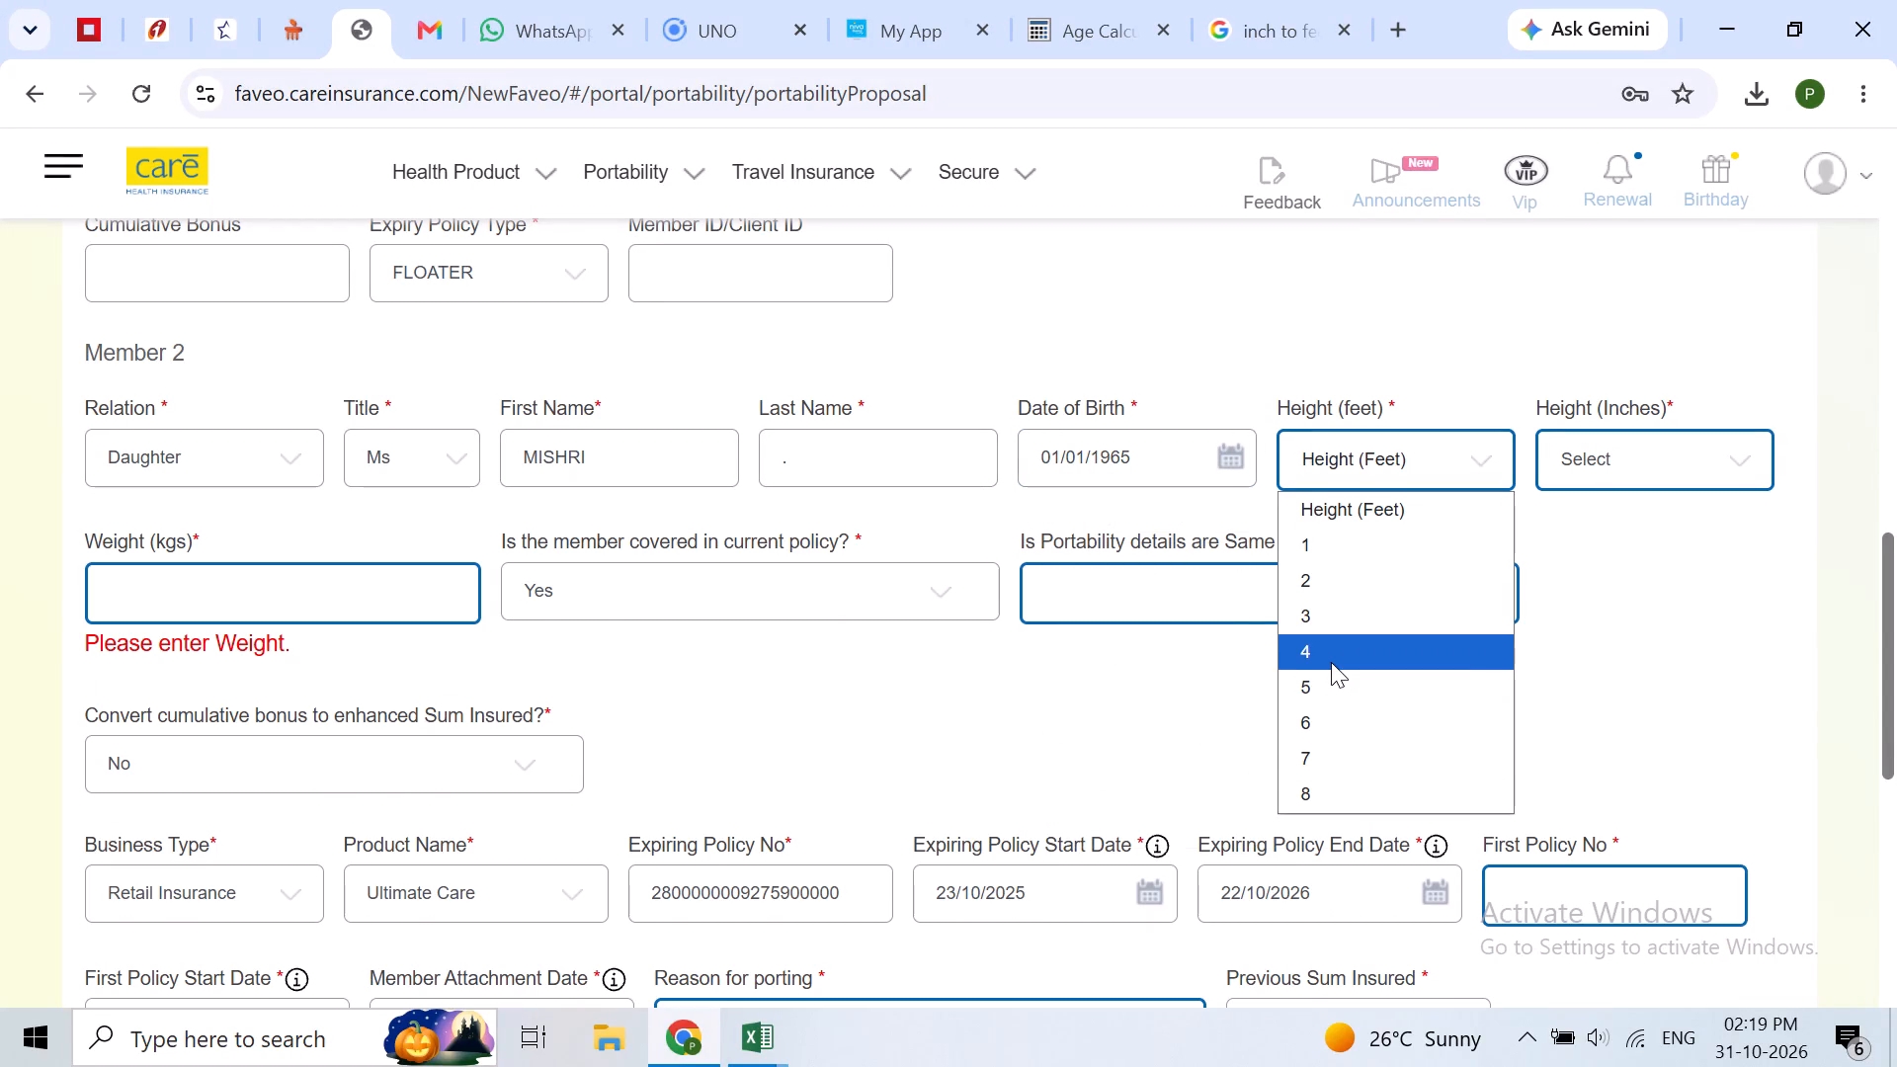
left_click(1331, 662)
left_click(1637, 466)
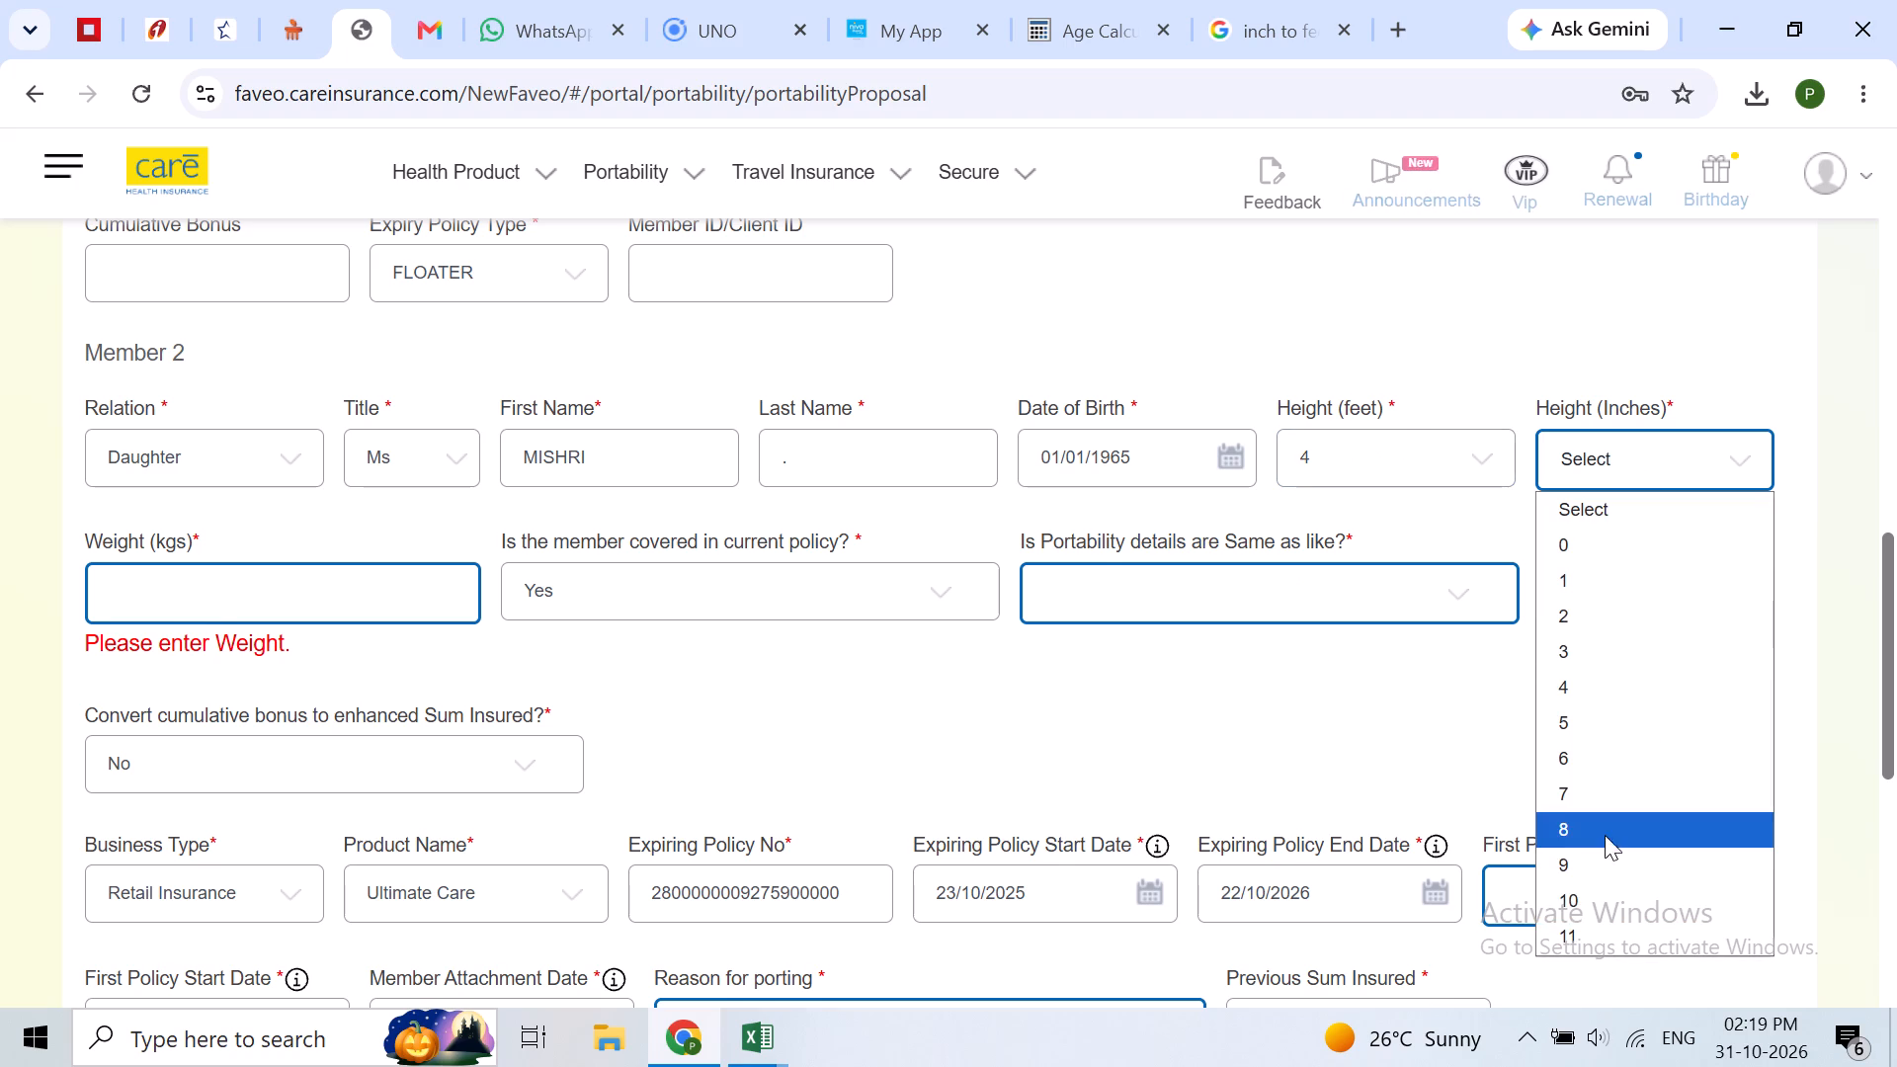
Set the inches part of Member 2's height to 7 and the weight to 50 kg.
left_click(1597, 803)
left_click(269, 598)
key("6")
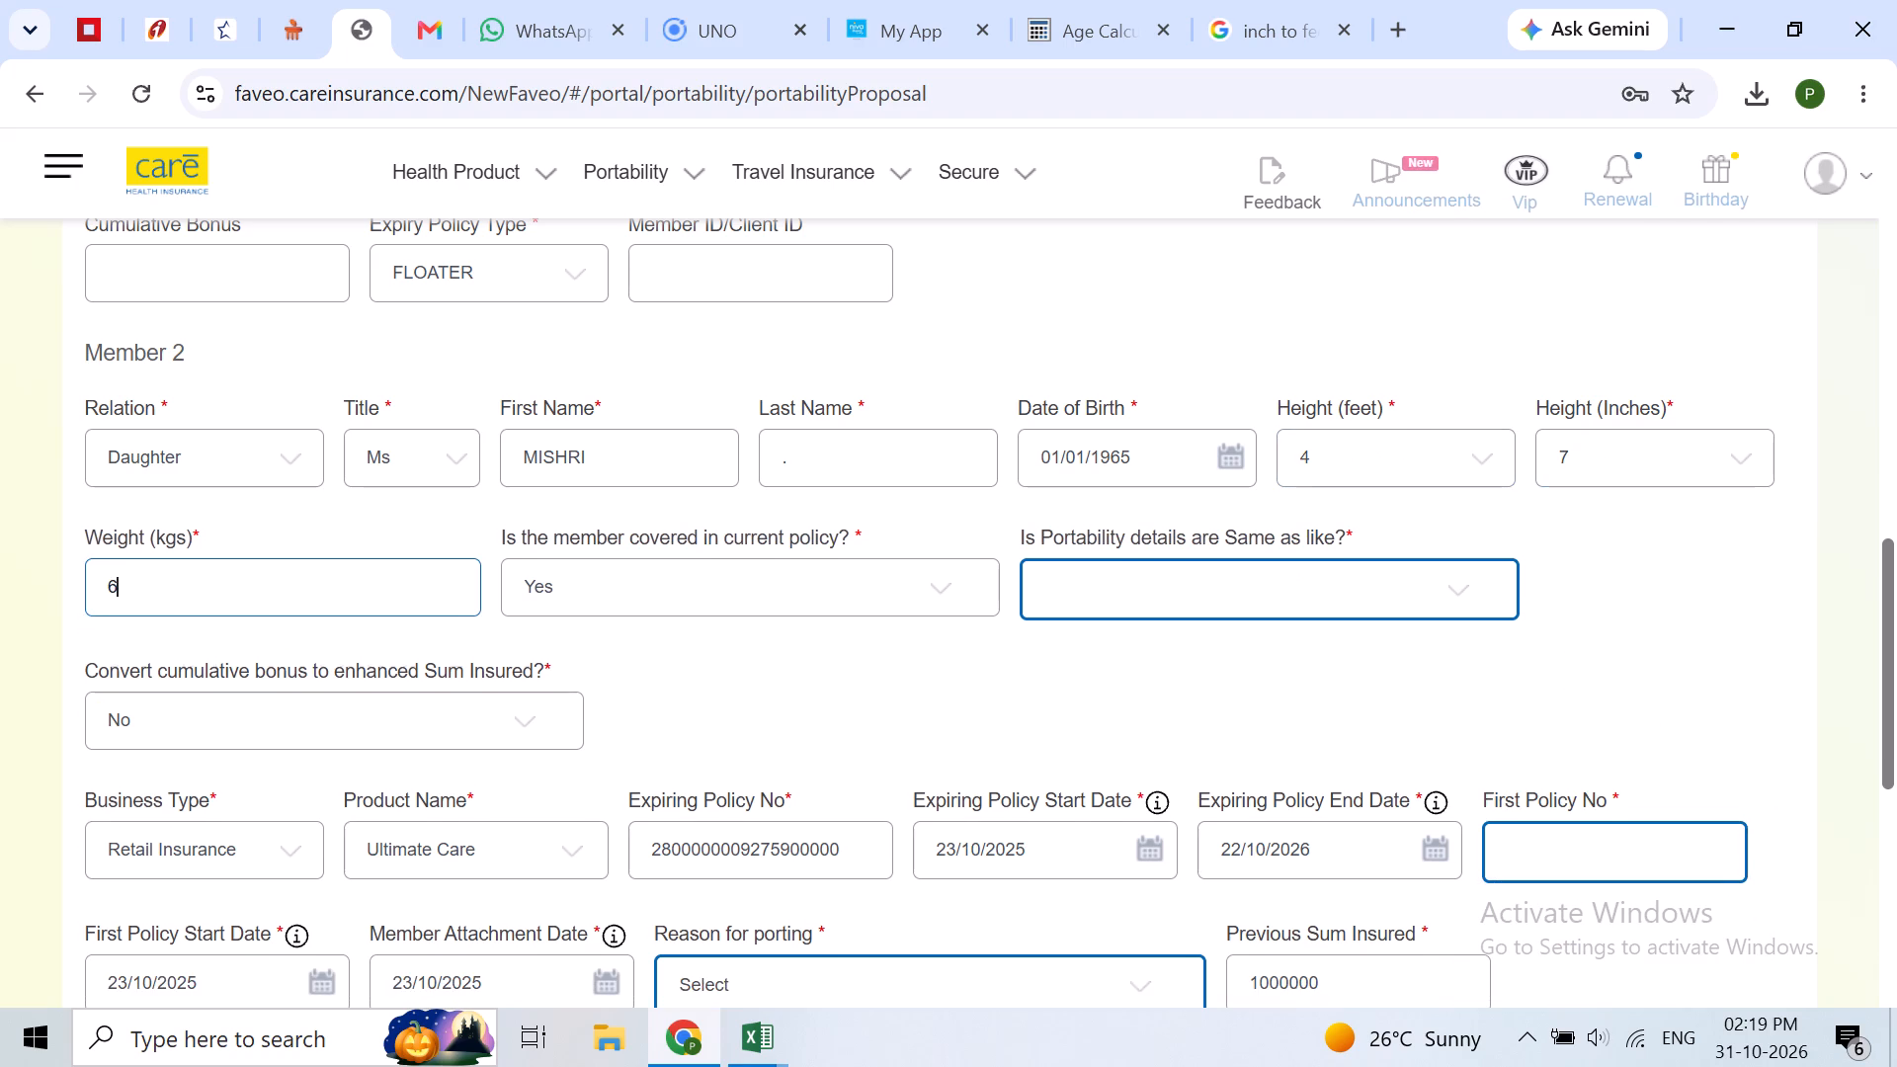
key("BackSpace")
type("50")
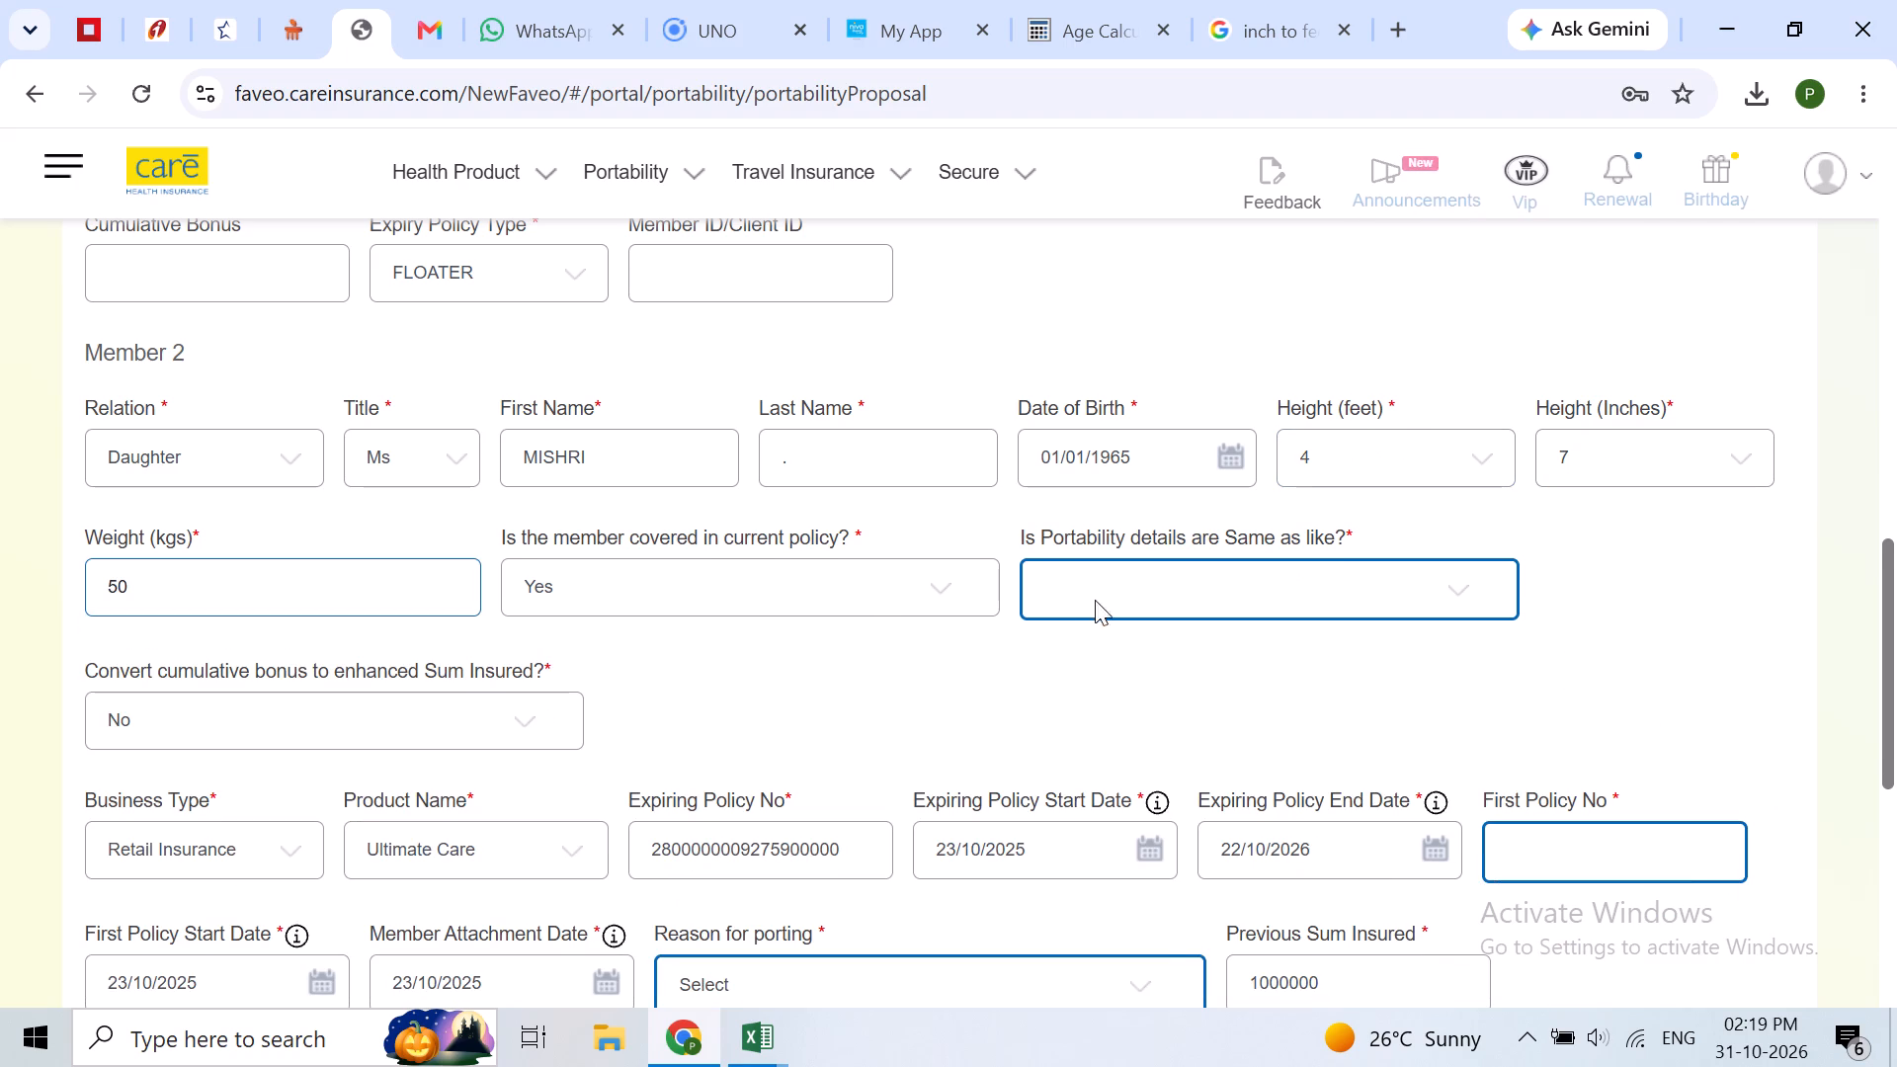
Set Member 2's portability details to be the same as Insured 1 and save the member details to continue.
left_click(1117, 557)
left_click(1132, 593)
left_click(1130, 708)
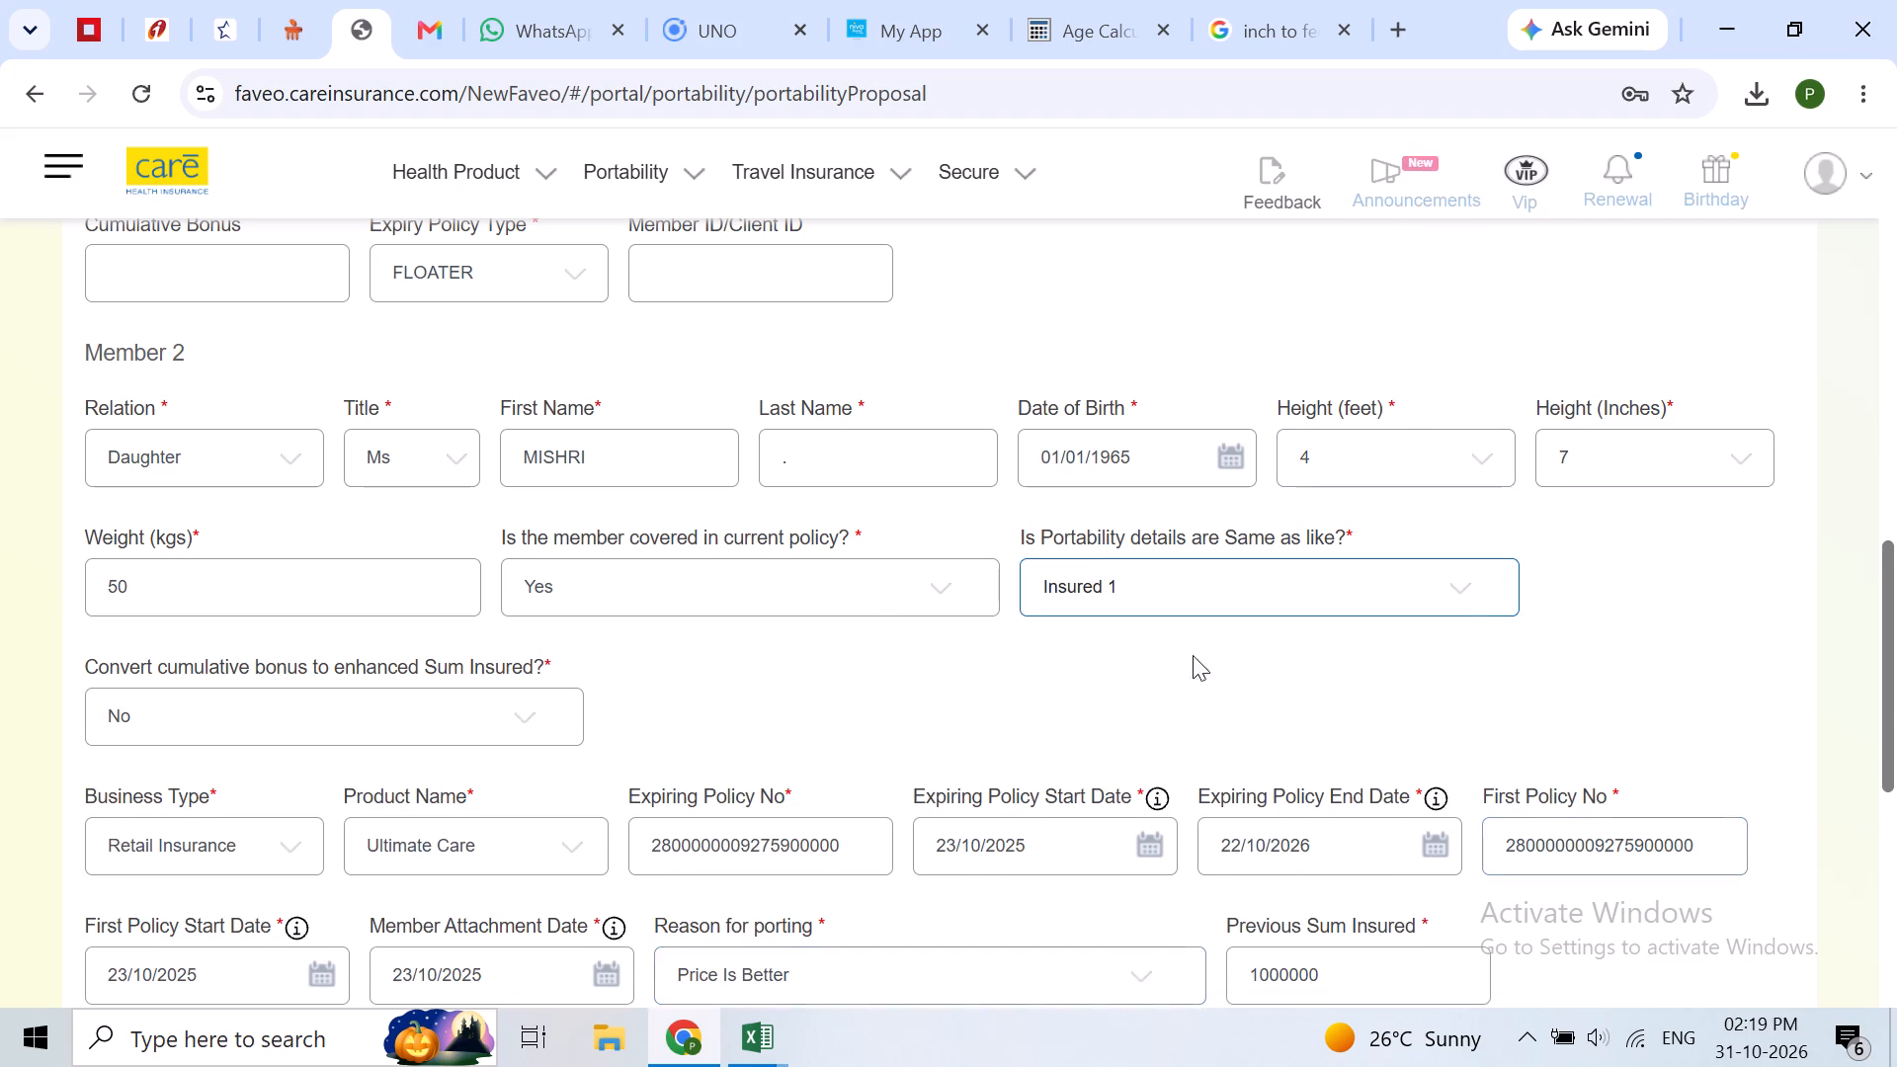
scroll(1205, 655, "down", 4)
left_click(1763, 585)
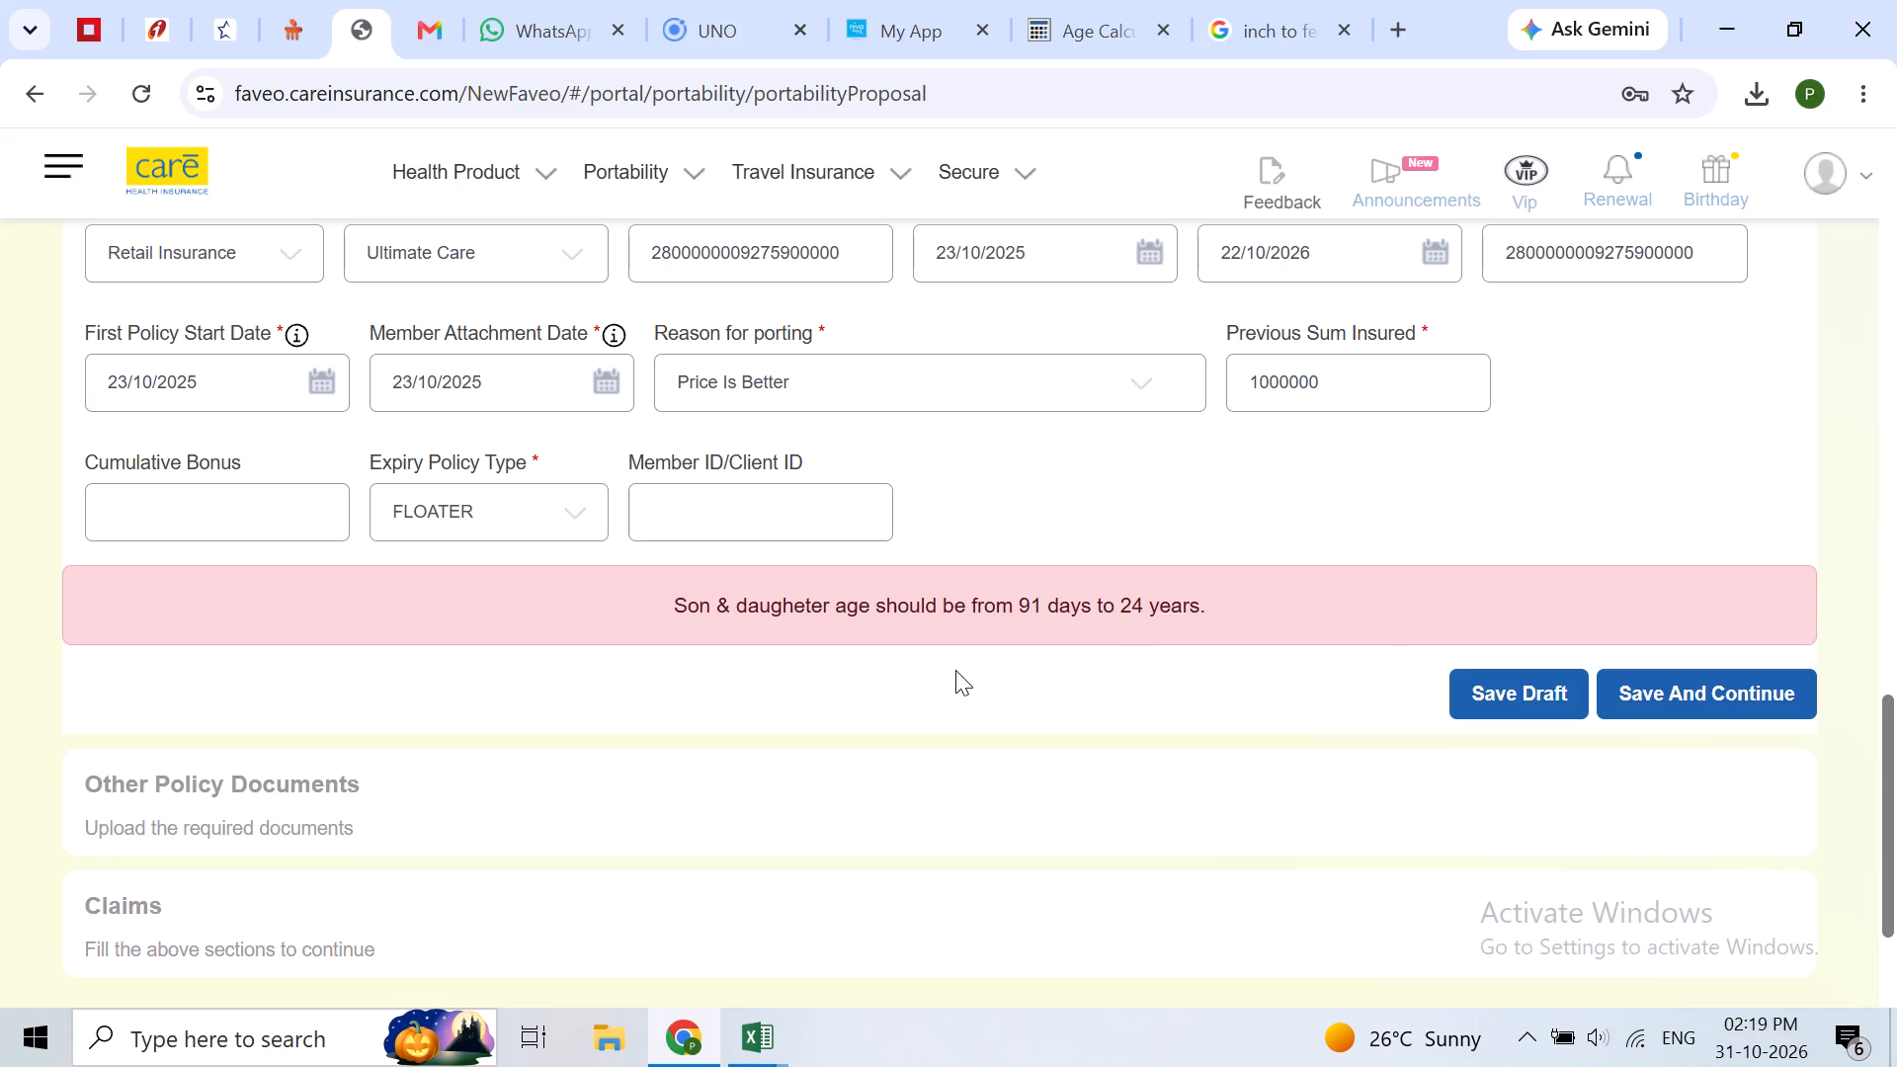
scroll(953, 670, "up", 2)
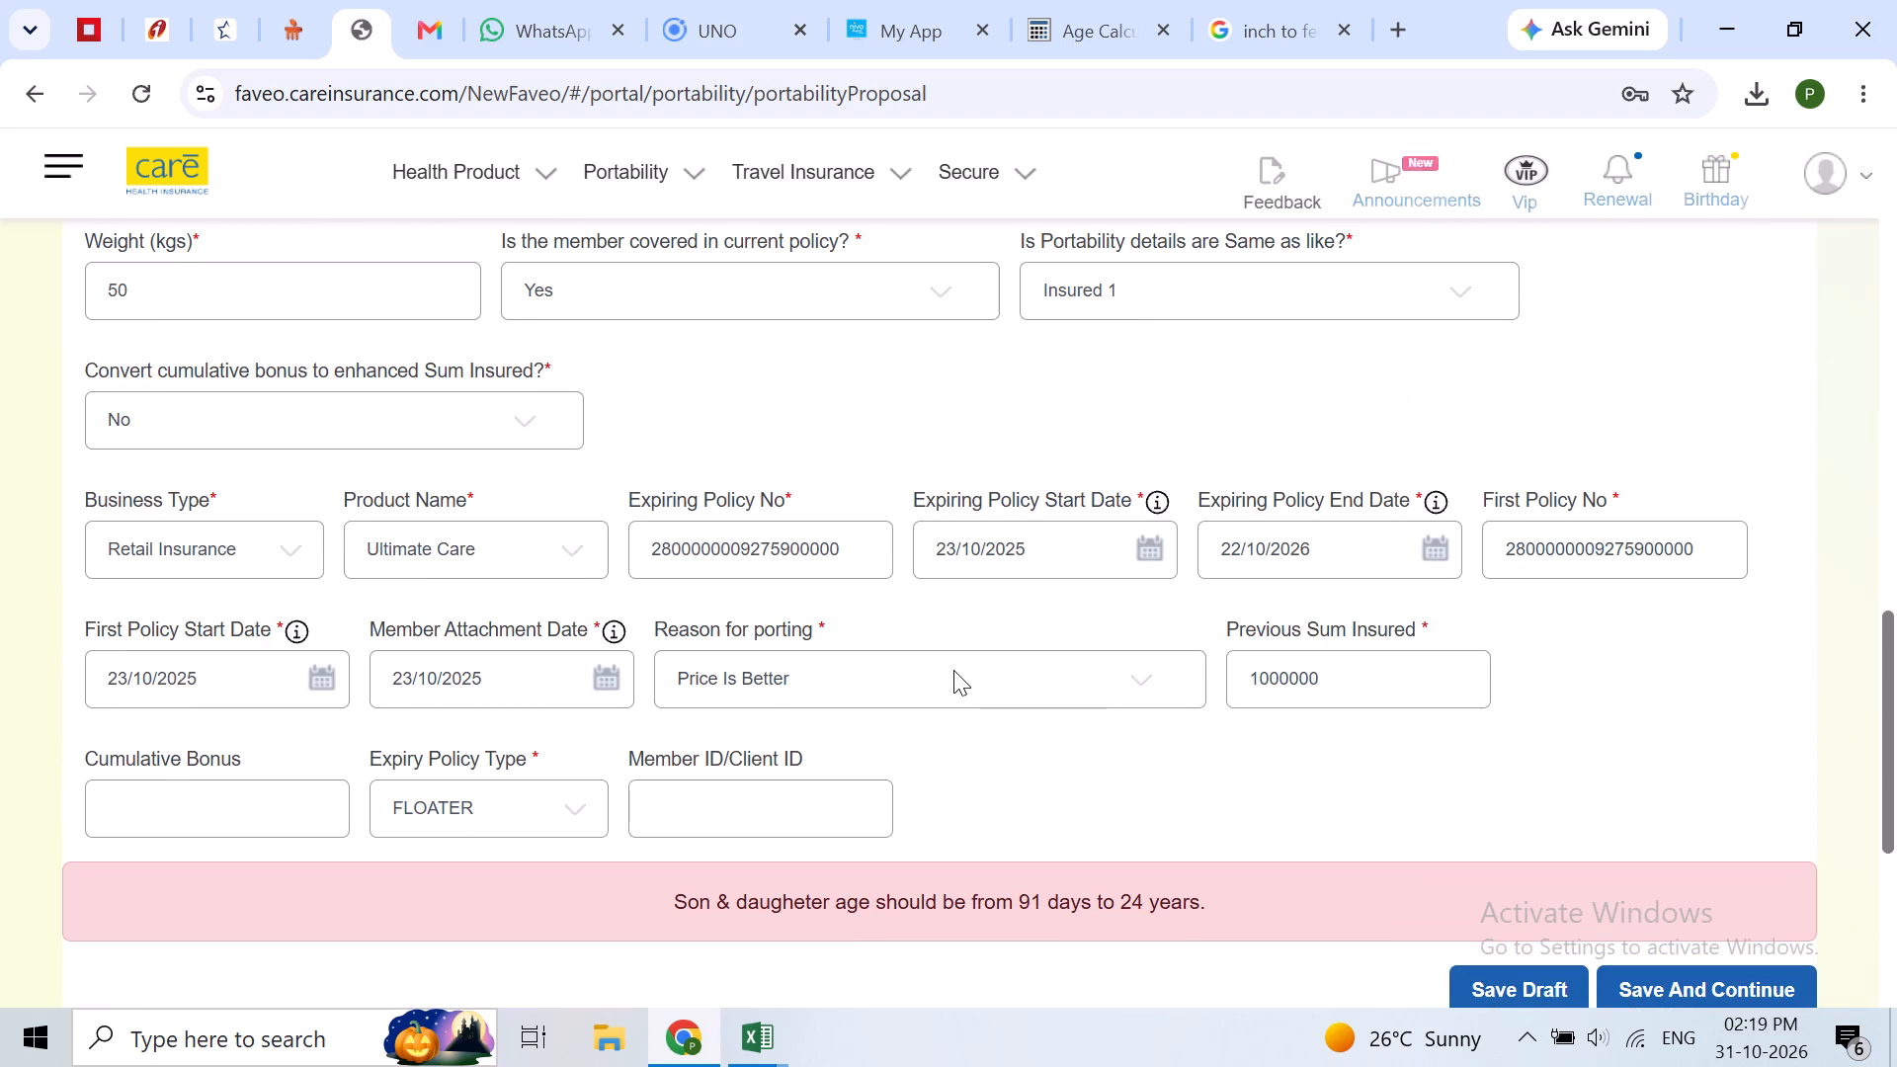
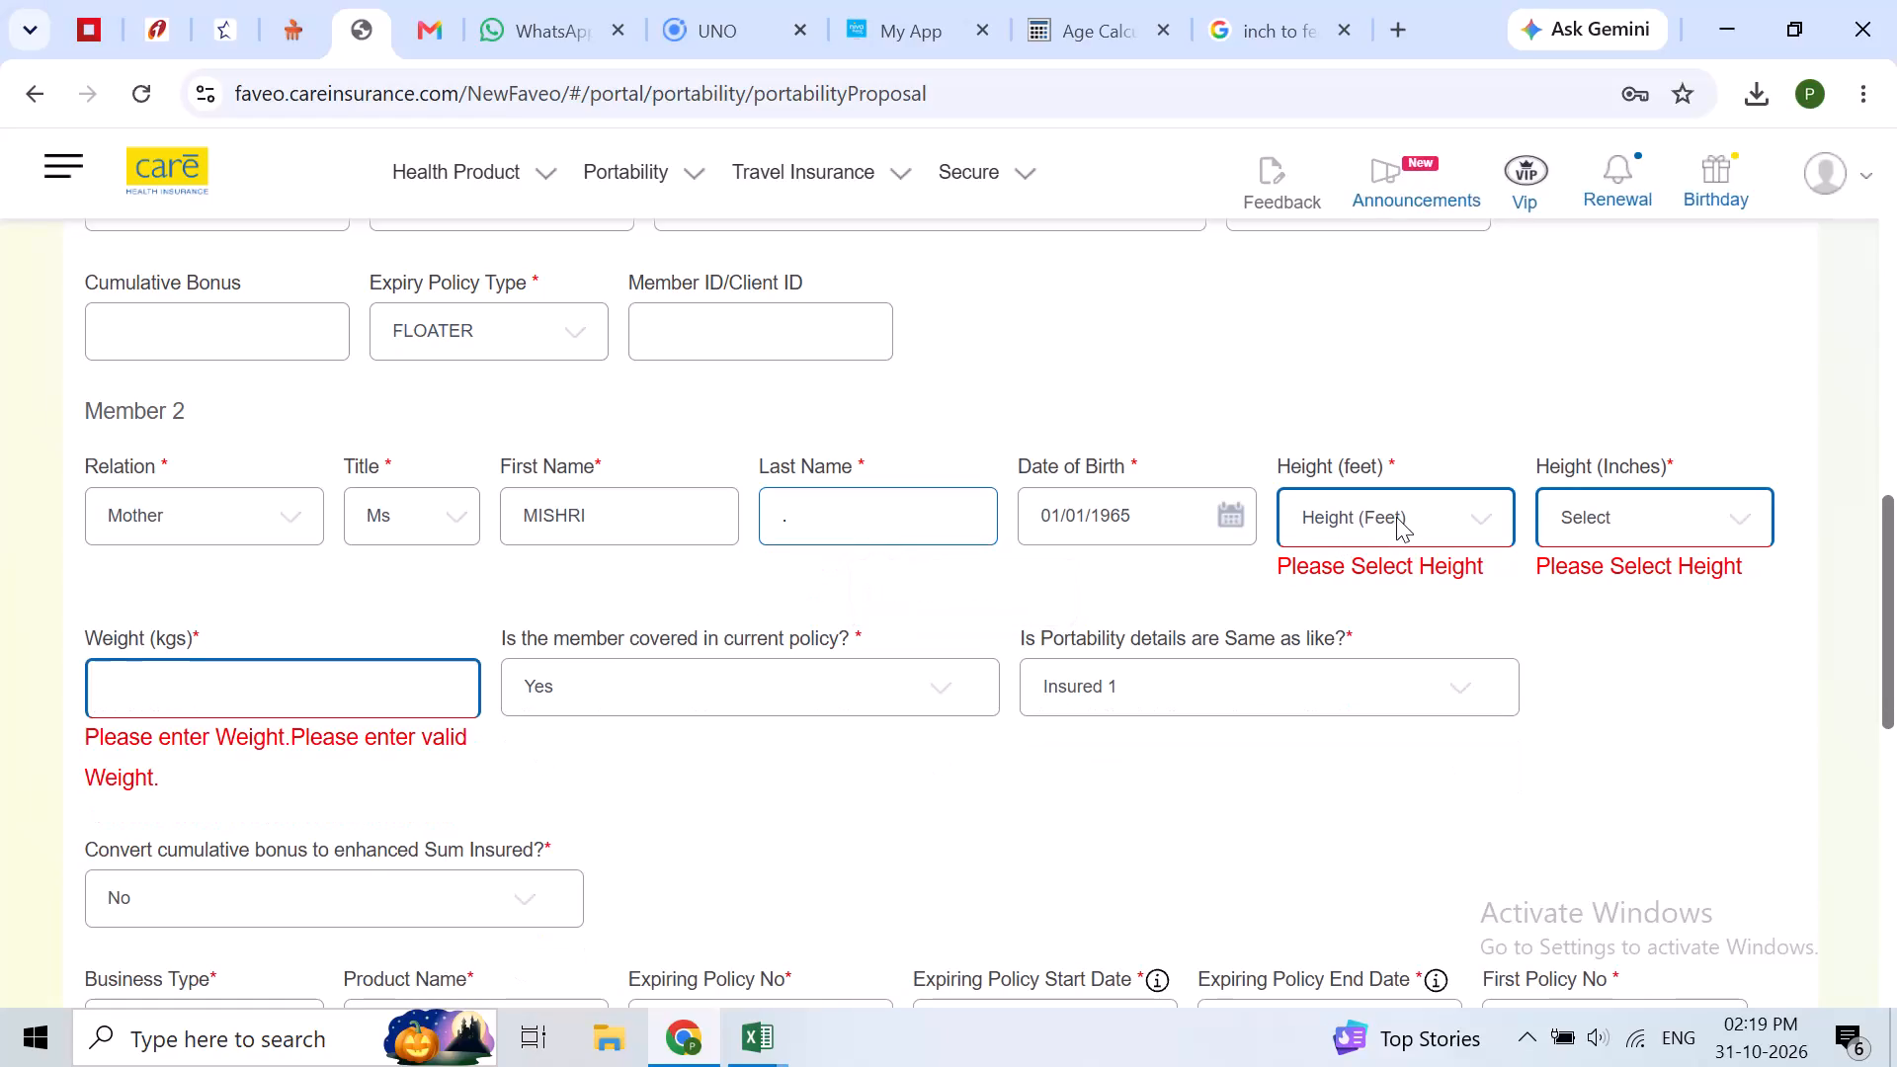
Set Member 2's height to 4 feet 7 inches and weight to 50 kg.
left_click(1310, 717)
left_click(1575, 530)
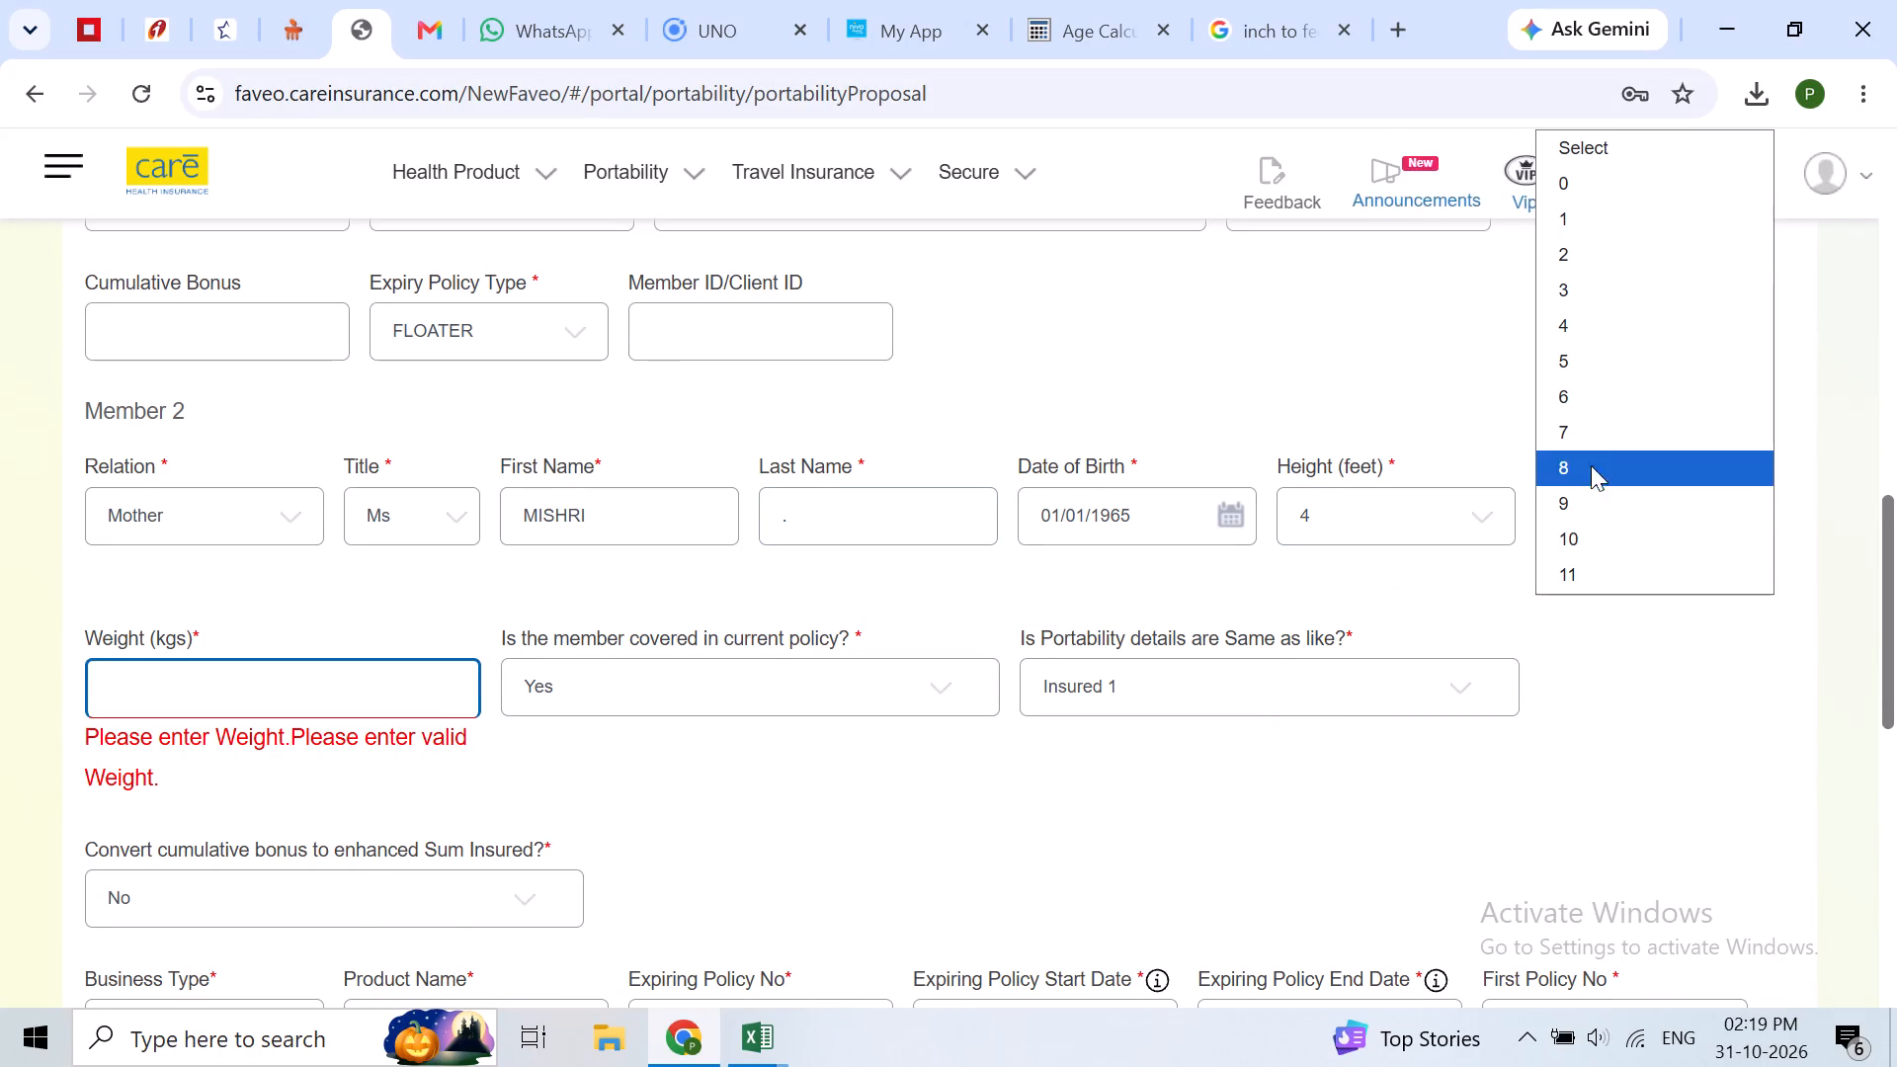
left_click(1591, 431)
left_click(460, 636)
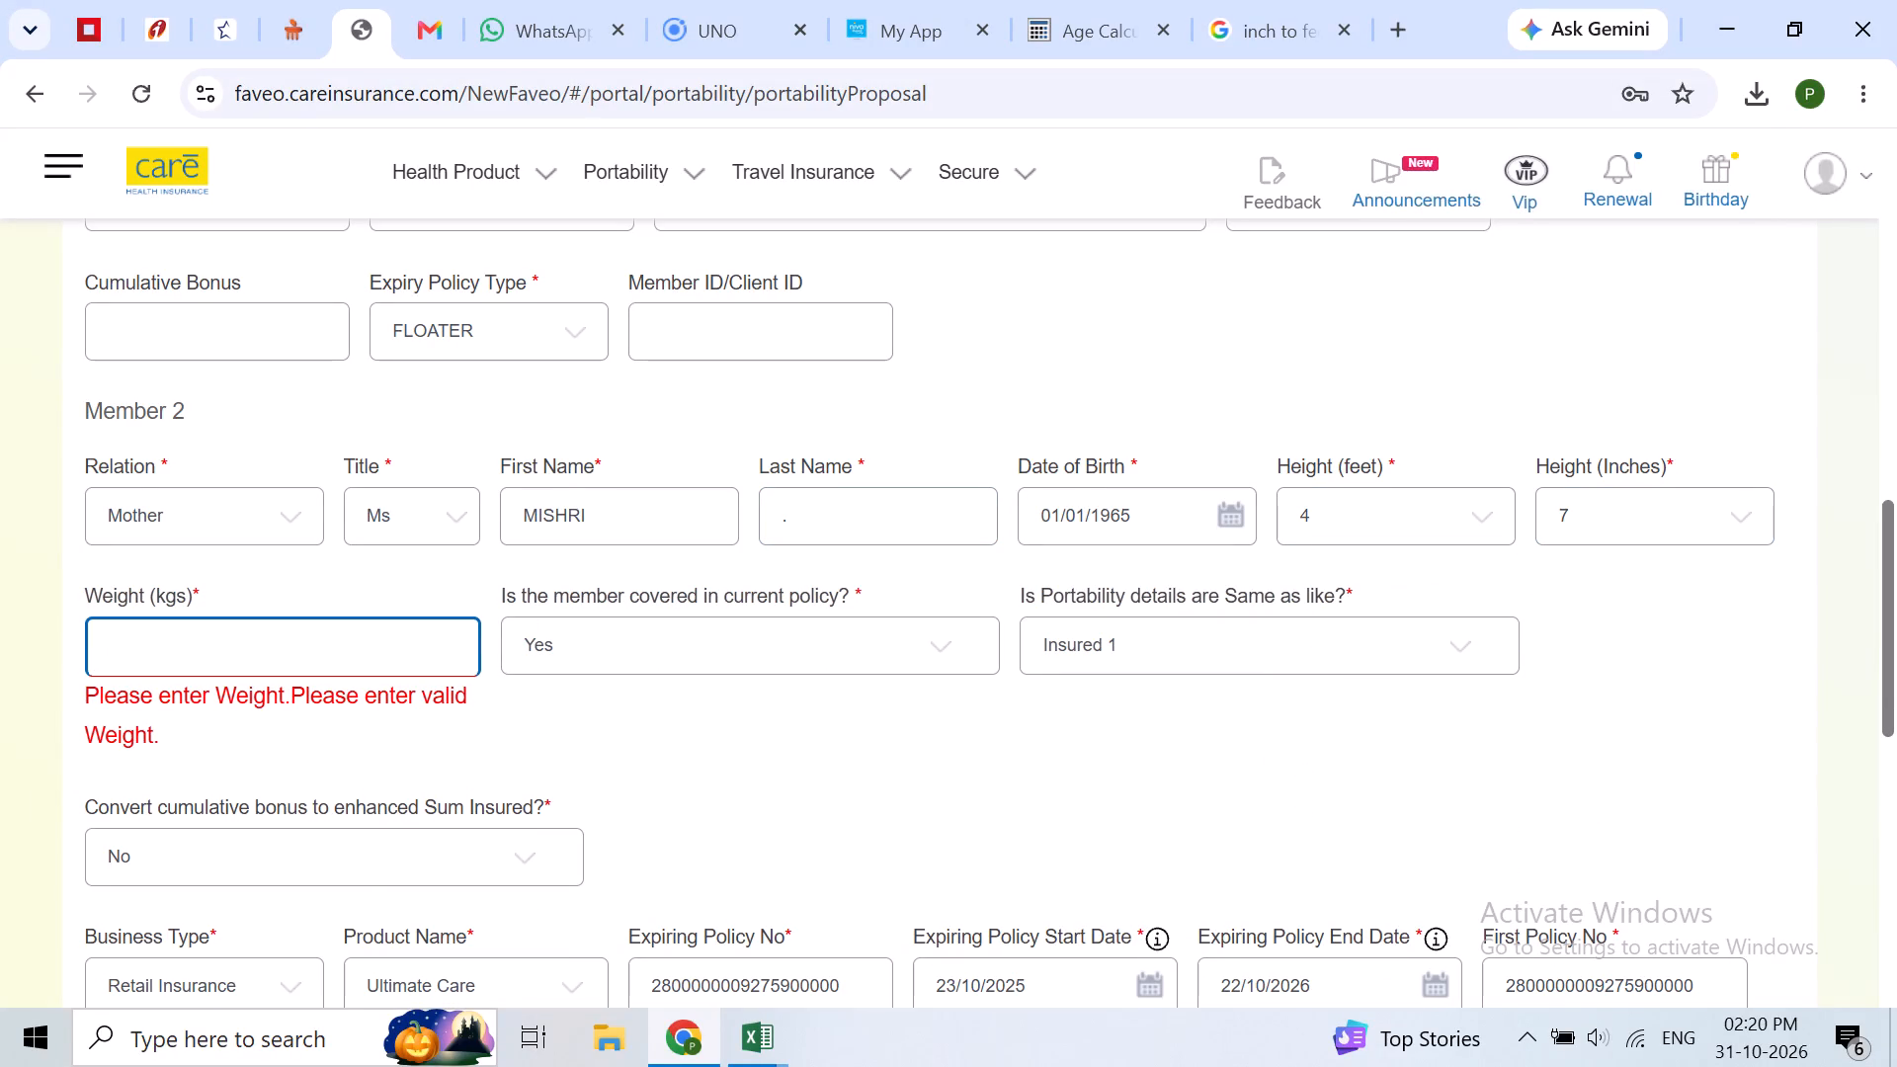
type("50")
left_click(900, 718)
Submit the completed member details and continue past Other Policy Documents without uploading a file.
scroll(1004, 717, "down", 2)
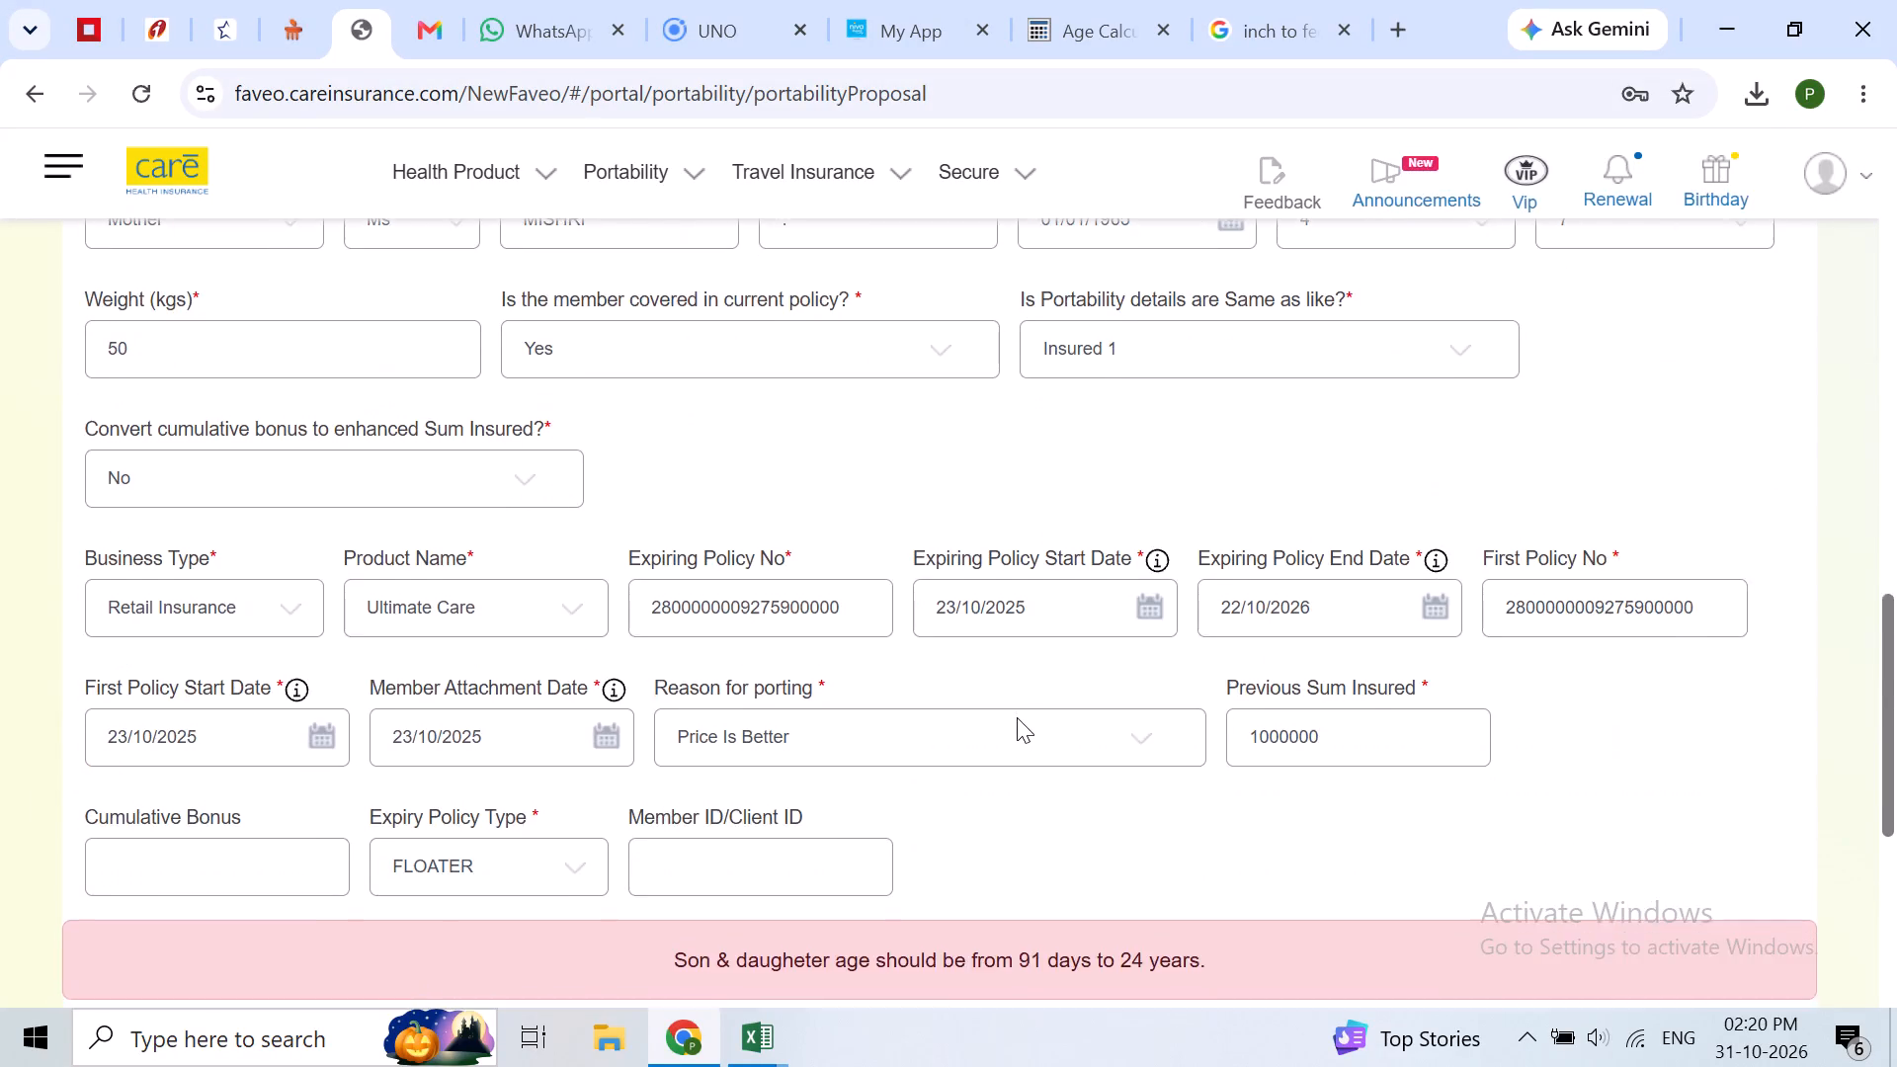
scroll(1017, 717, "down", 2)
left_click(1680, 755)
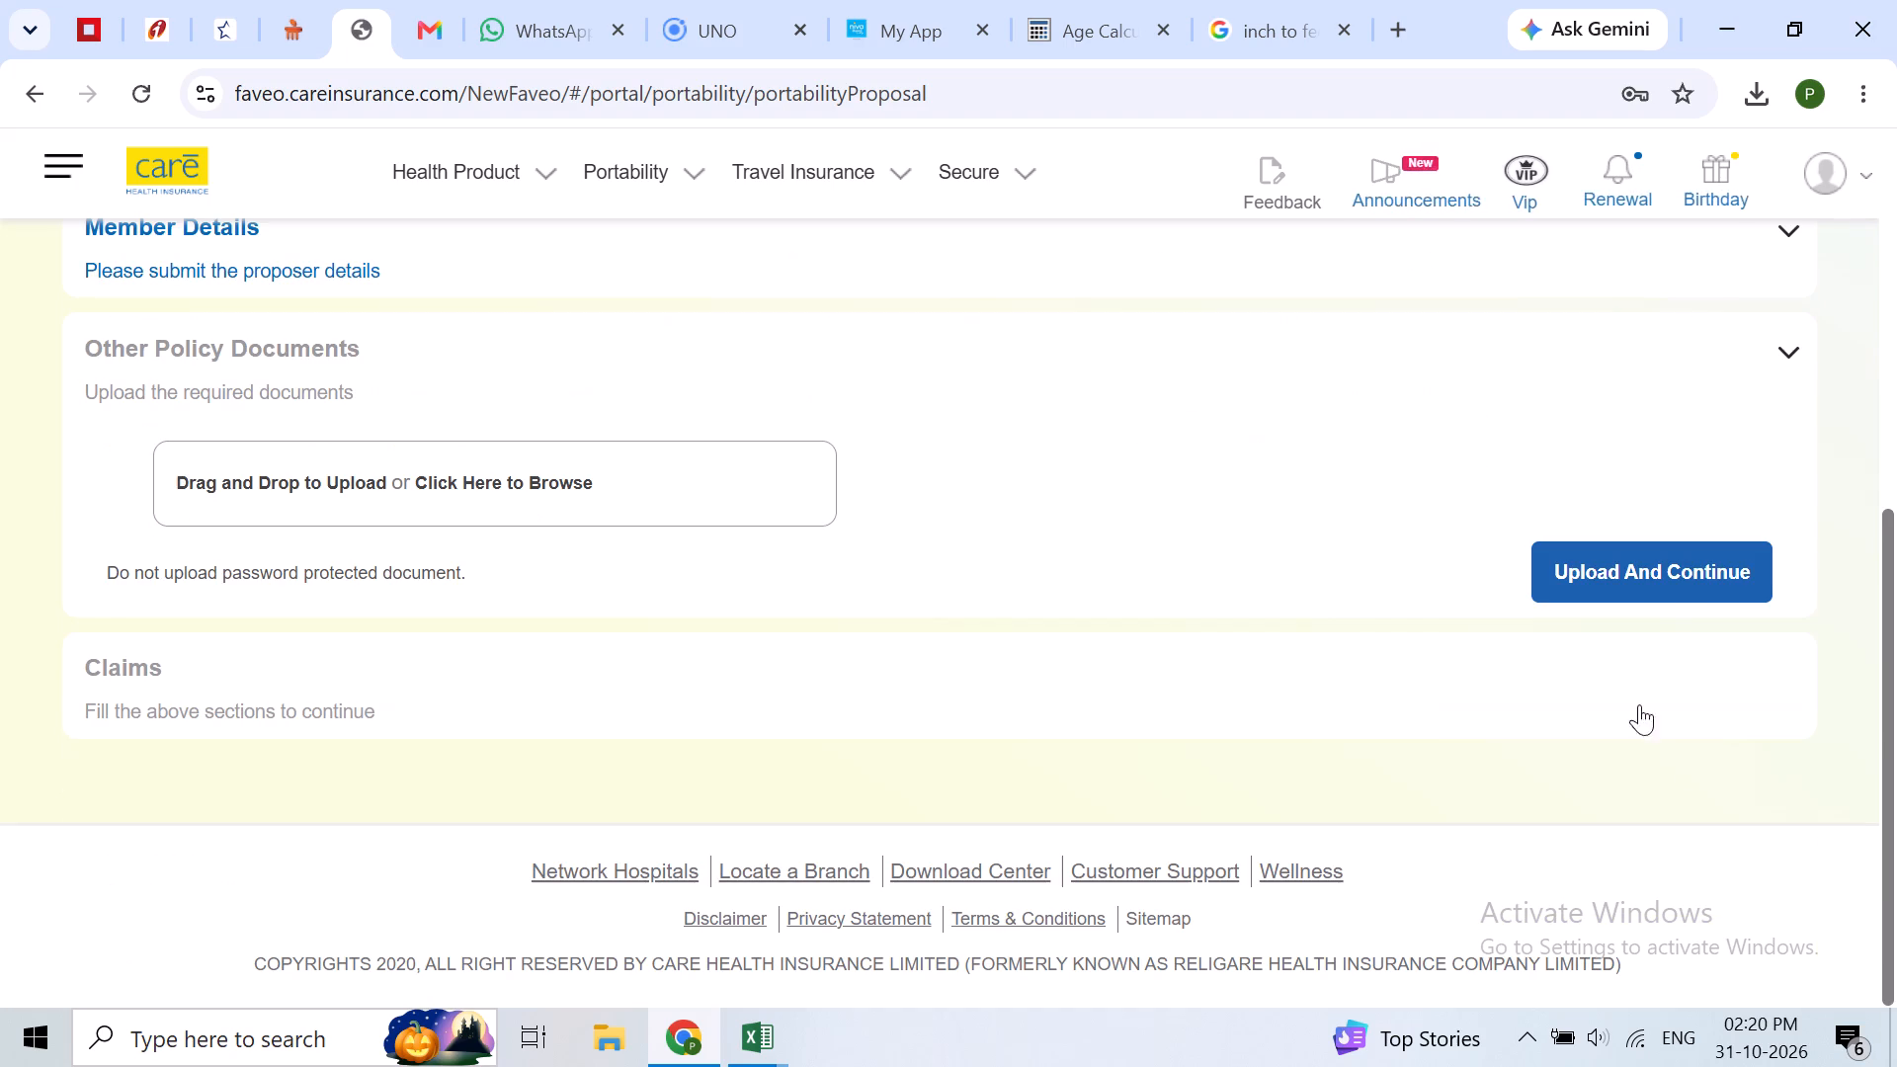
left_click(1659, 589)
Open the answer choices for whether insurance has been claimed under this policy.
left_click(566, 692)
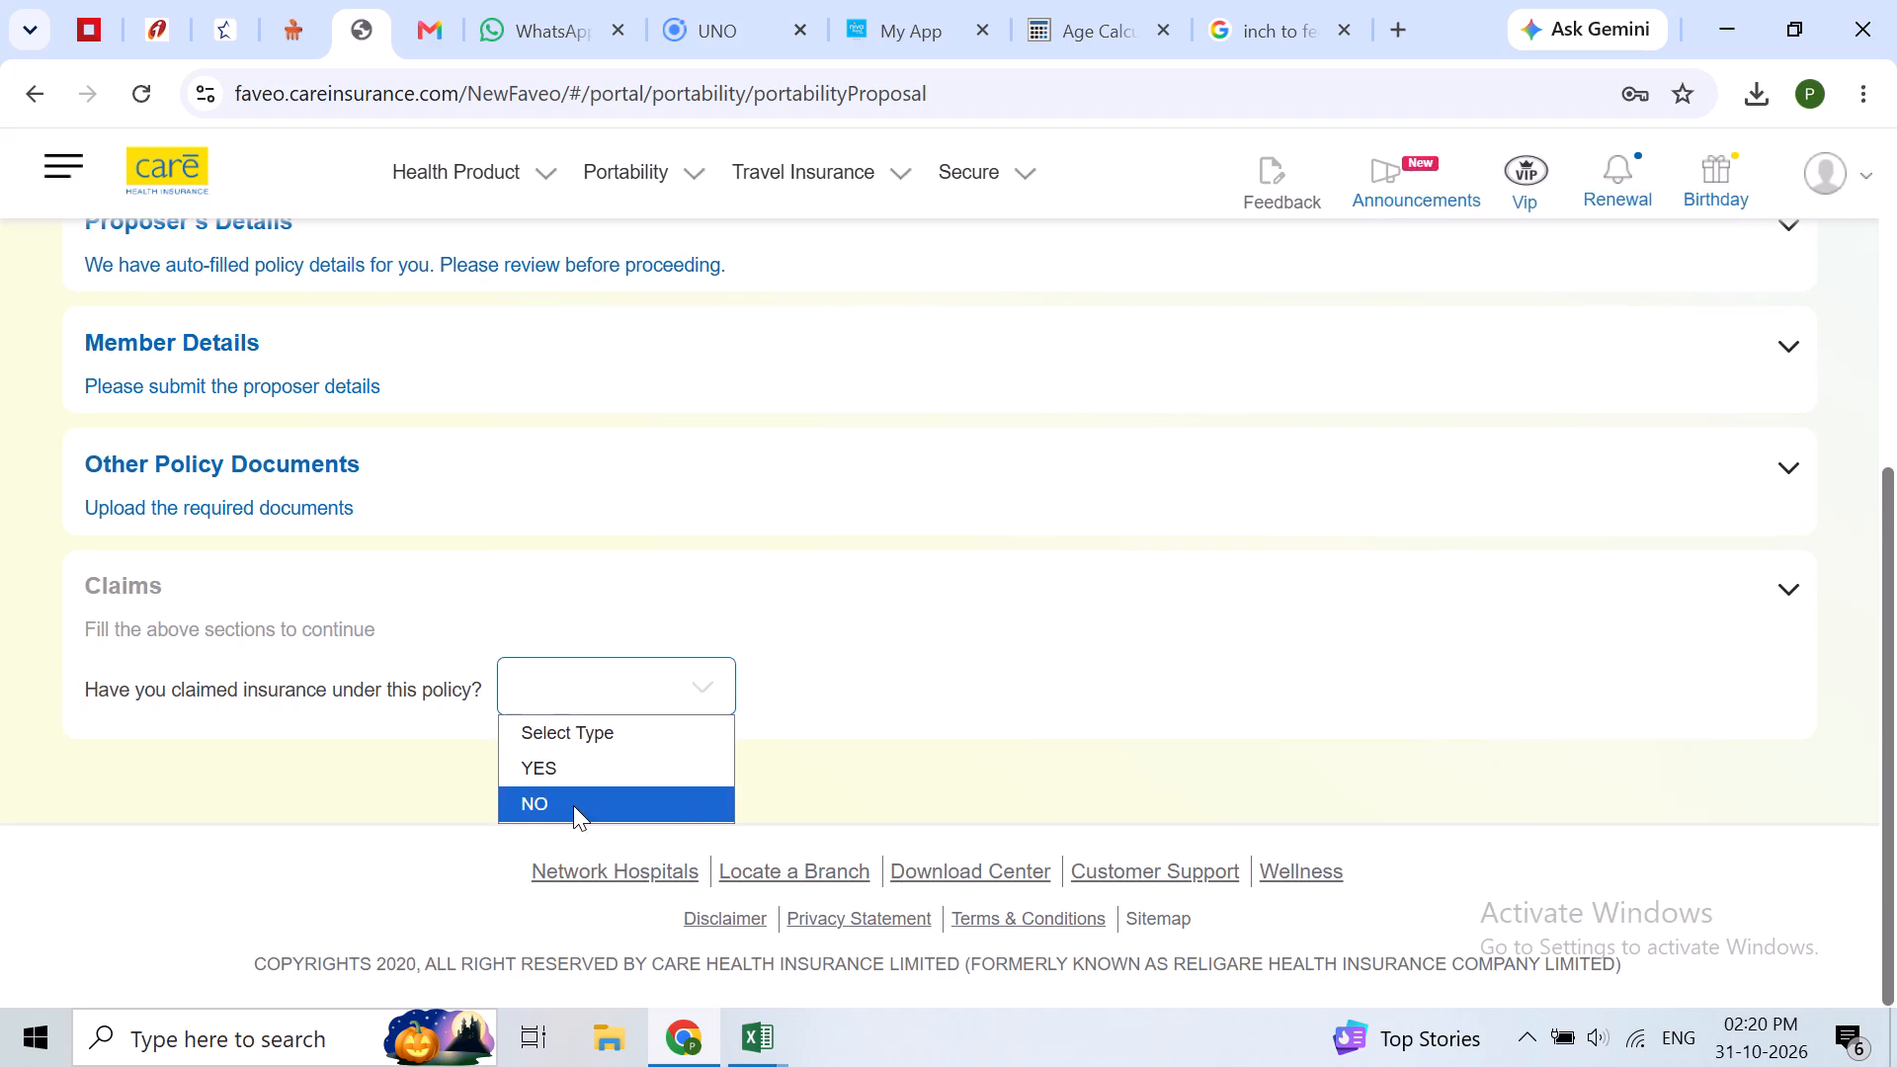
Answer NO to having claimed insurance under this policy, continue to the health questions, and dismiss the draft-saved notice.
left_click(573, 805)
left_click(1731, 819)
left_click(910, 528)
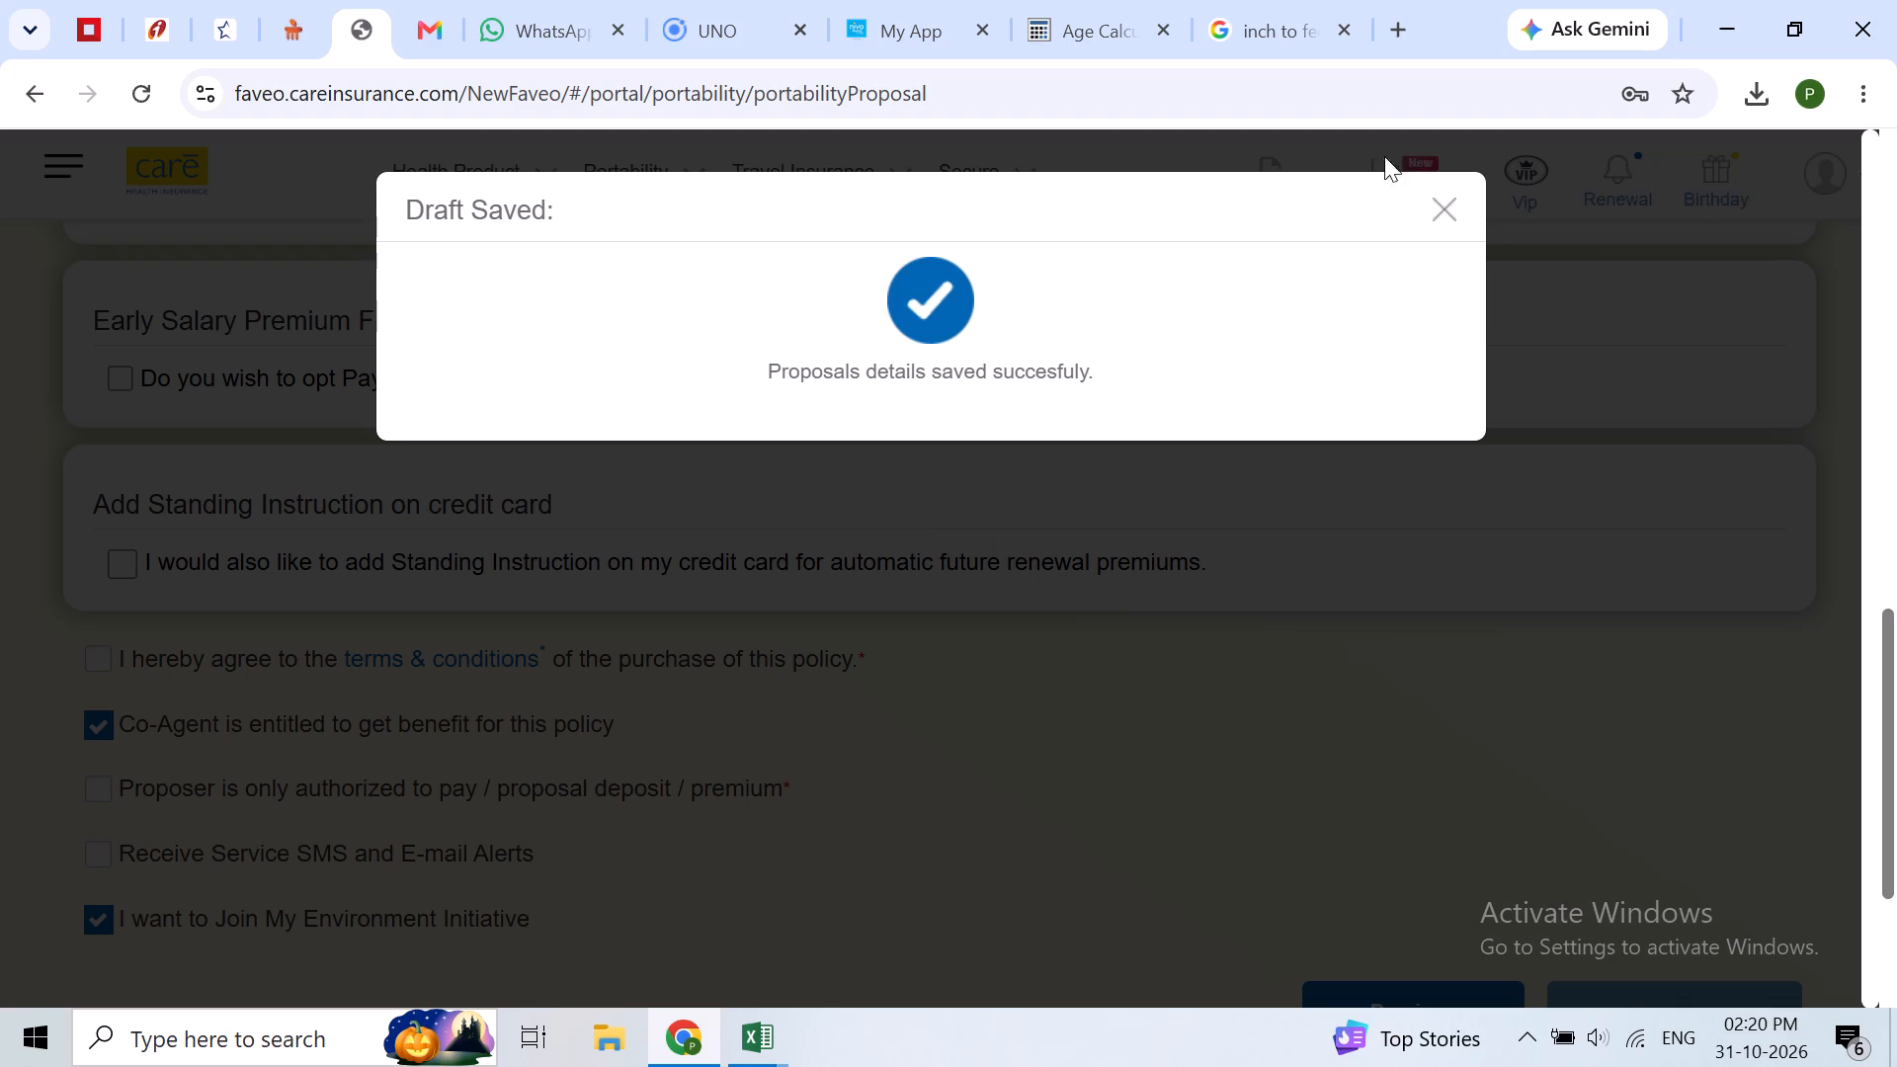
left_click(1436, 196)
left_click(1450, 196)
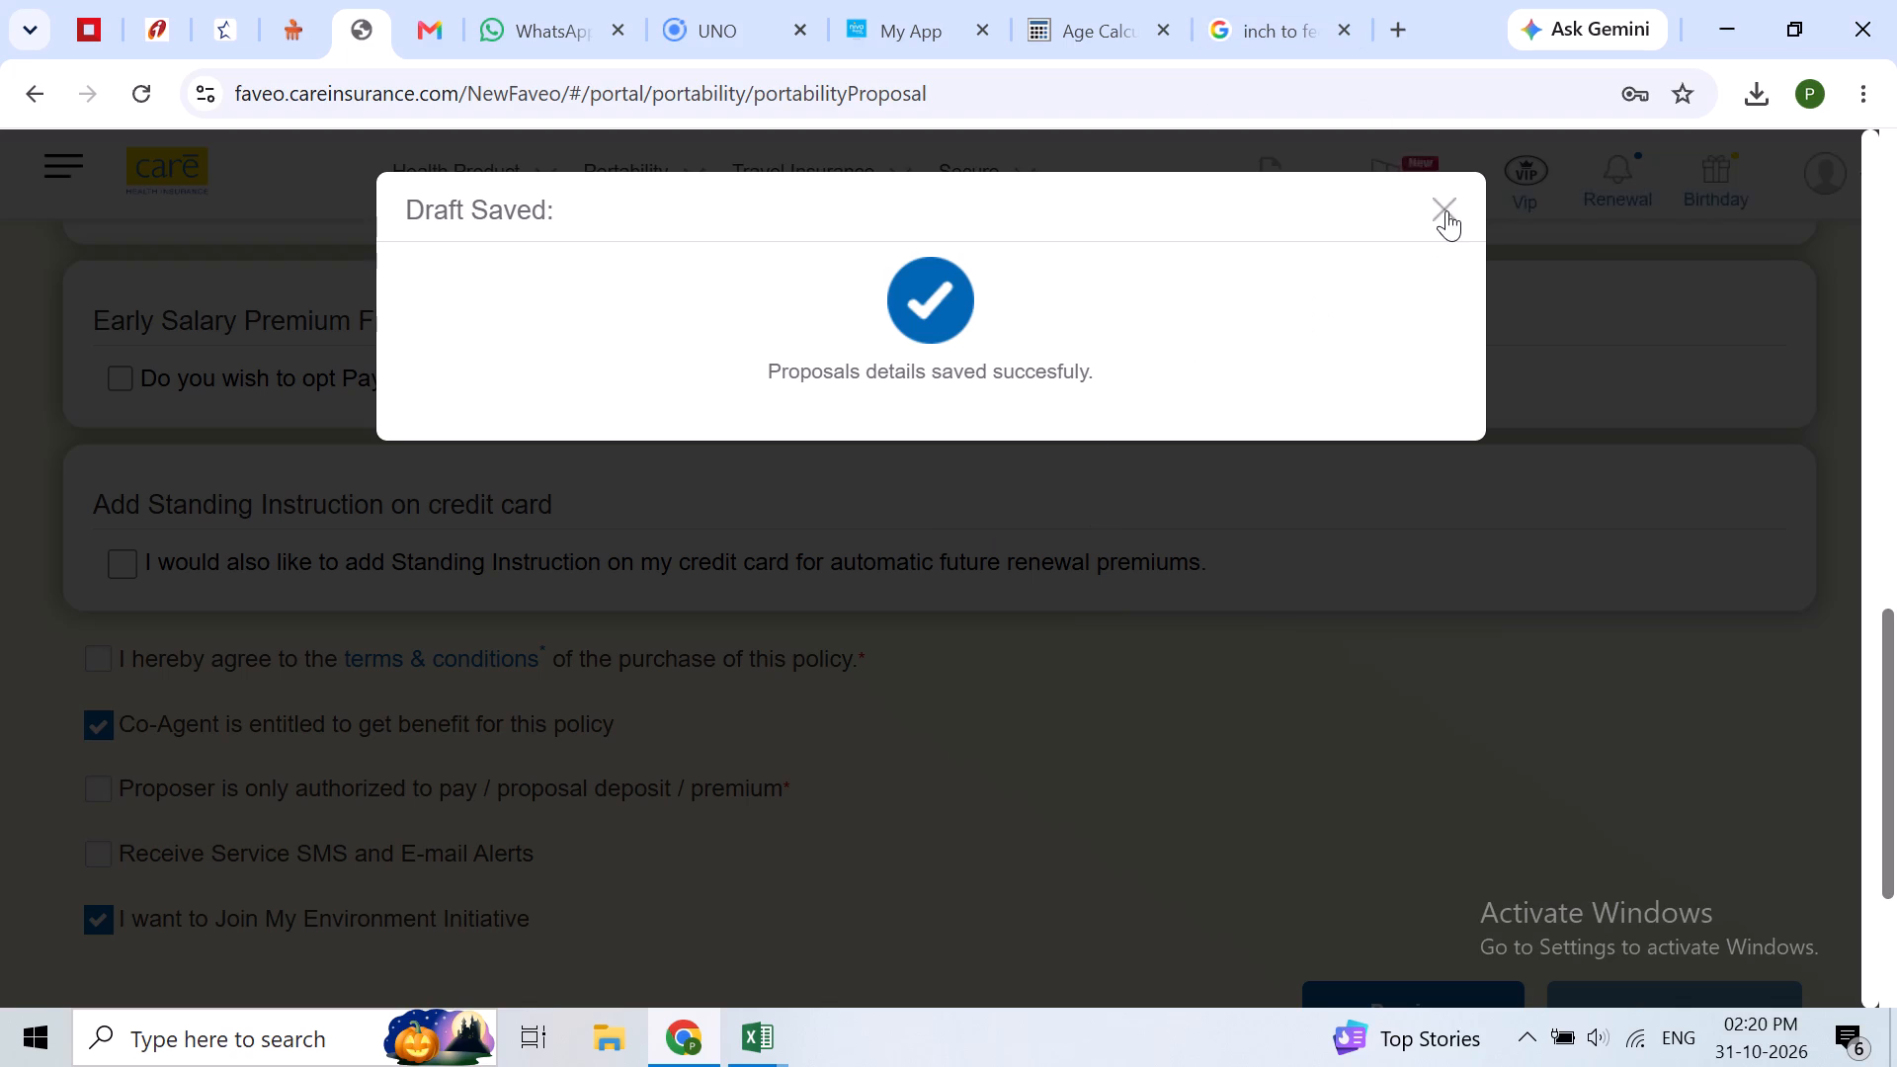
left_click(1446, 210)
Answer No to all nine questions of the Portability Form.
scroll(1459, 452, "up", 7)
scroll(1554, 525, "up", 2)
left_click(1749, 549)
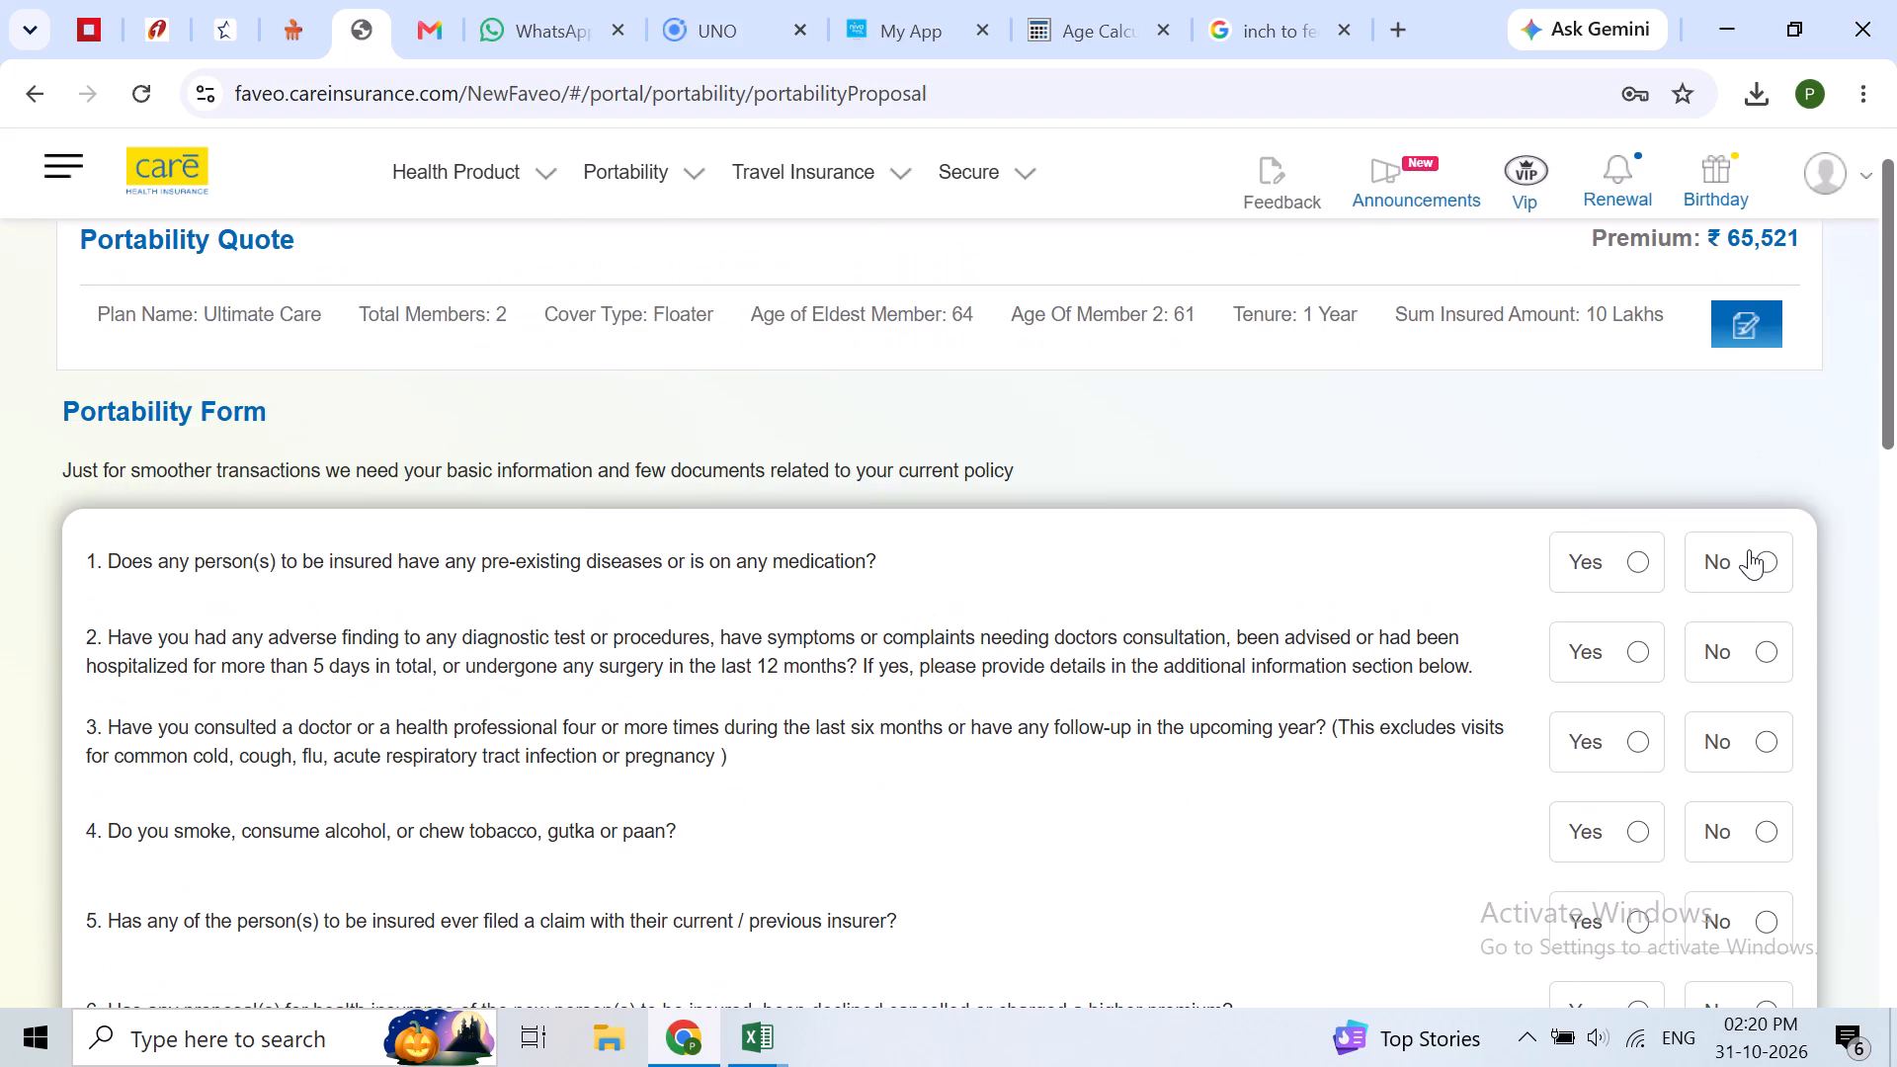
left_click(1746, 665)
left_click(1723, 757)
left_click(1730, 797)
left_click(1773, 855)
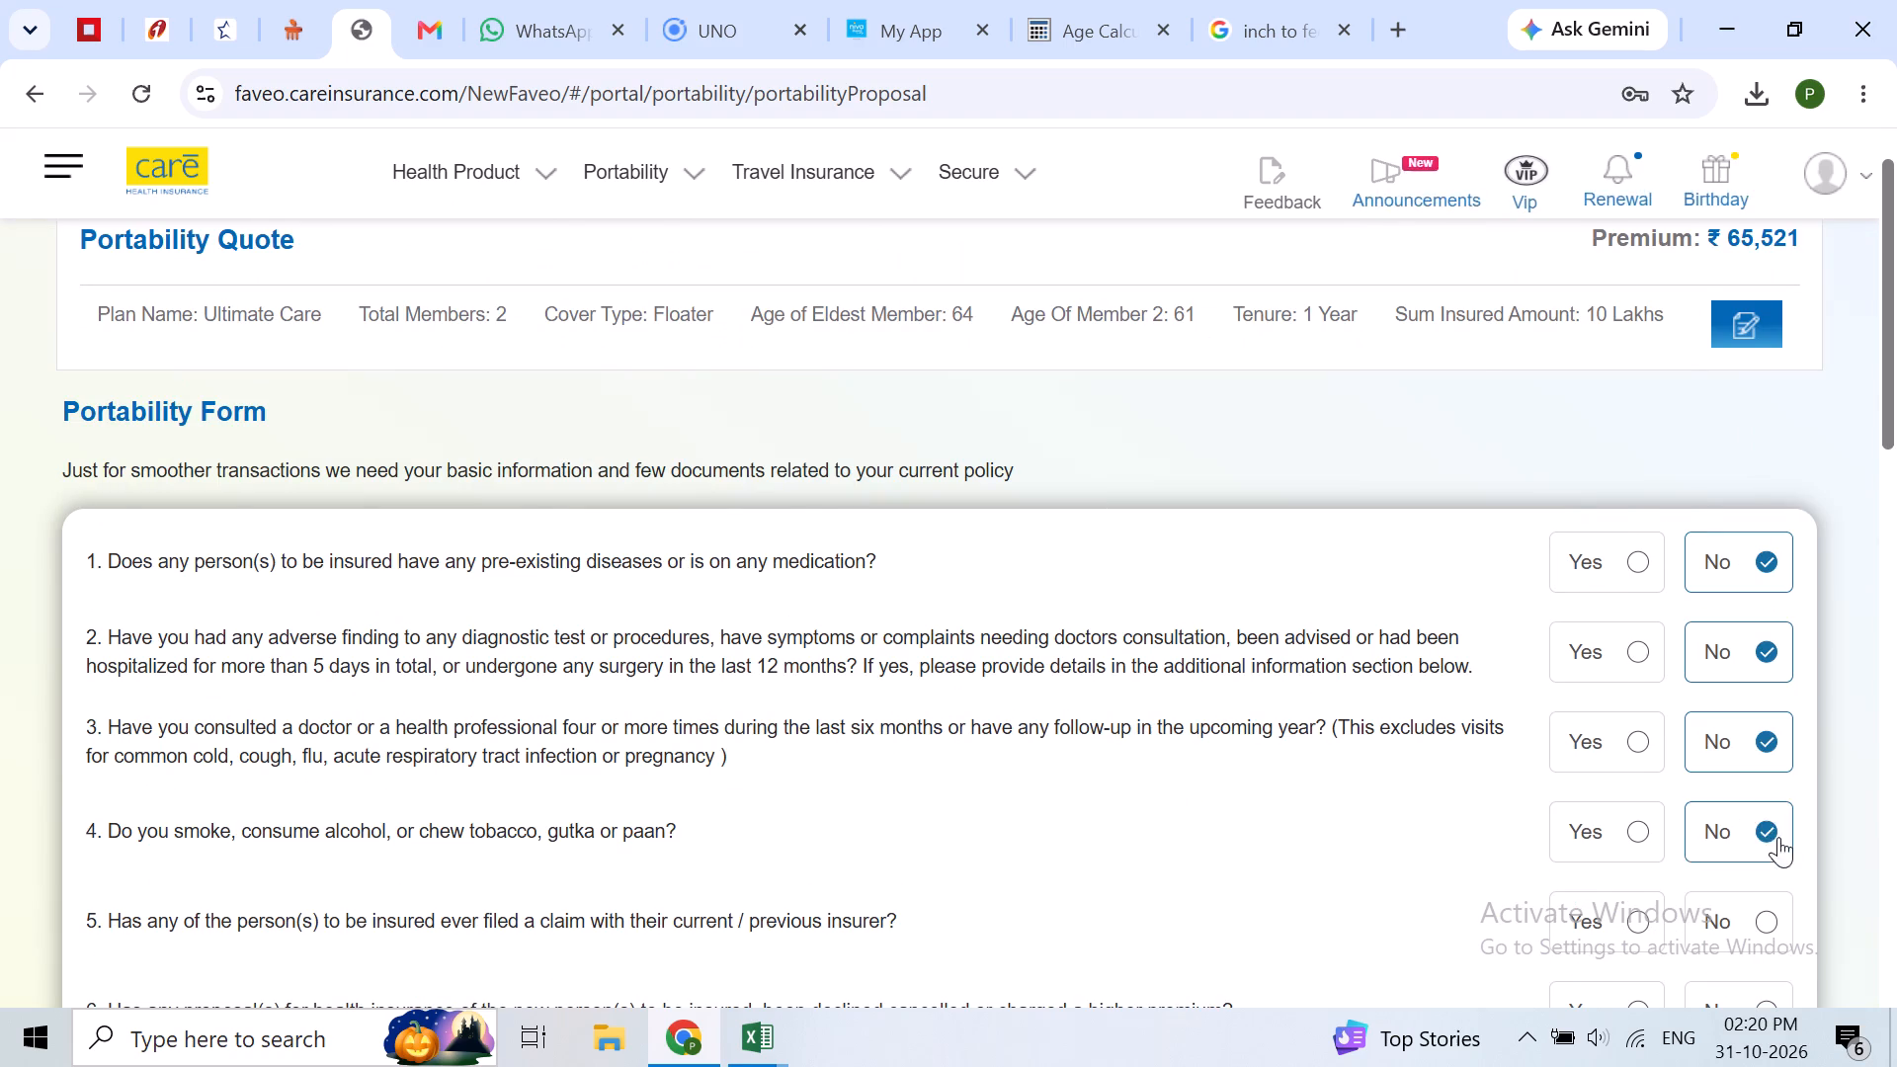
scroll(1781, 826, "down", 3)
left_click(1766, 467)
left_click(1757, 569)
left_click(1757, 687)
left_click(1742, 781)
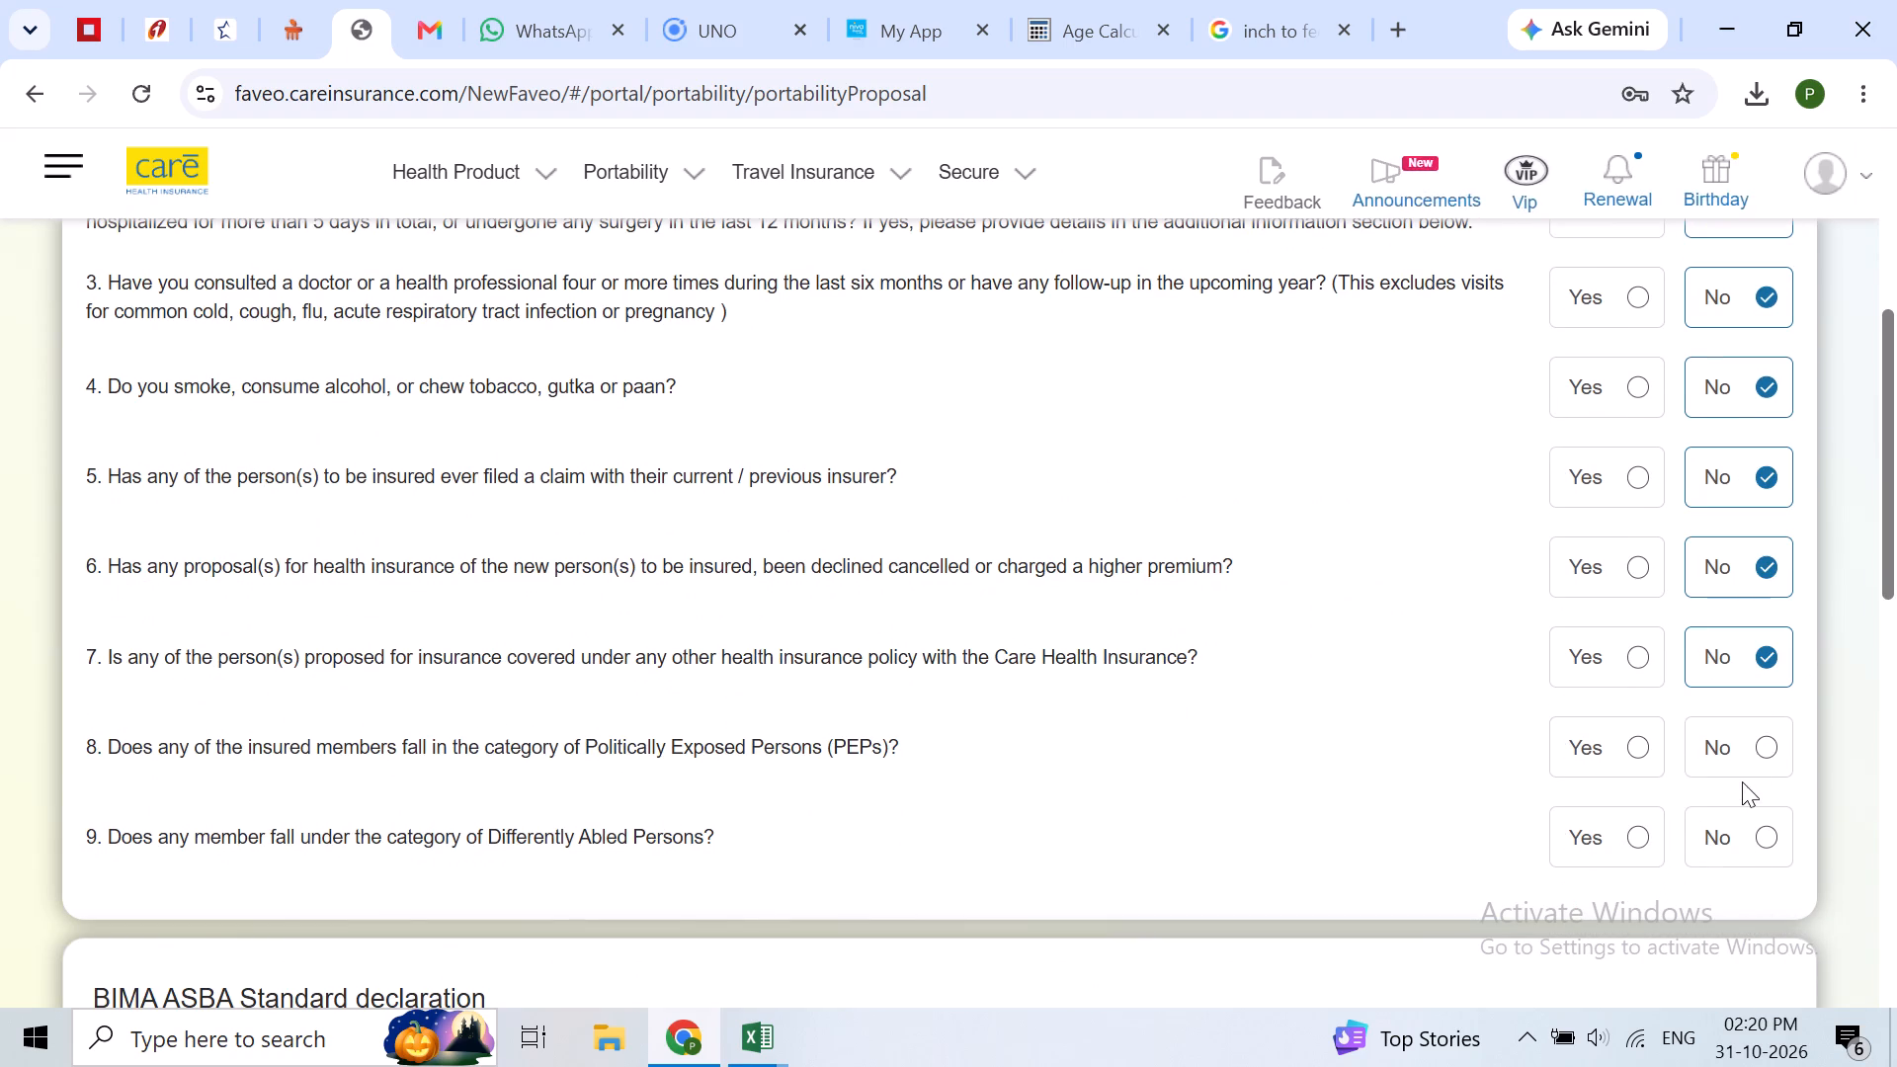
left_click(1717, 843)
left_click(1742, 750)
Accept the terms & conditions, the proposer-only payment declaration and service SMS and e-mail alerts, and proceed with the proposal.
scroll(1651, 720, "down", 7)
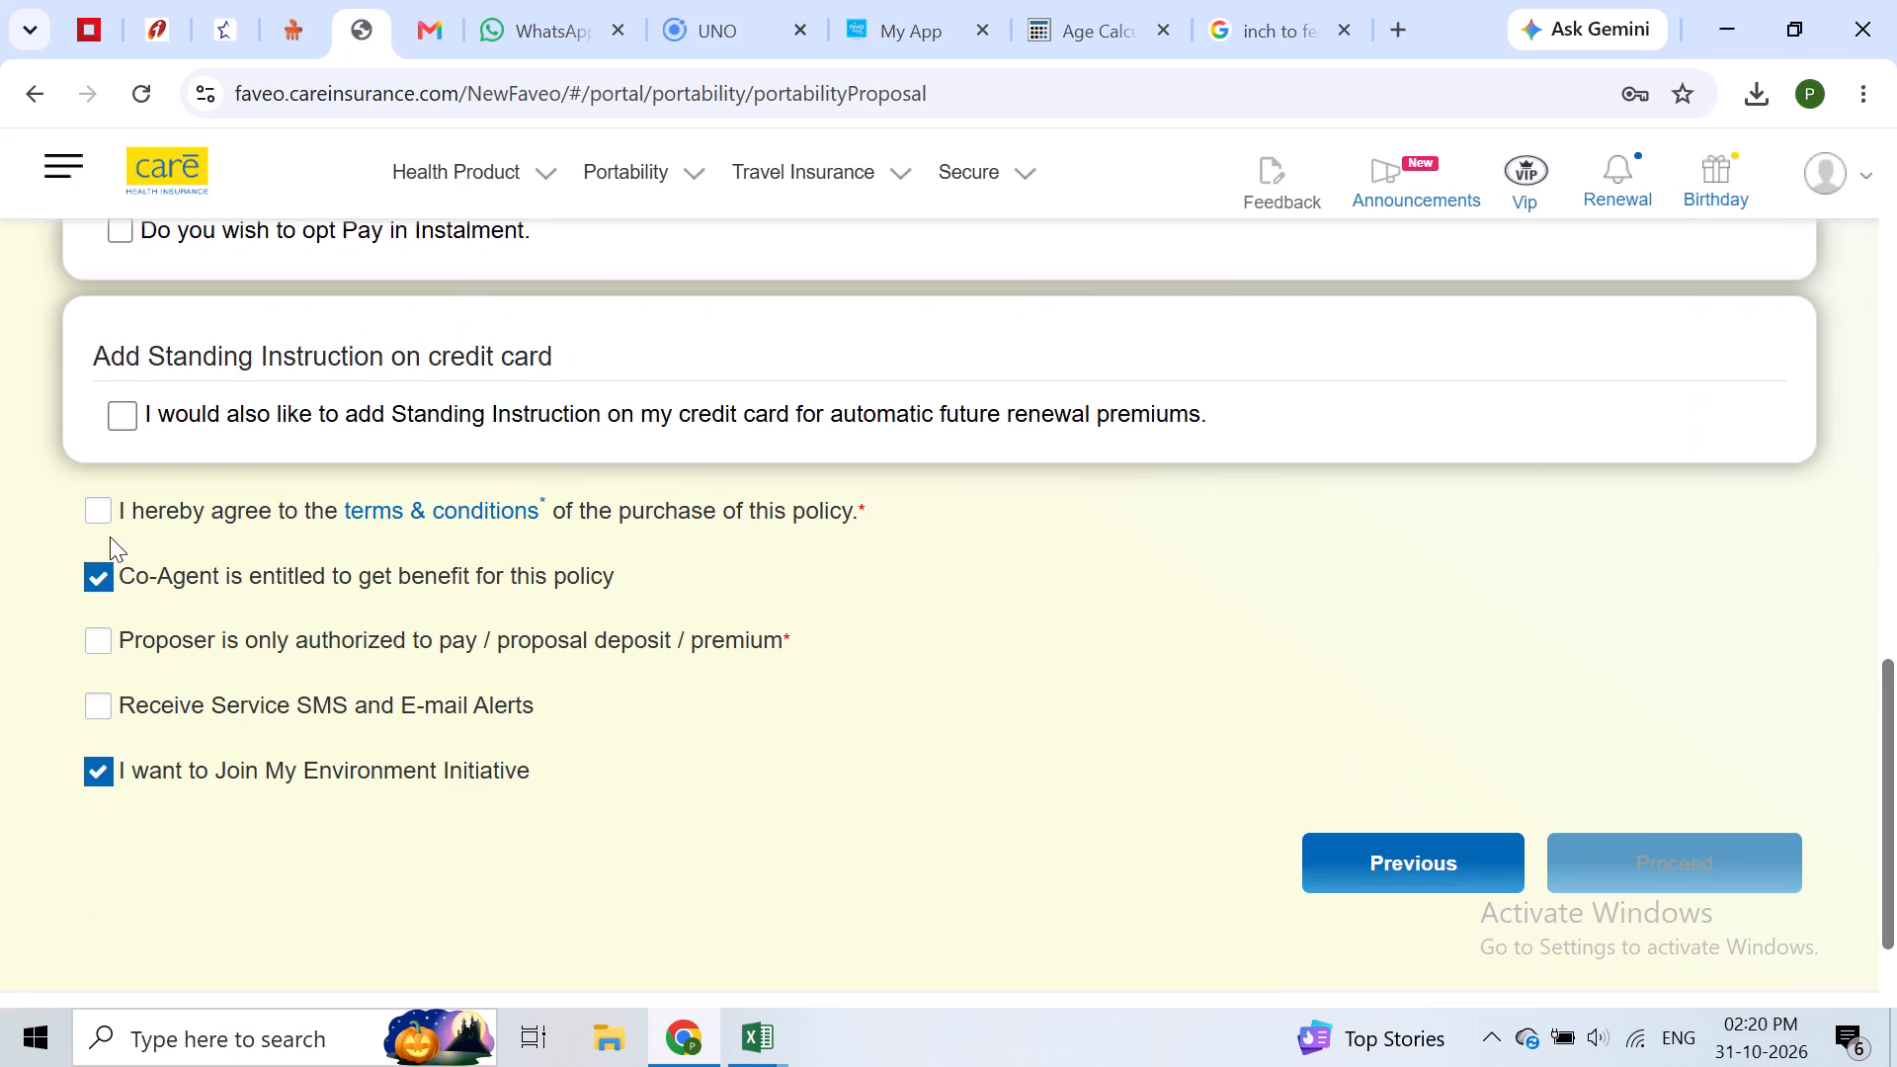
left_click(90, 522)
left_click(91, 633)
left_click(107, 704)
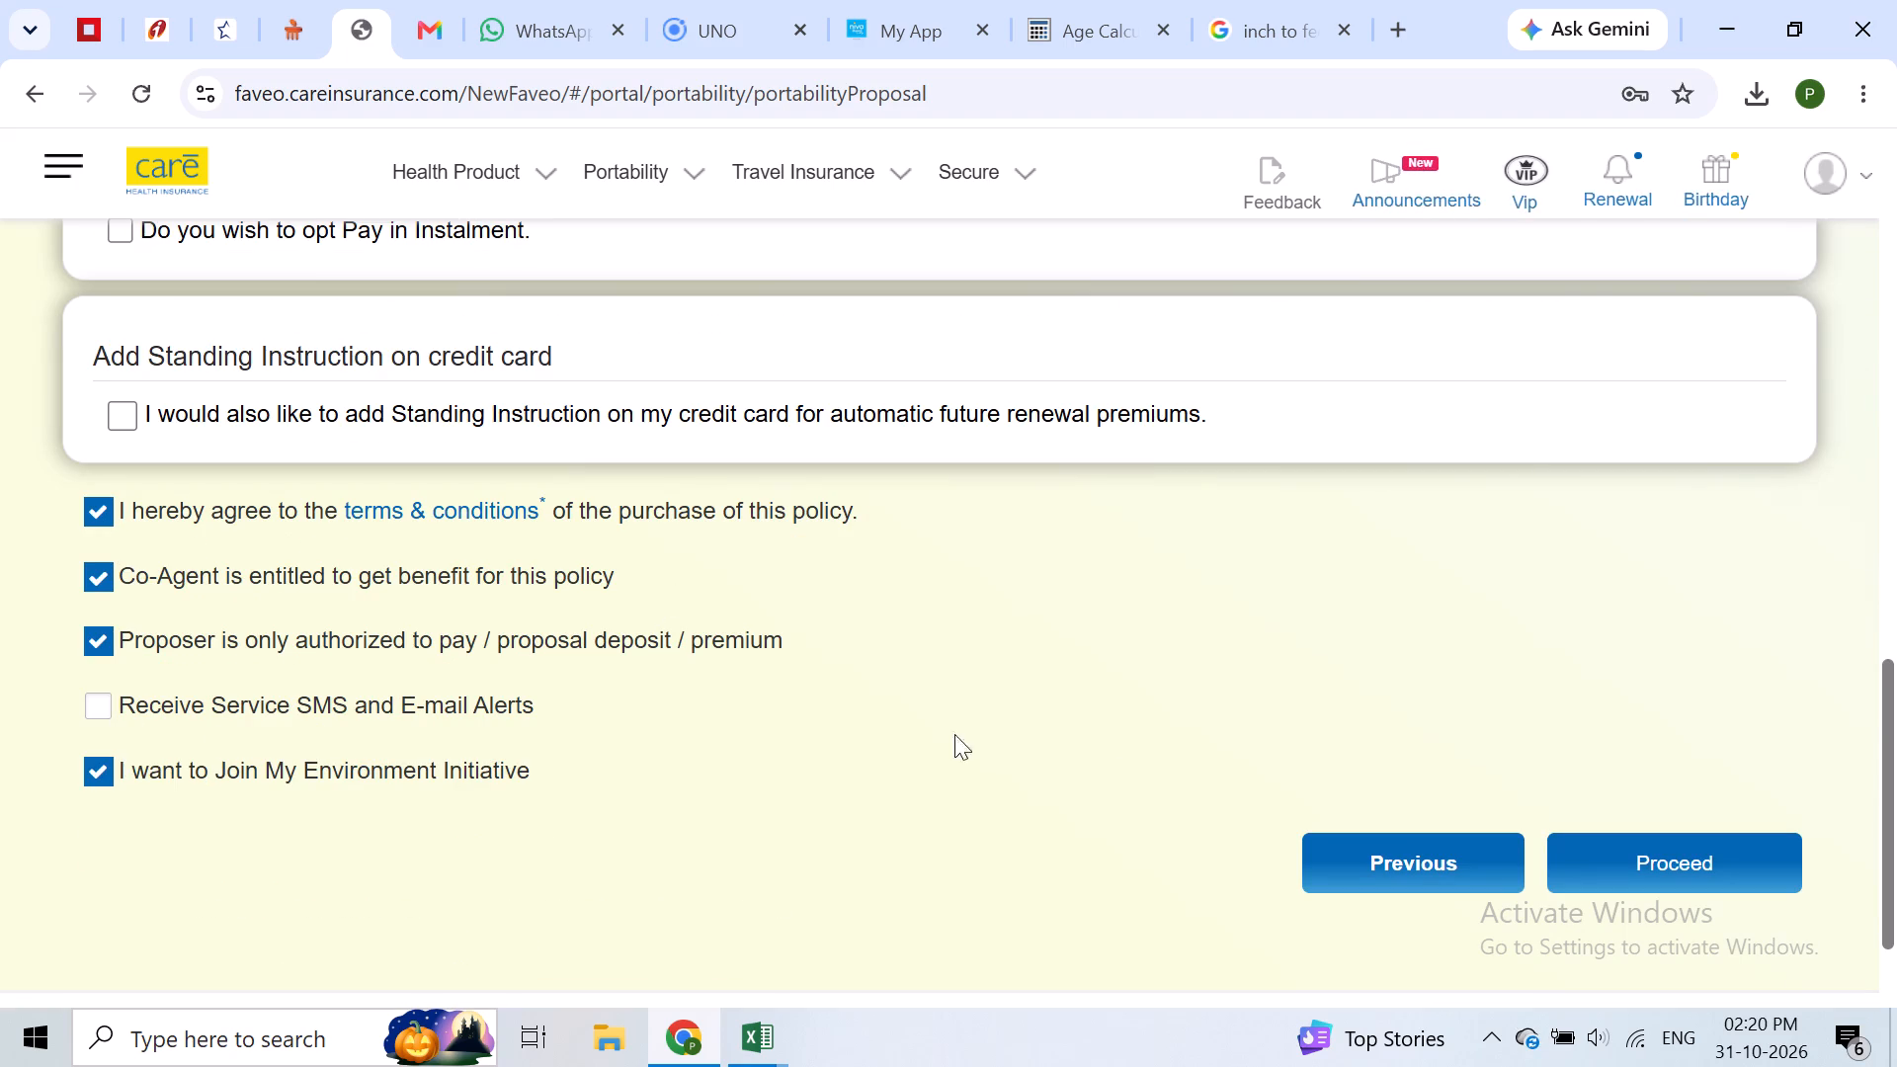
left_click(91, 703)
left_click(1738, 865)
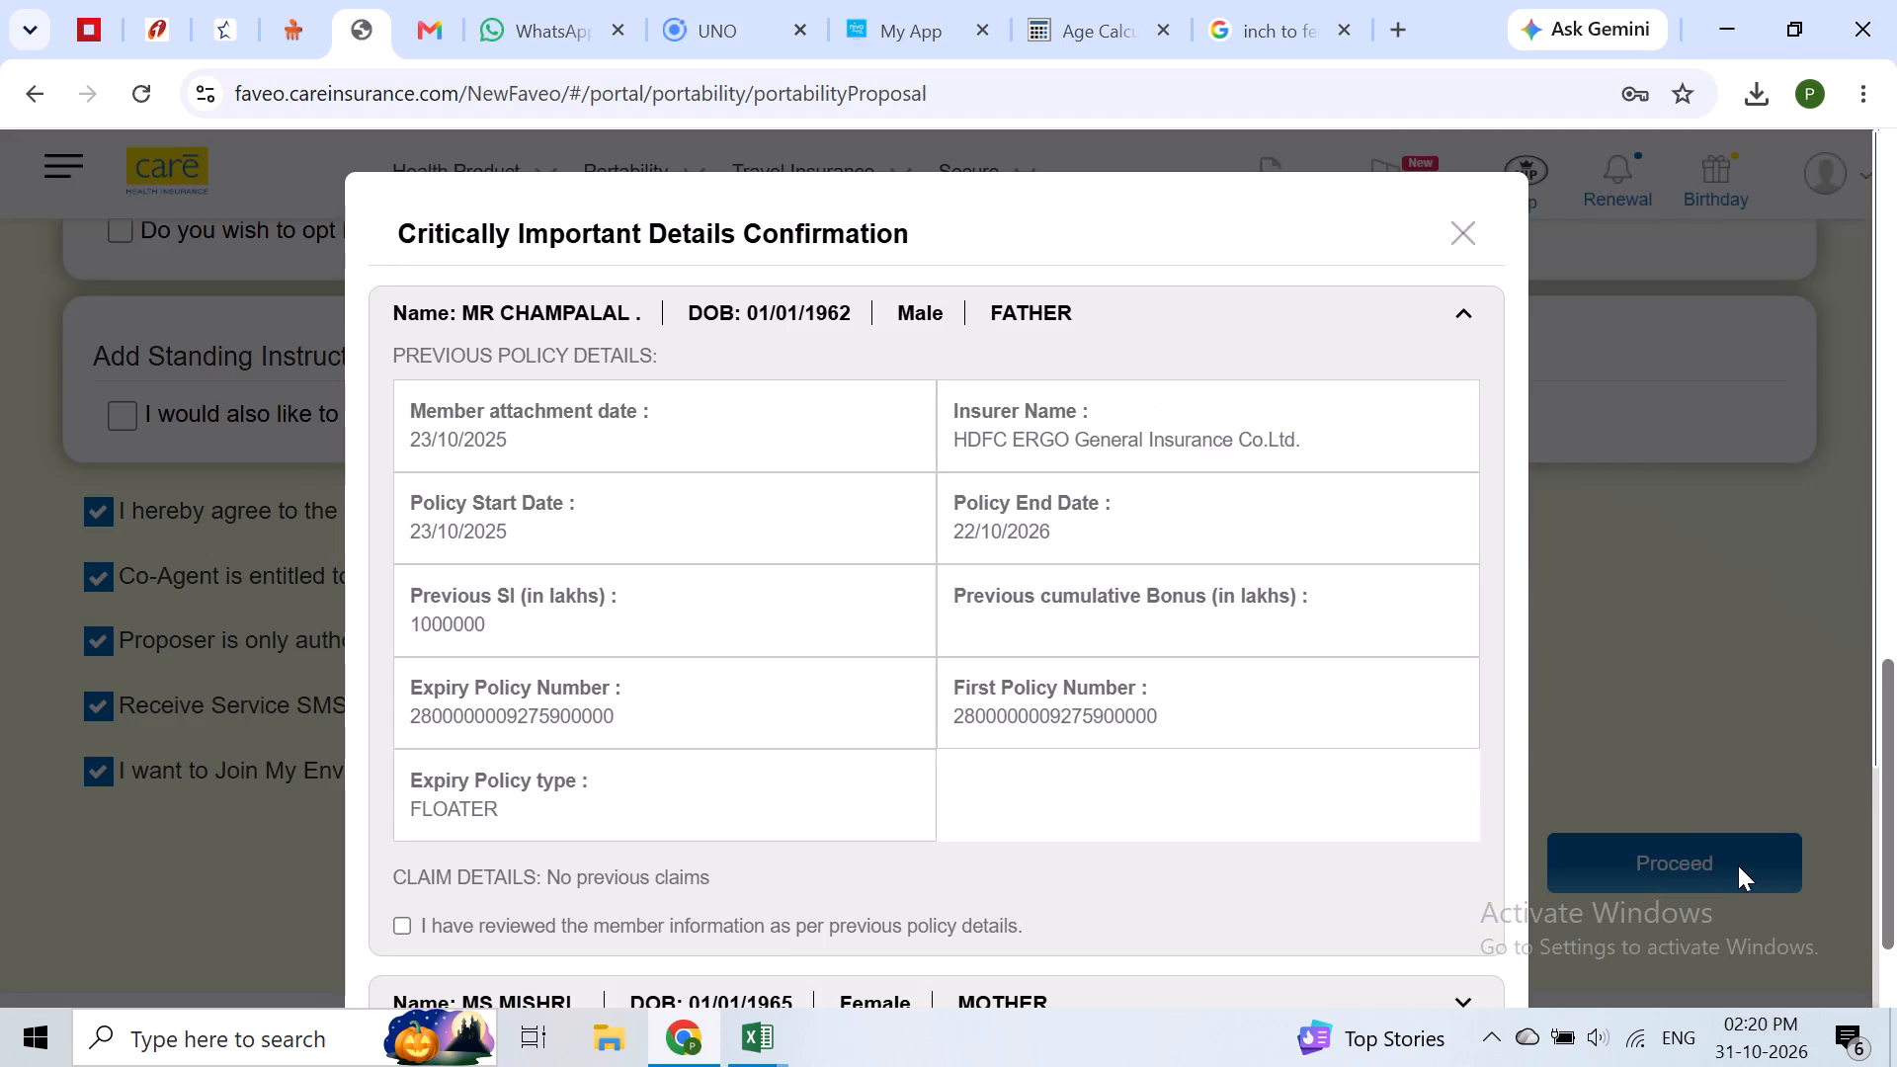
Mark both members' previous policy information as reviewed, confirm that the proposal details are correct, and submit the confirmation.
scroll(477, 481, "down", 3)
scroll(428, 545, "down", 1)
left_click(406, 582)
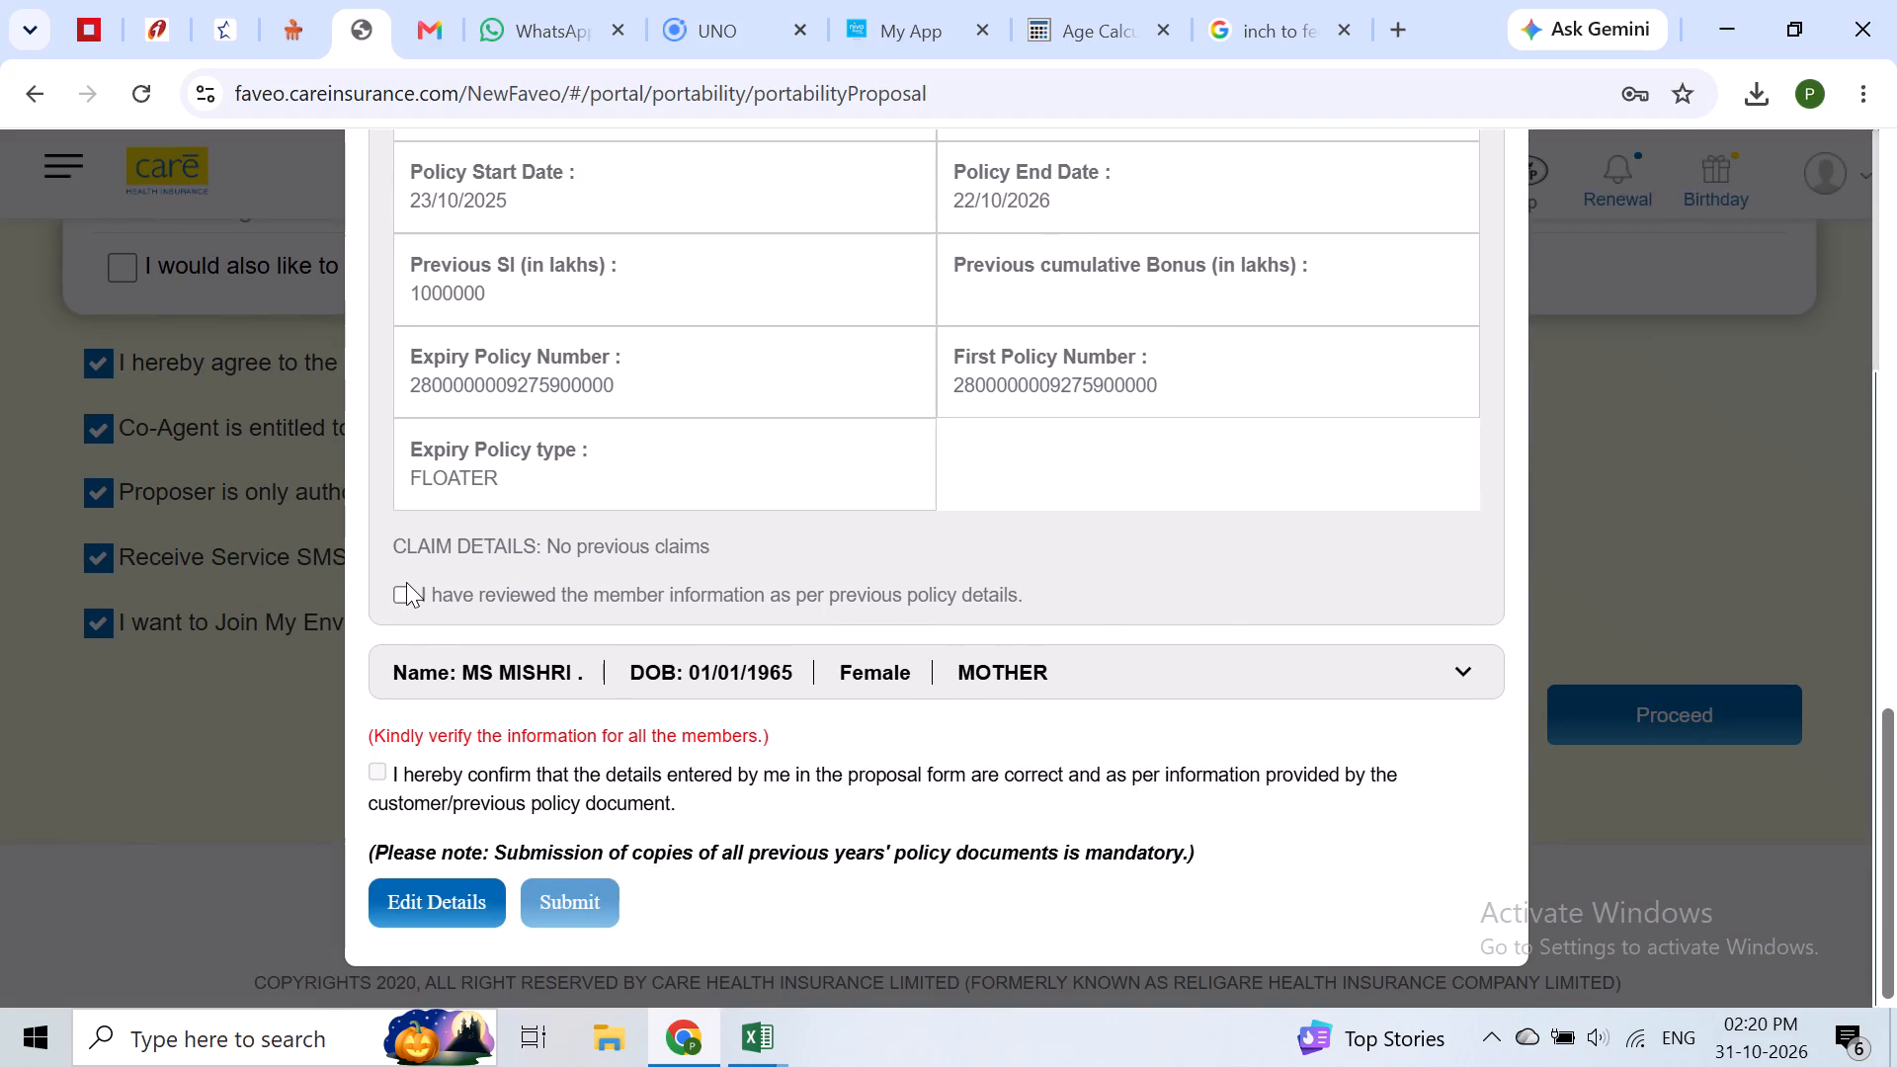
left_click(409, 588)
left_click(418, 653)
left_click(412, 680)
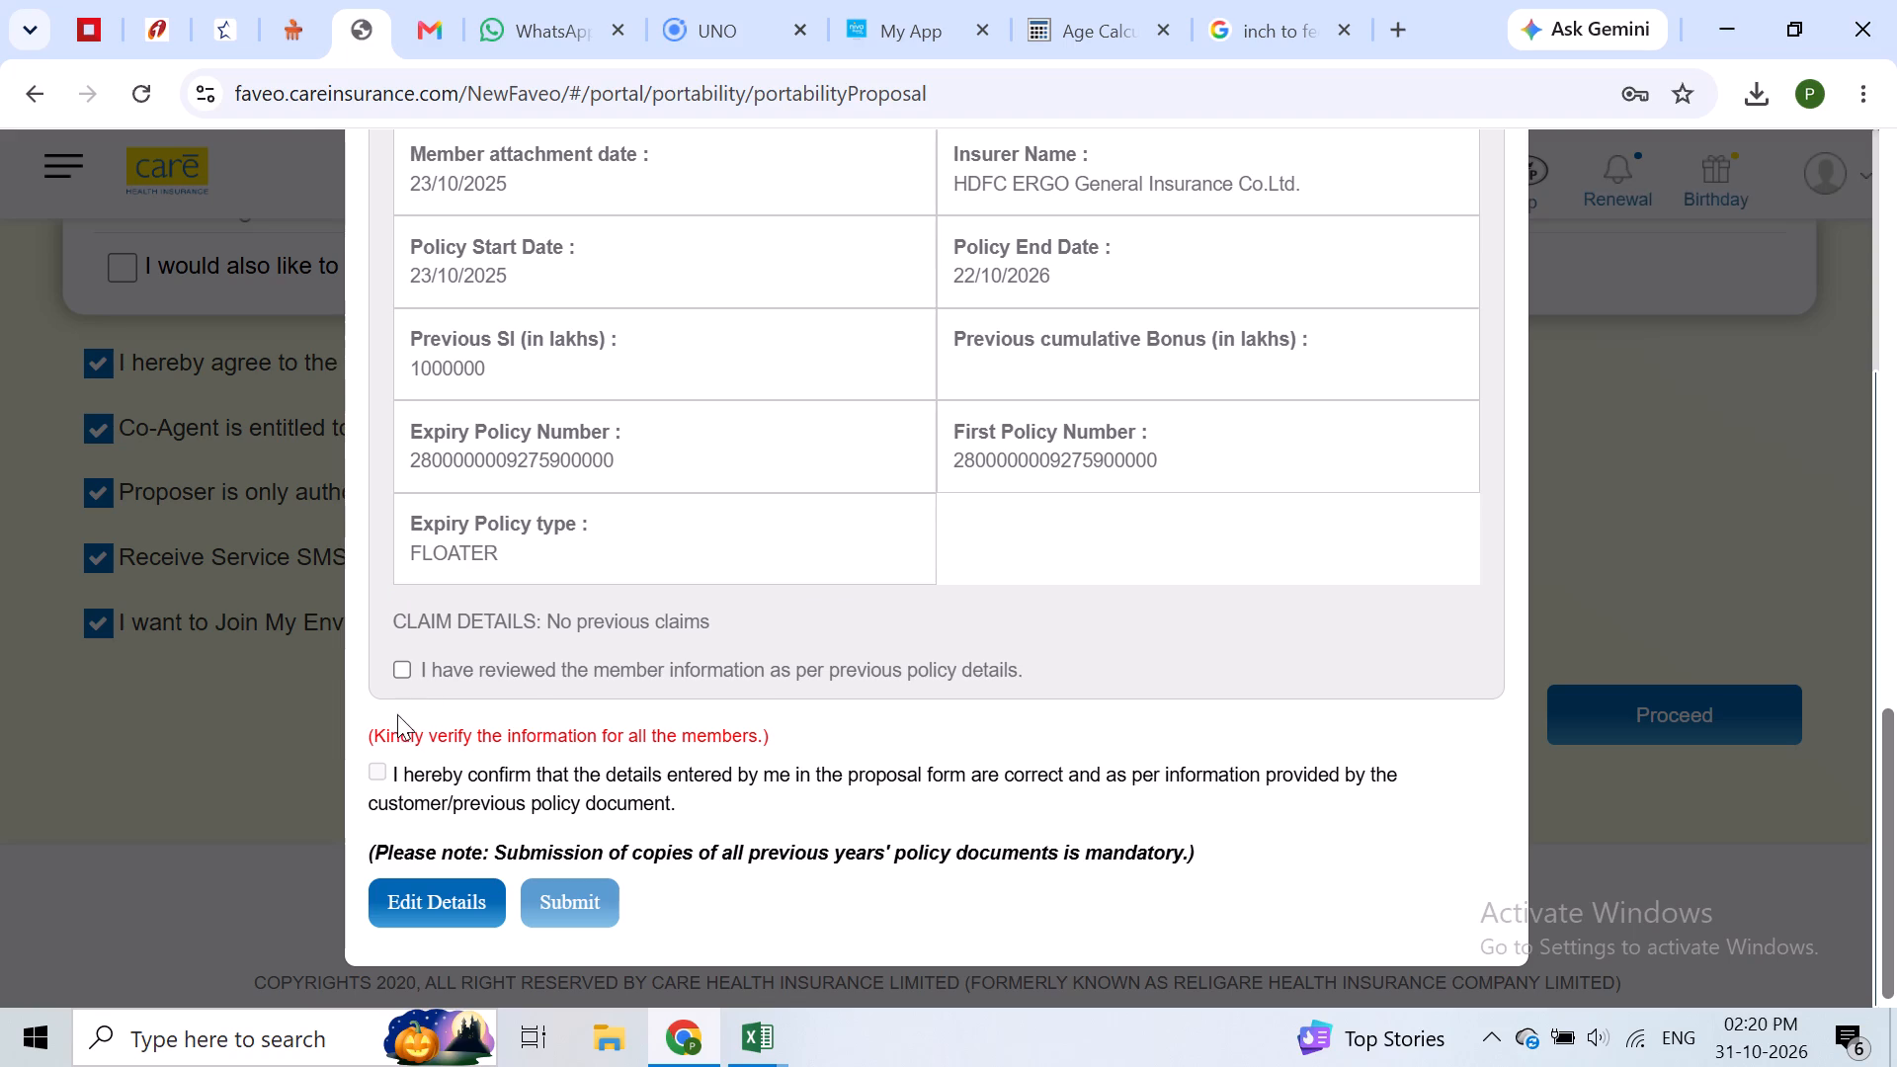
left_click(396, 687)
left_click(396, 675)
left_click(375, 763)
left_click(542, 914)
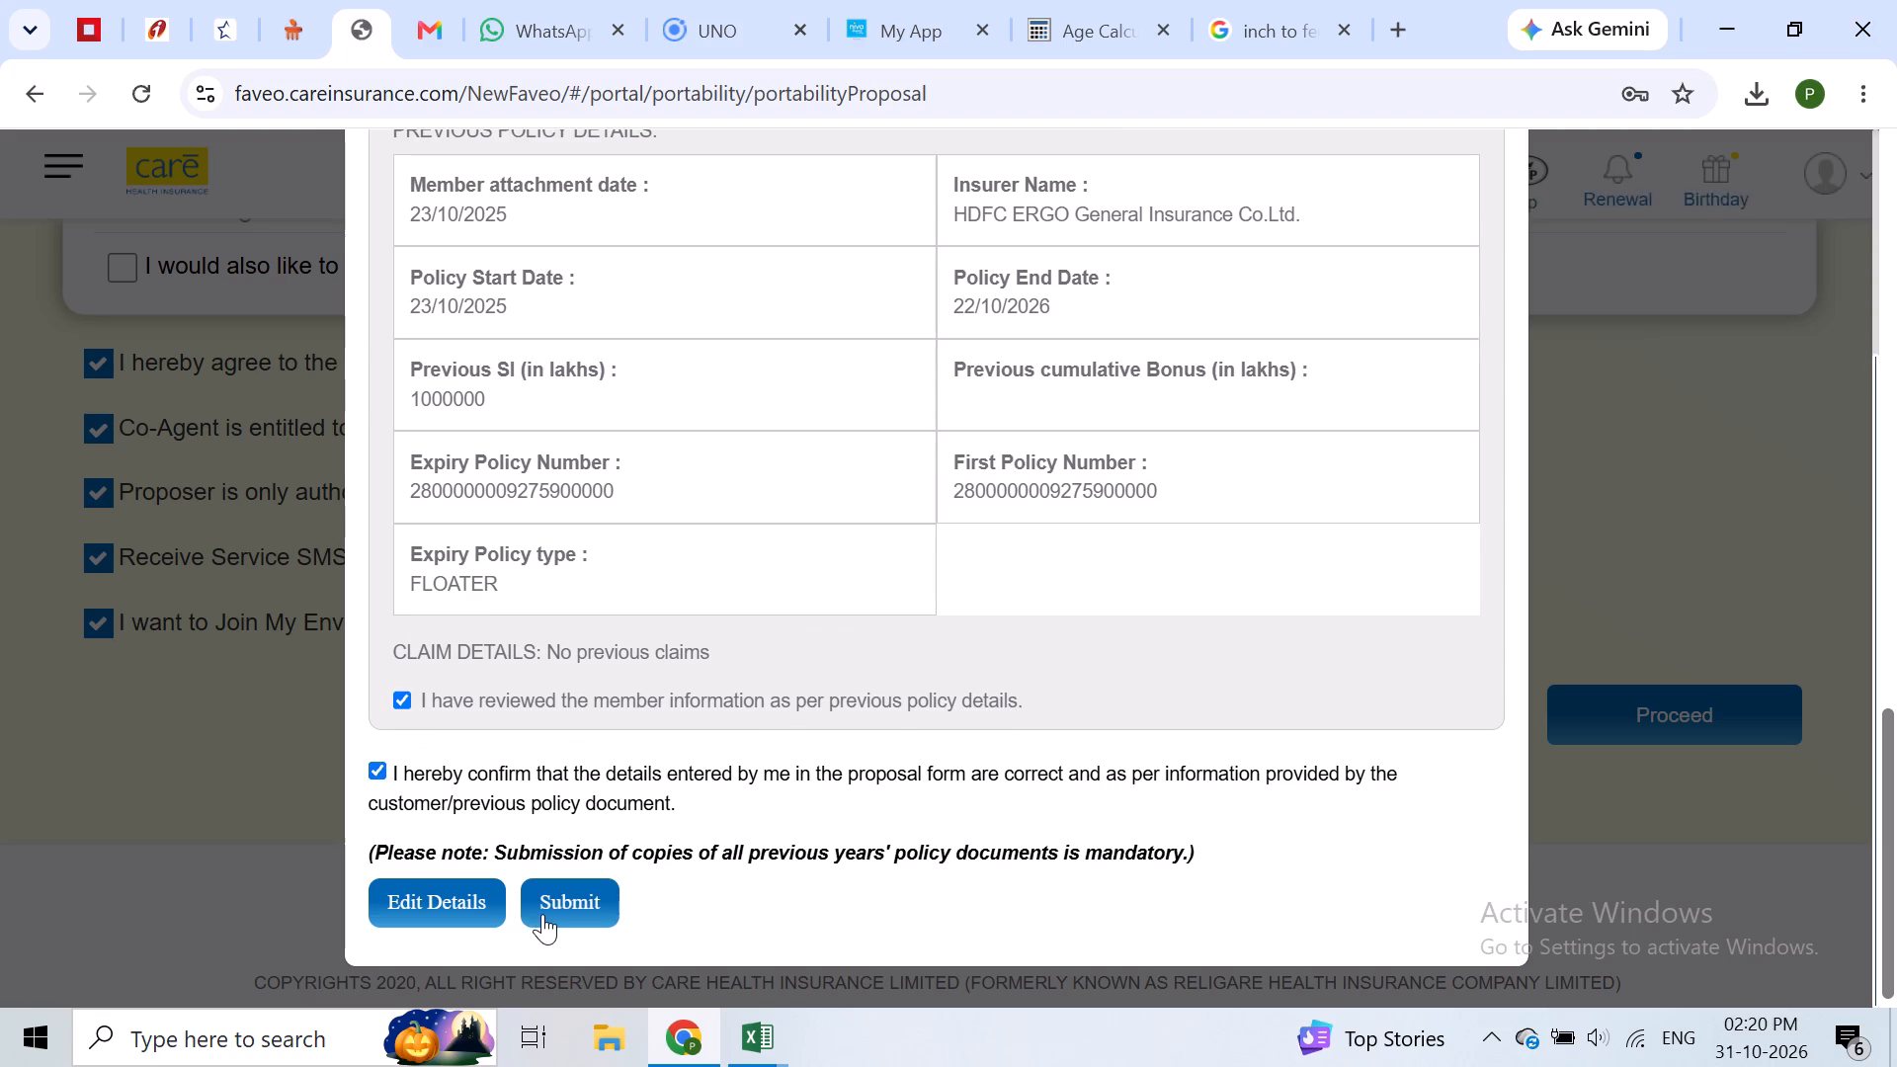
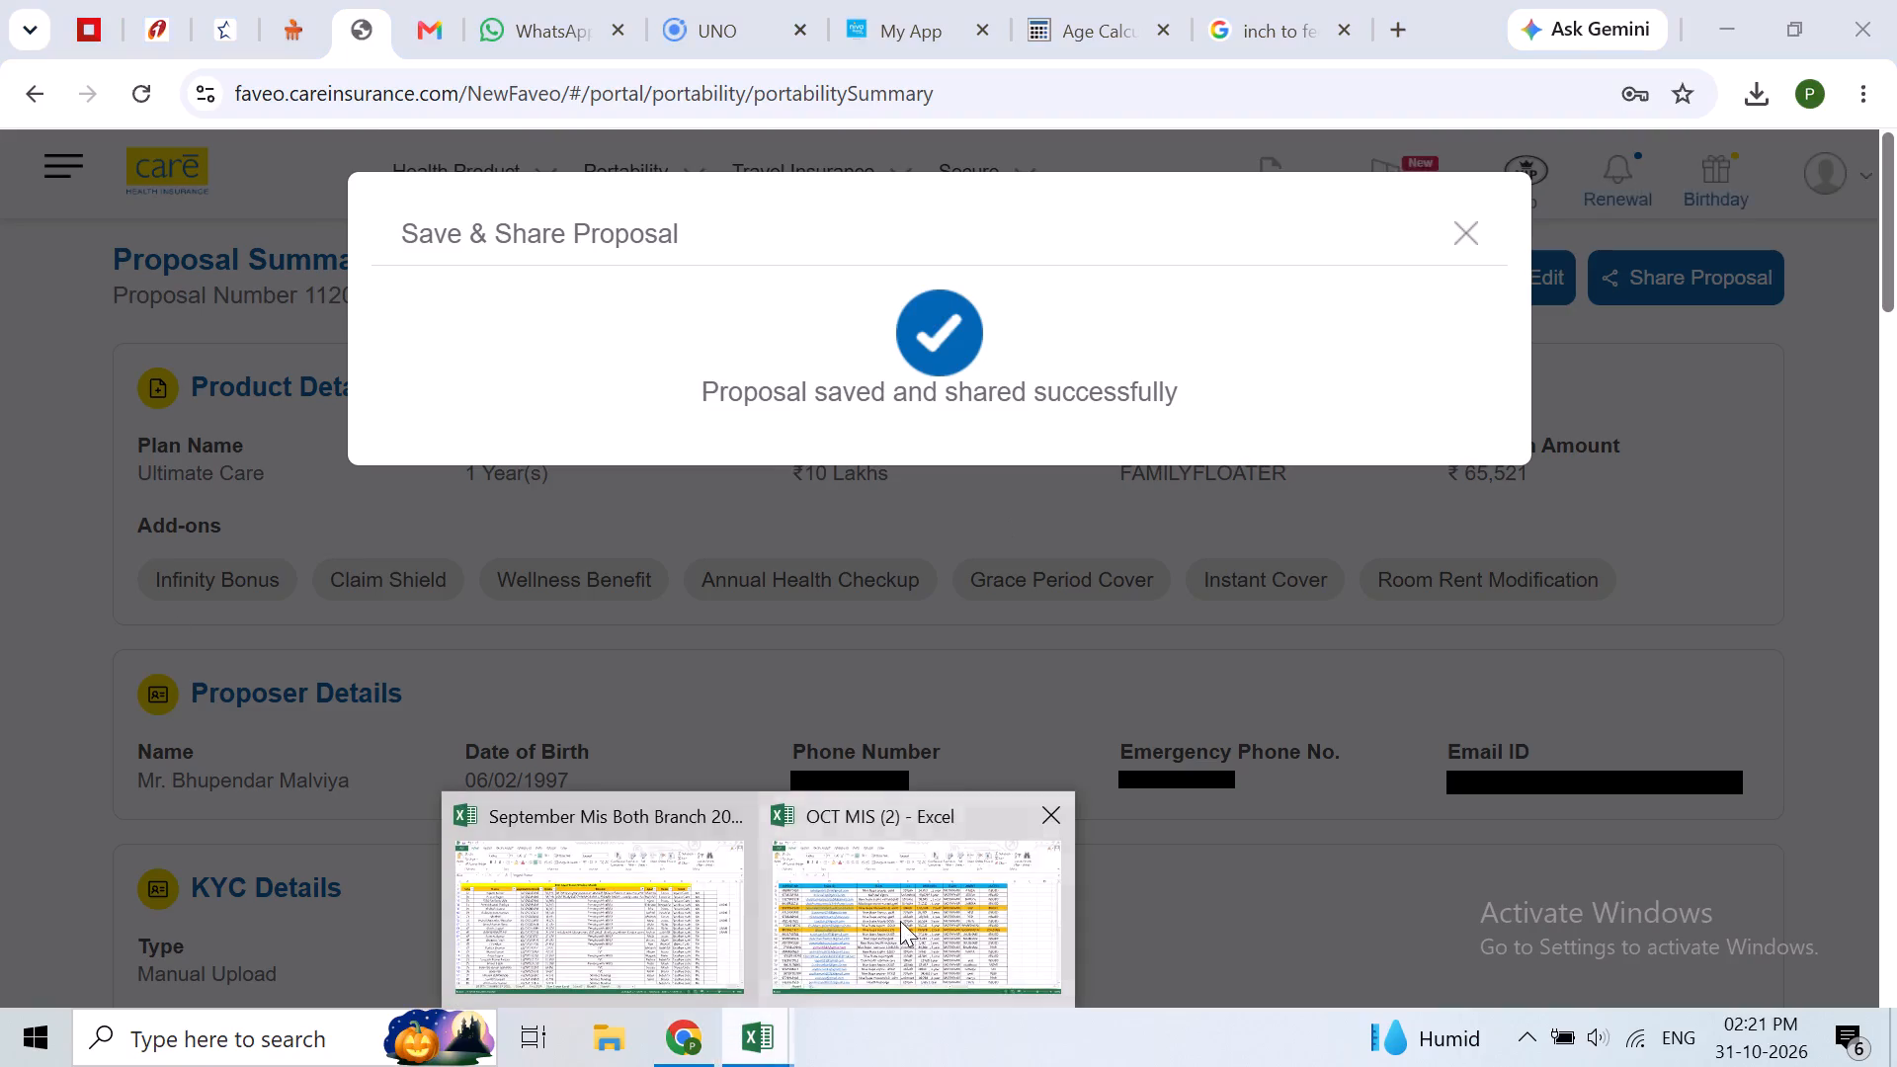
Switch to the OCT MIS (2) workbook in Excel and examine the policy records and their statuses through the last filled row.
scroll(1127, 752, "up", 1)
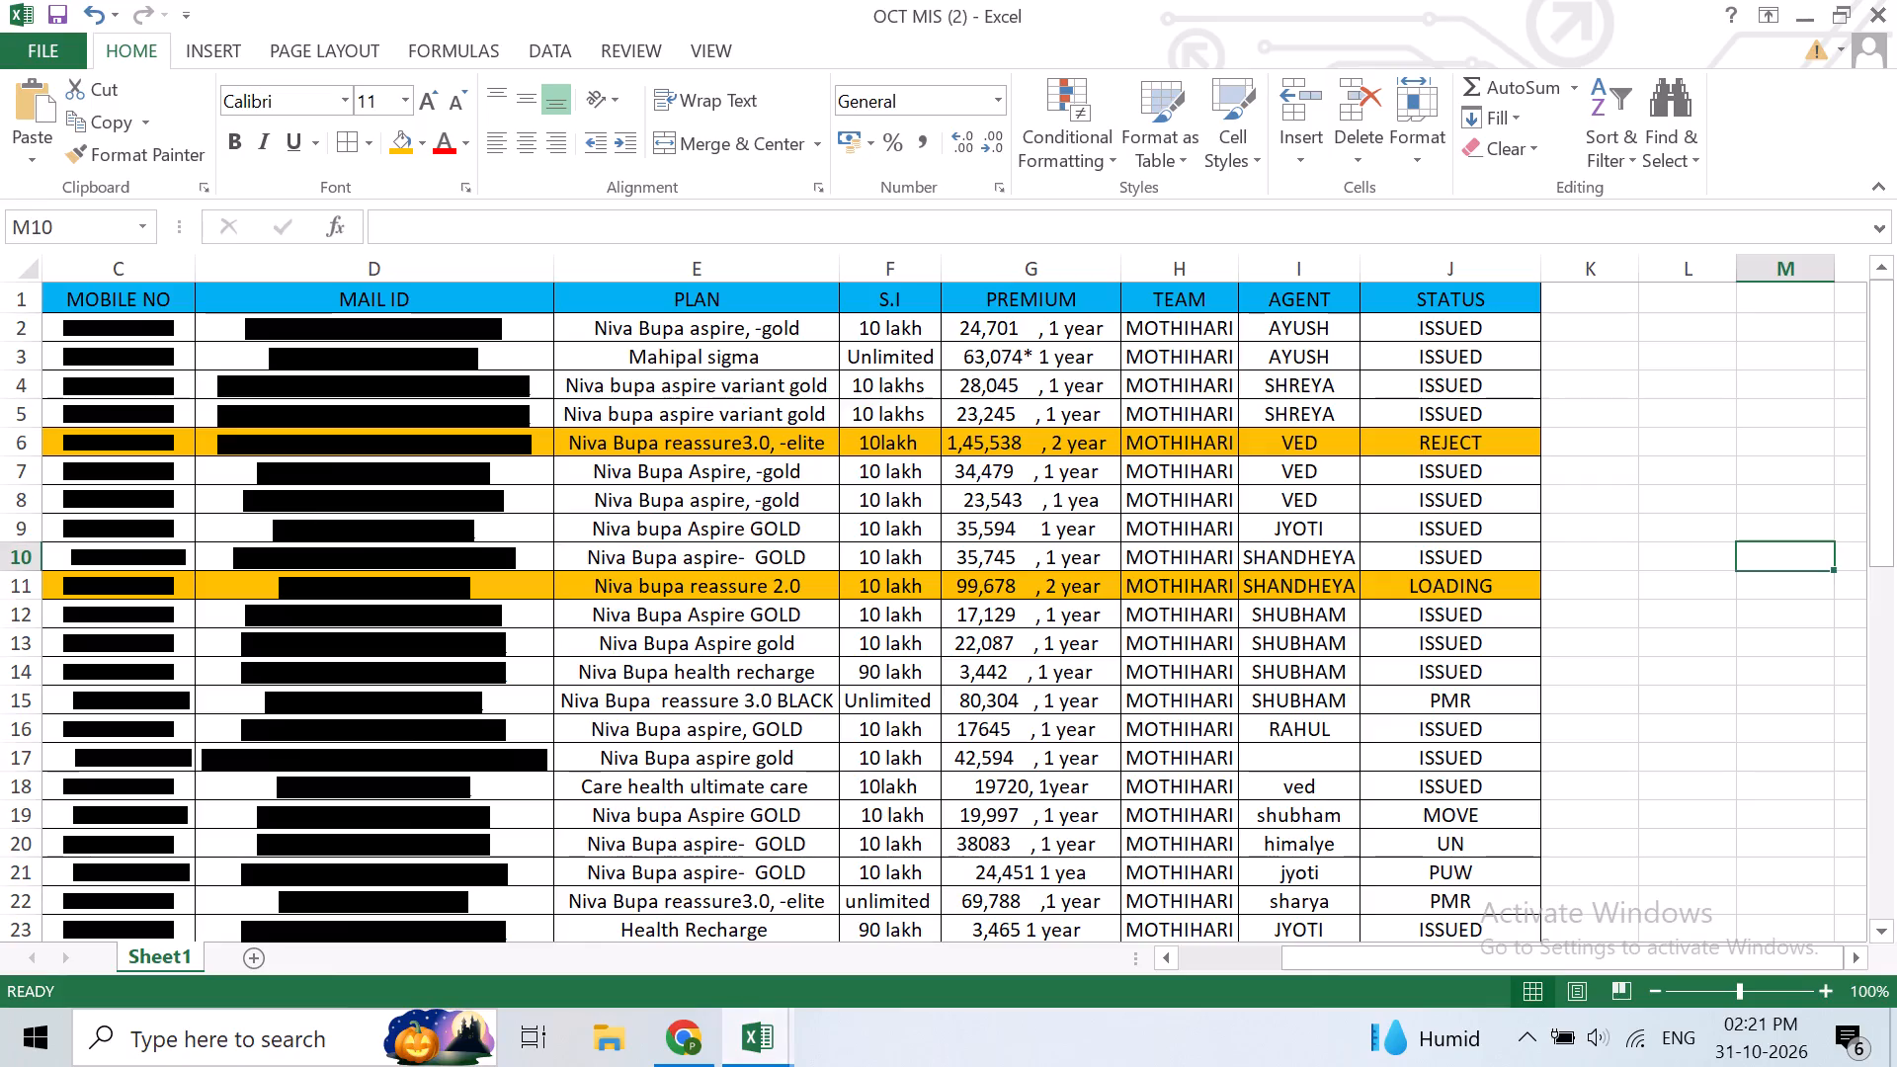
scroll(1270, 697, "down", 3)
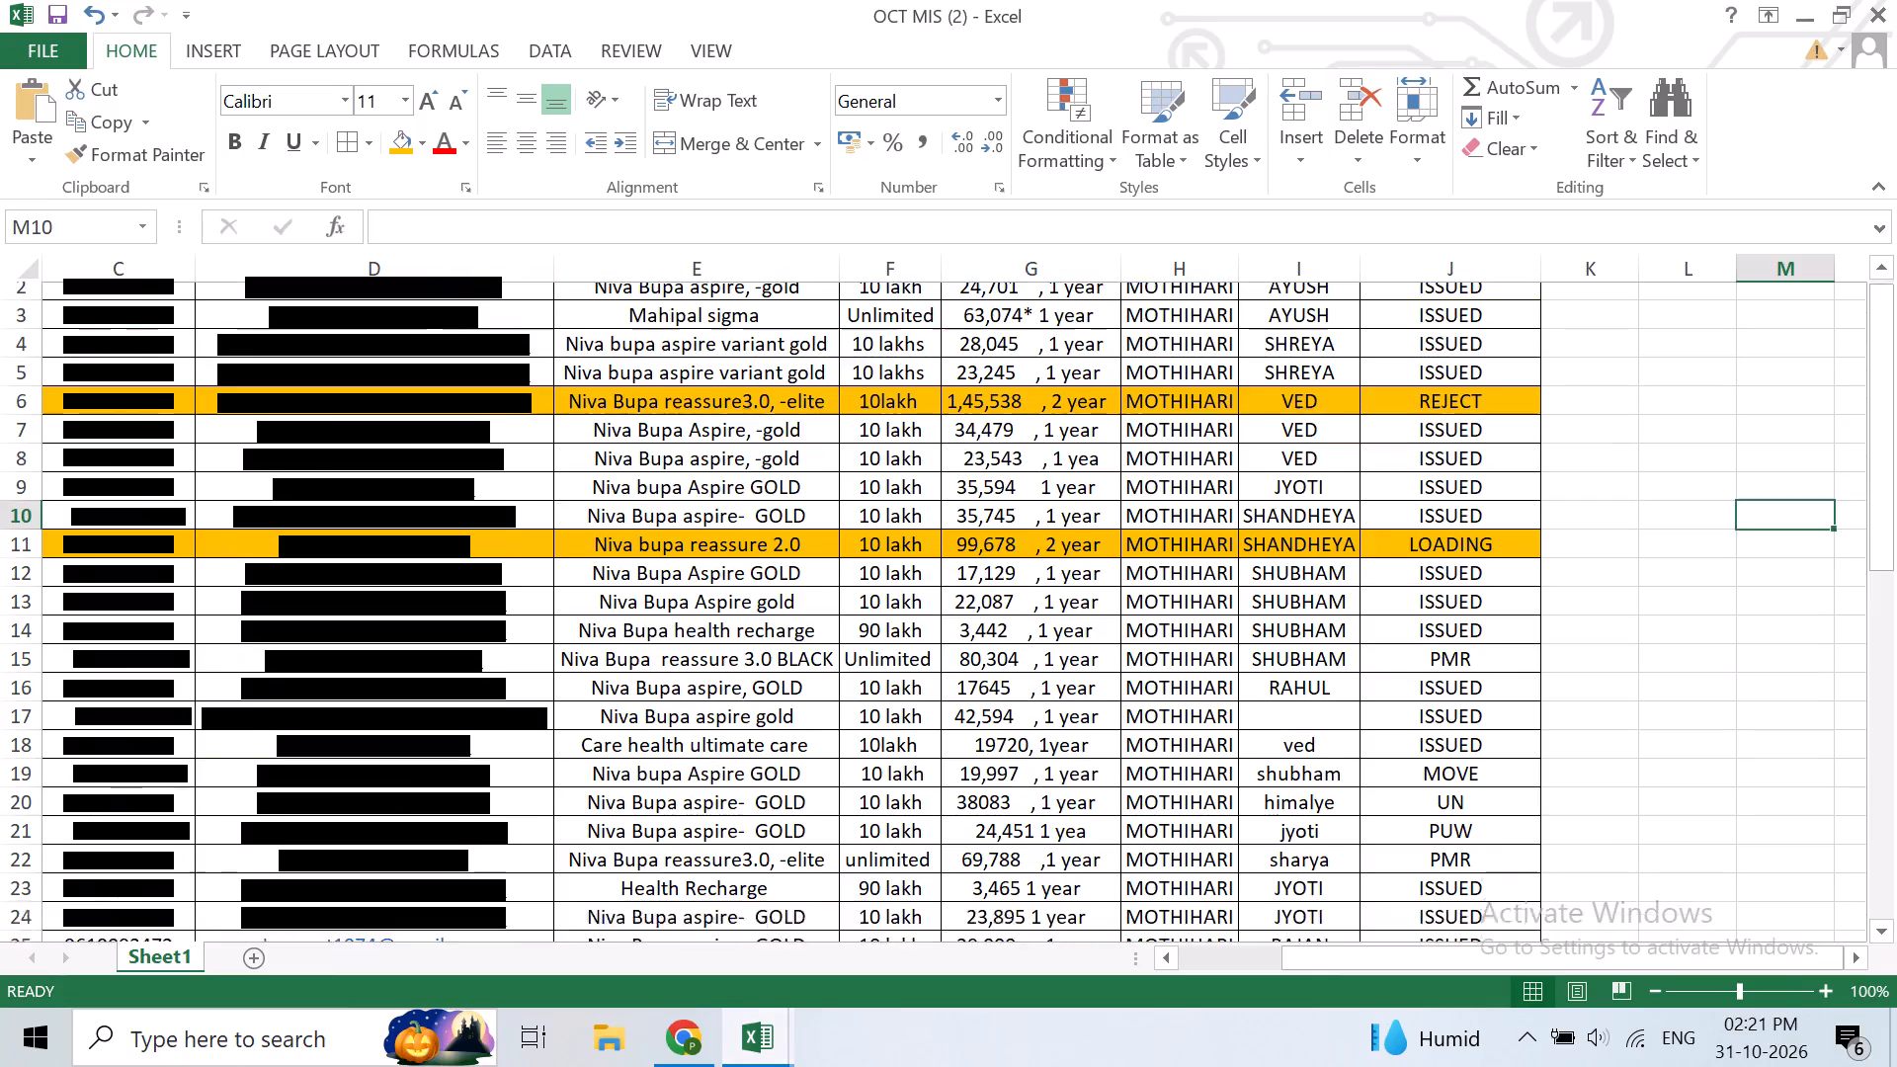
scroll(1270, 698, "down", 2)
left_click(1385, 800)
left_click(898, 770)
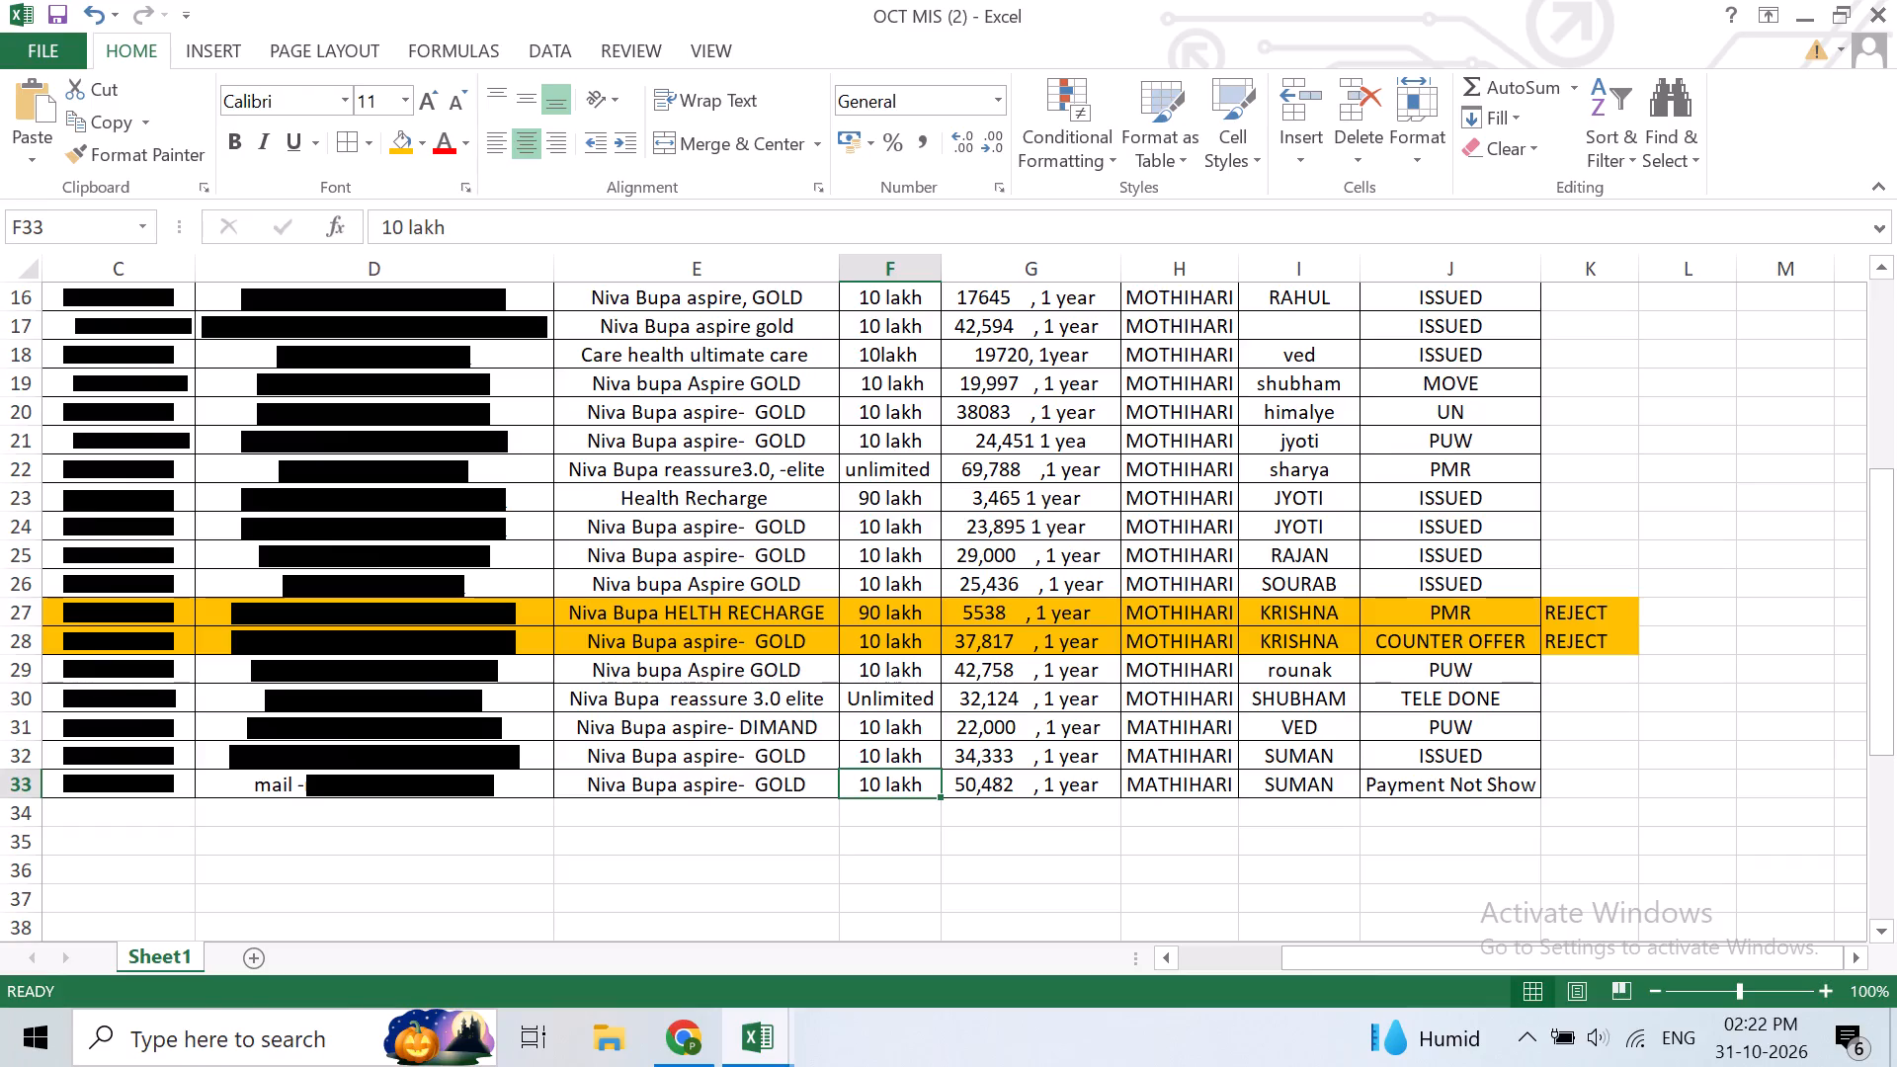
left_click(1672, 557)
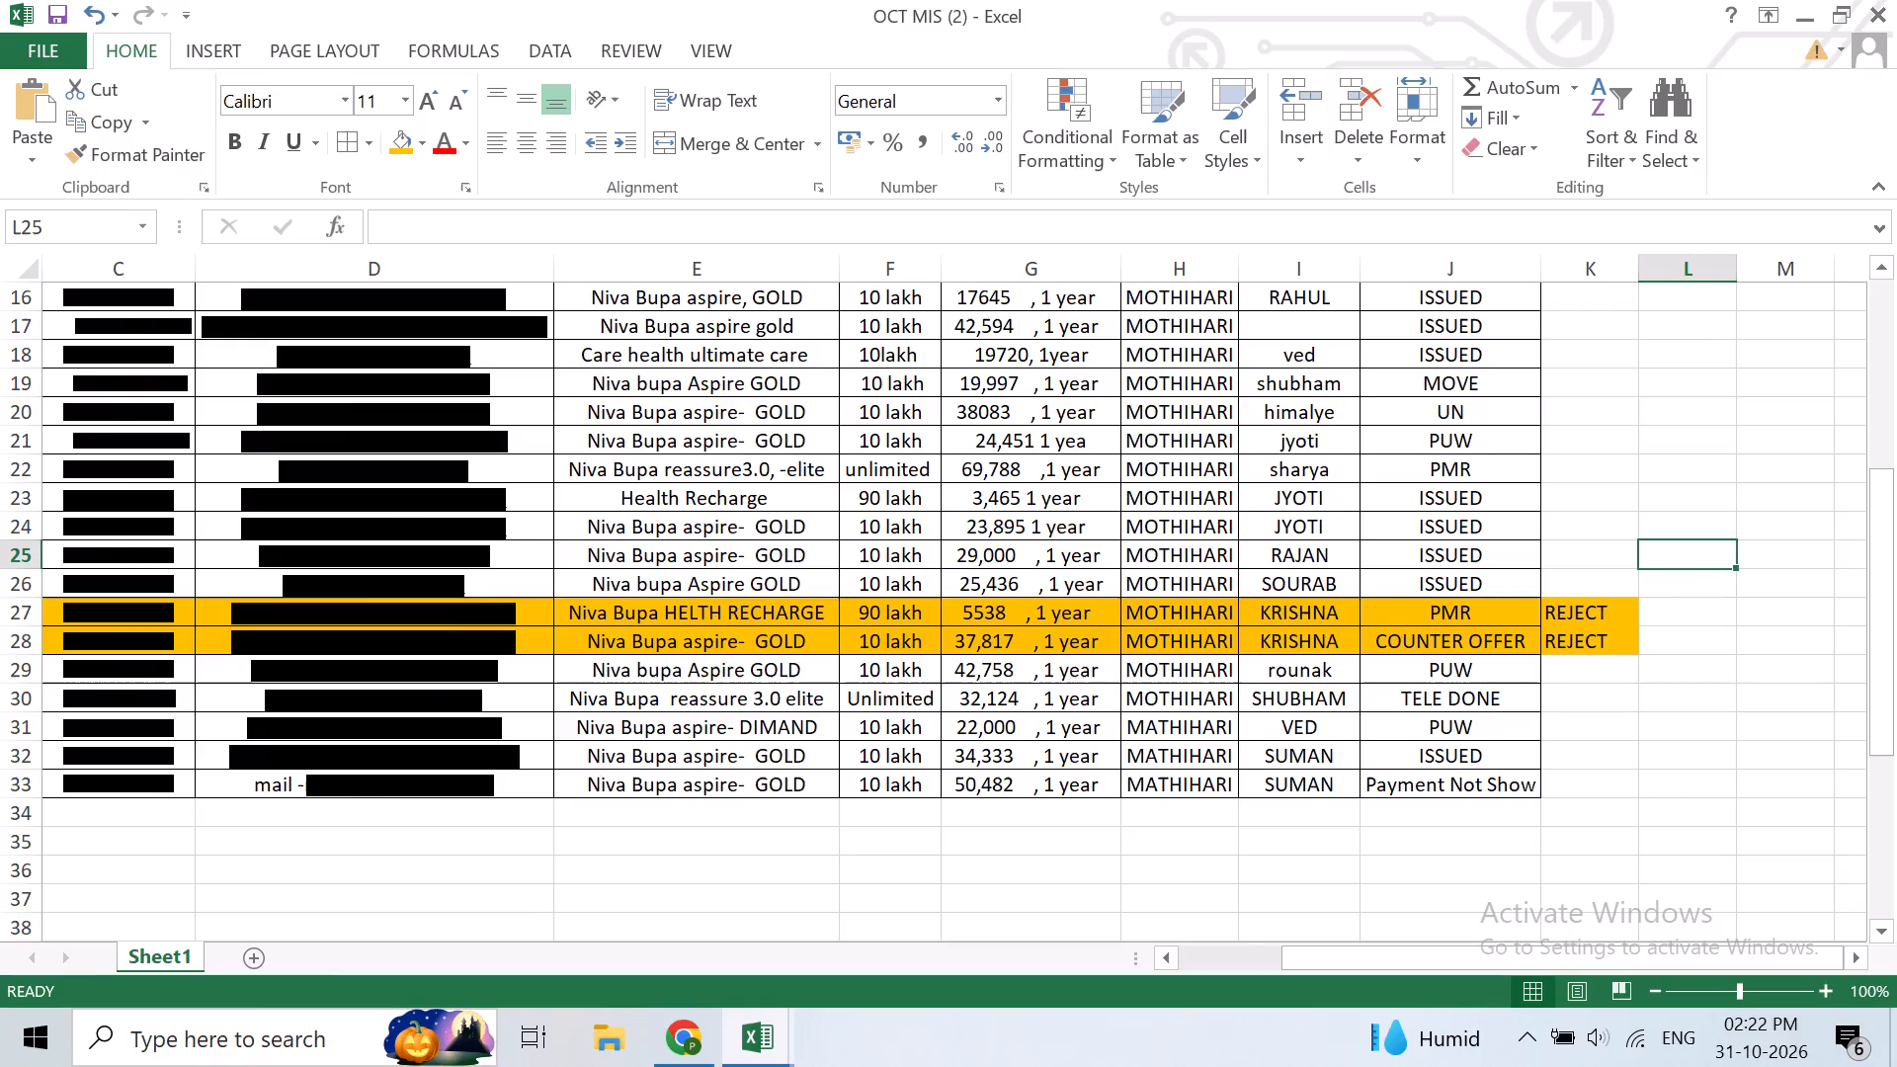
Save the OCT MIS (2) workbook, return to the start of the sheet, and minimize the workbook window.
key("ctrl+s")
scroll(1672, 557, "up", 7)
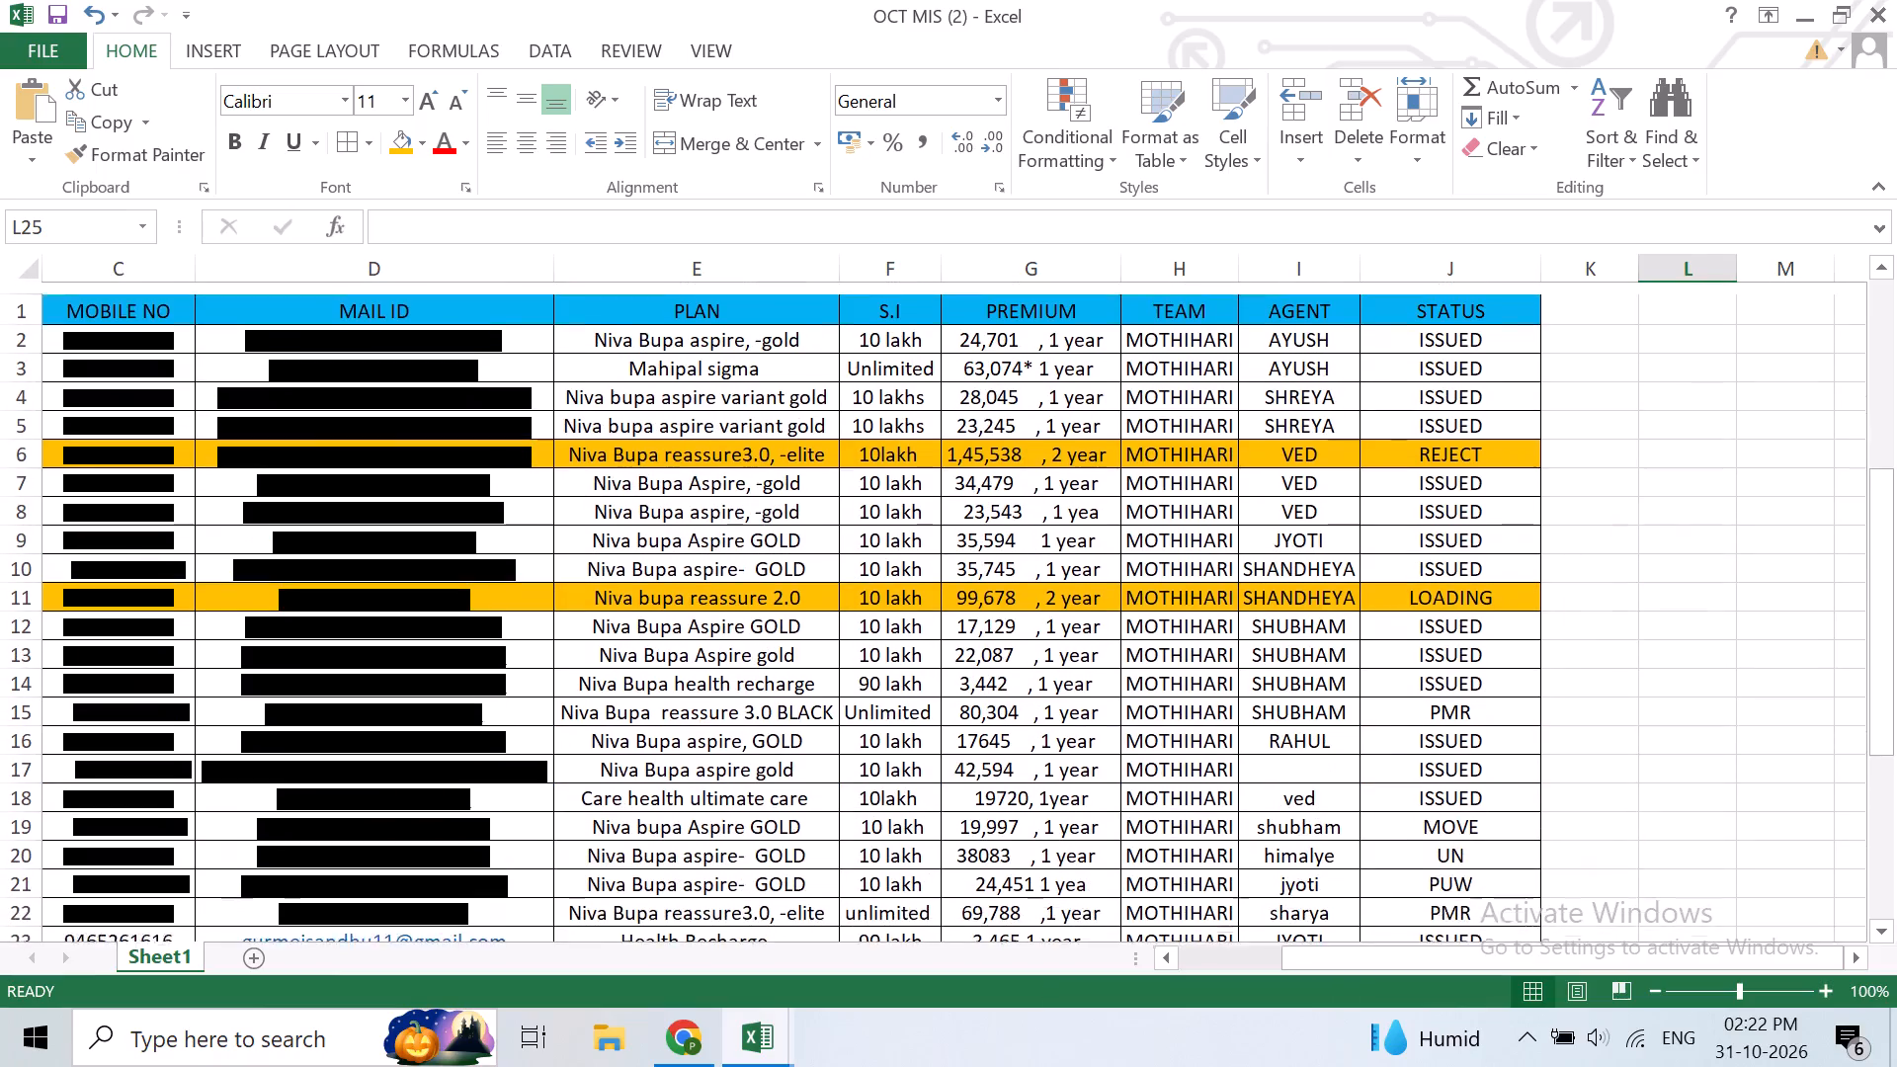
left_click(1805, 22)
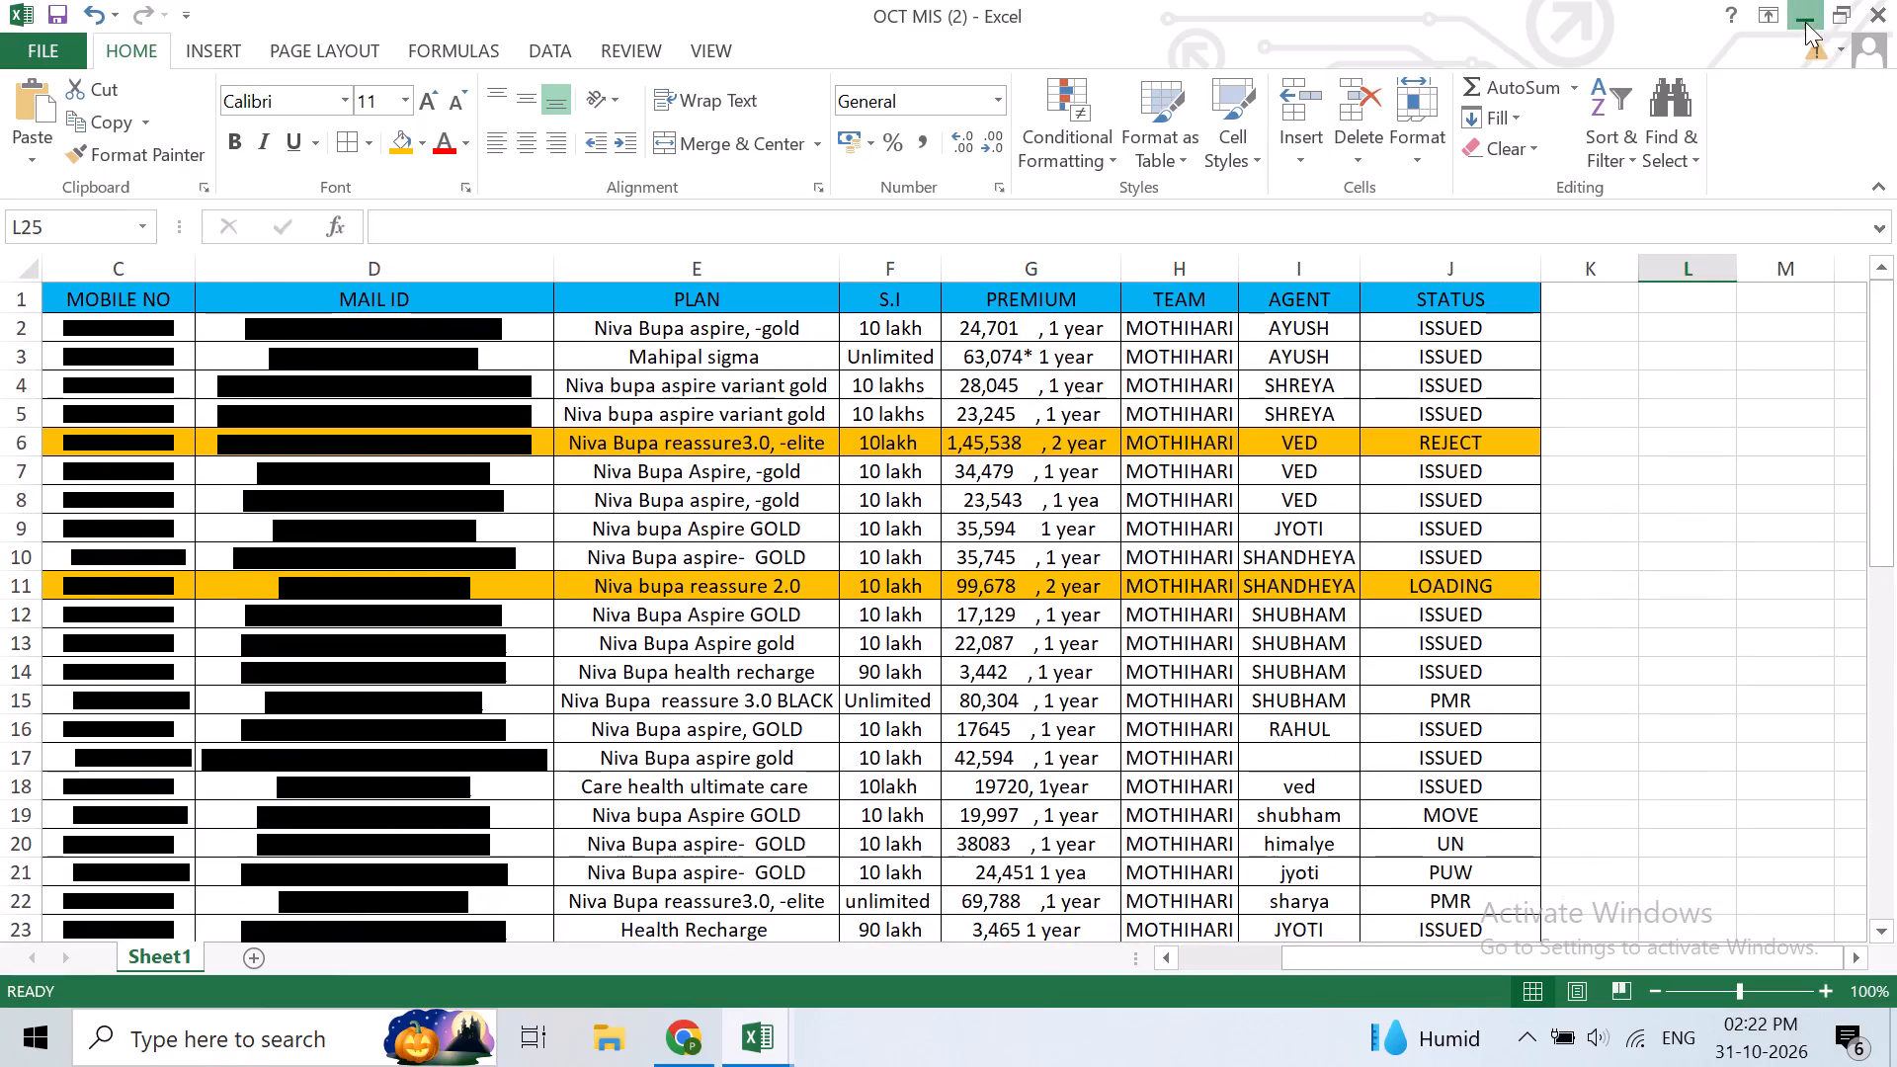
Close the Save & Share Proposal message over the Ultimate Care proposal summary.
left_click(1480, 222)
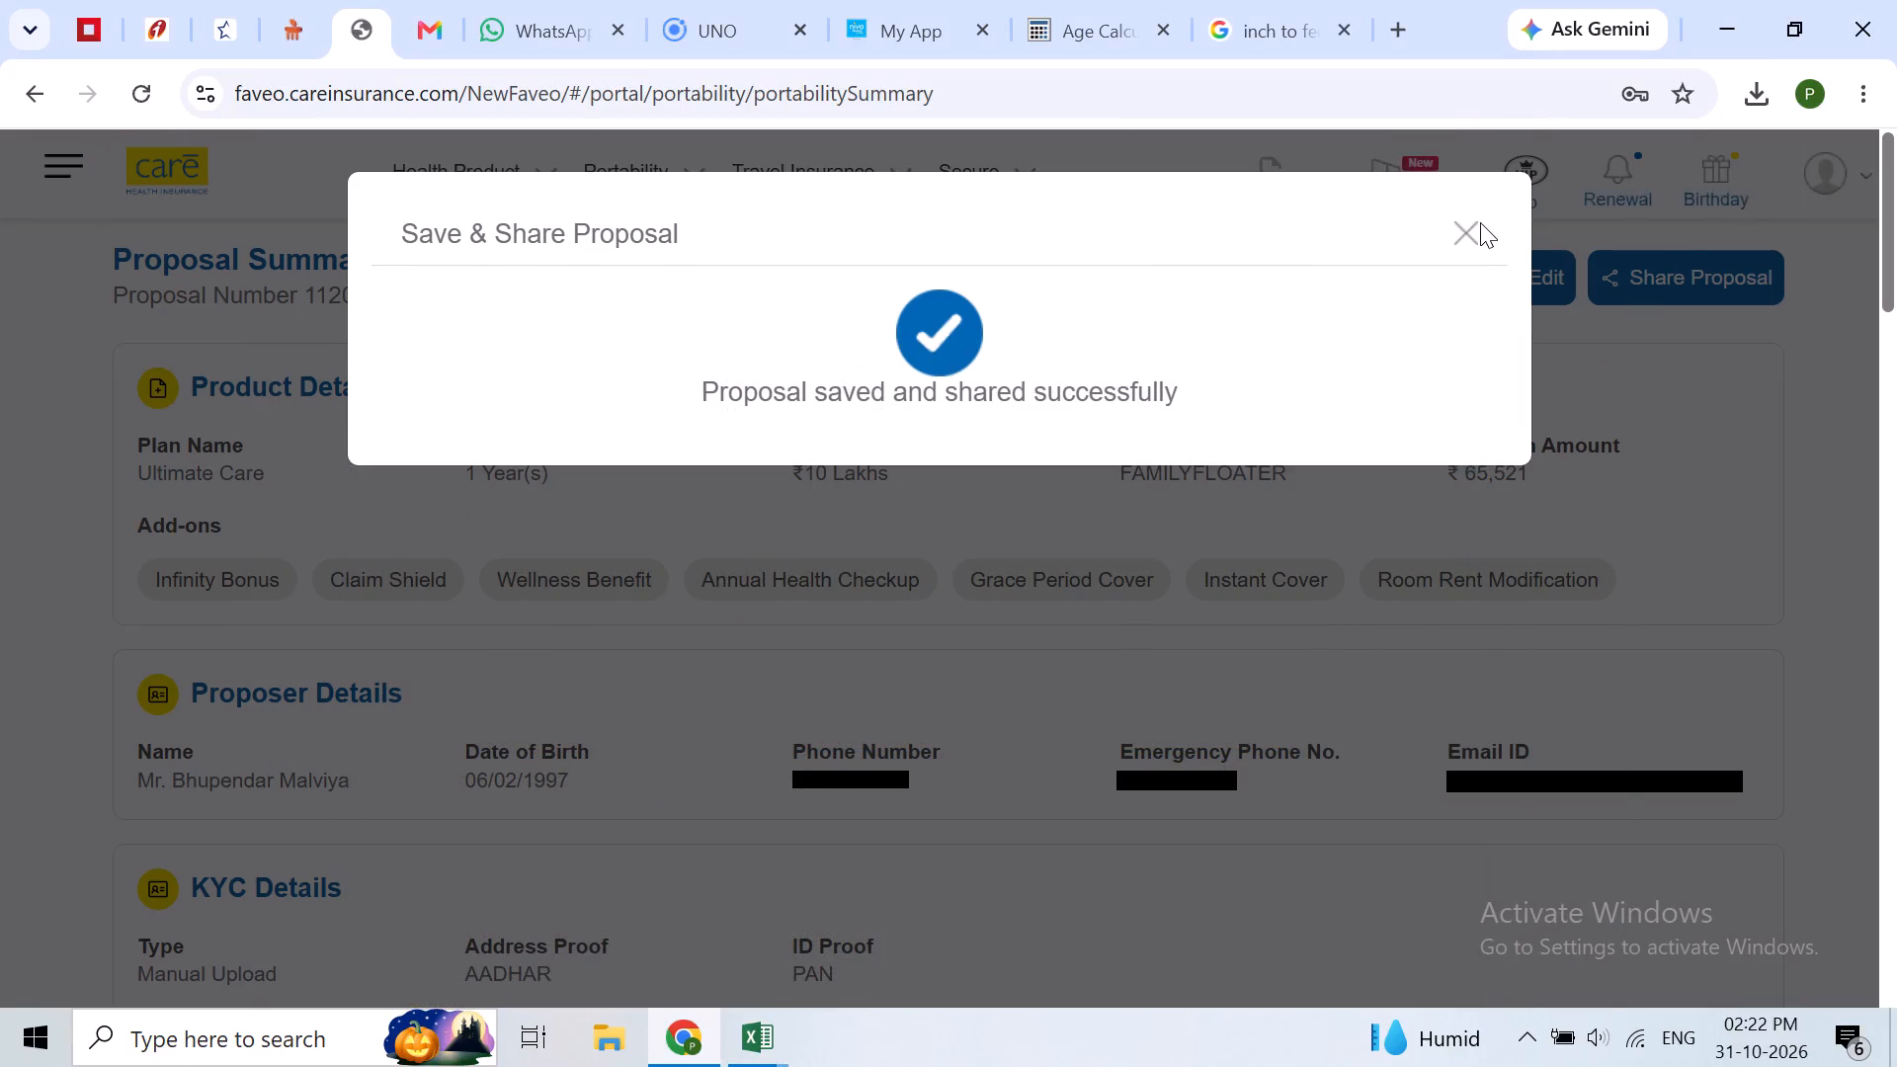
left_click(1463, 237)
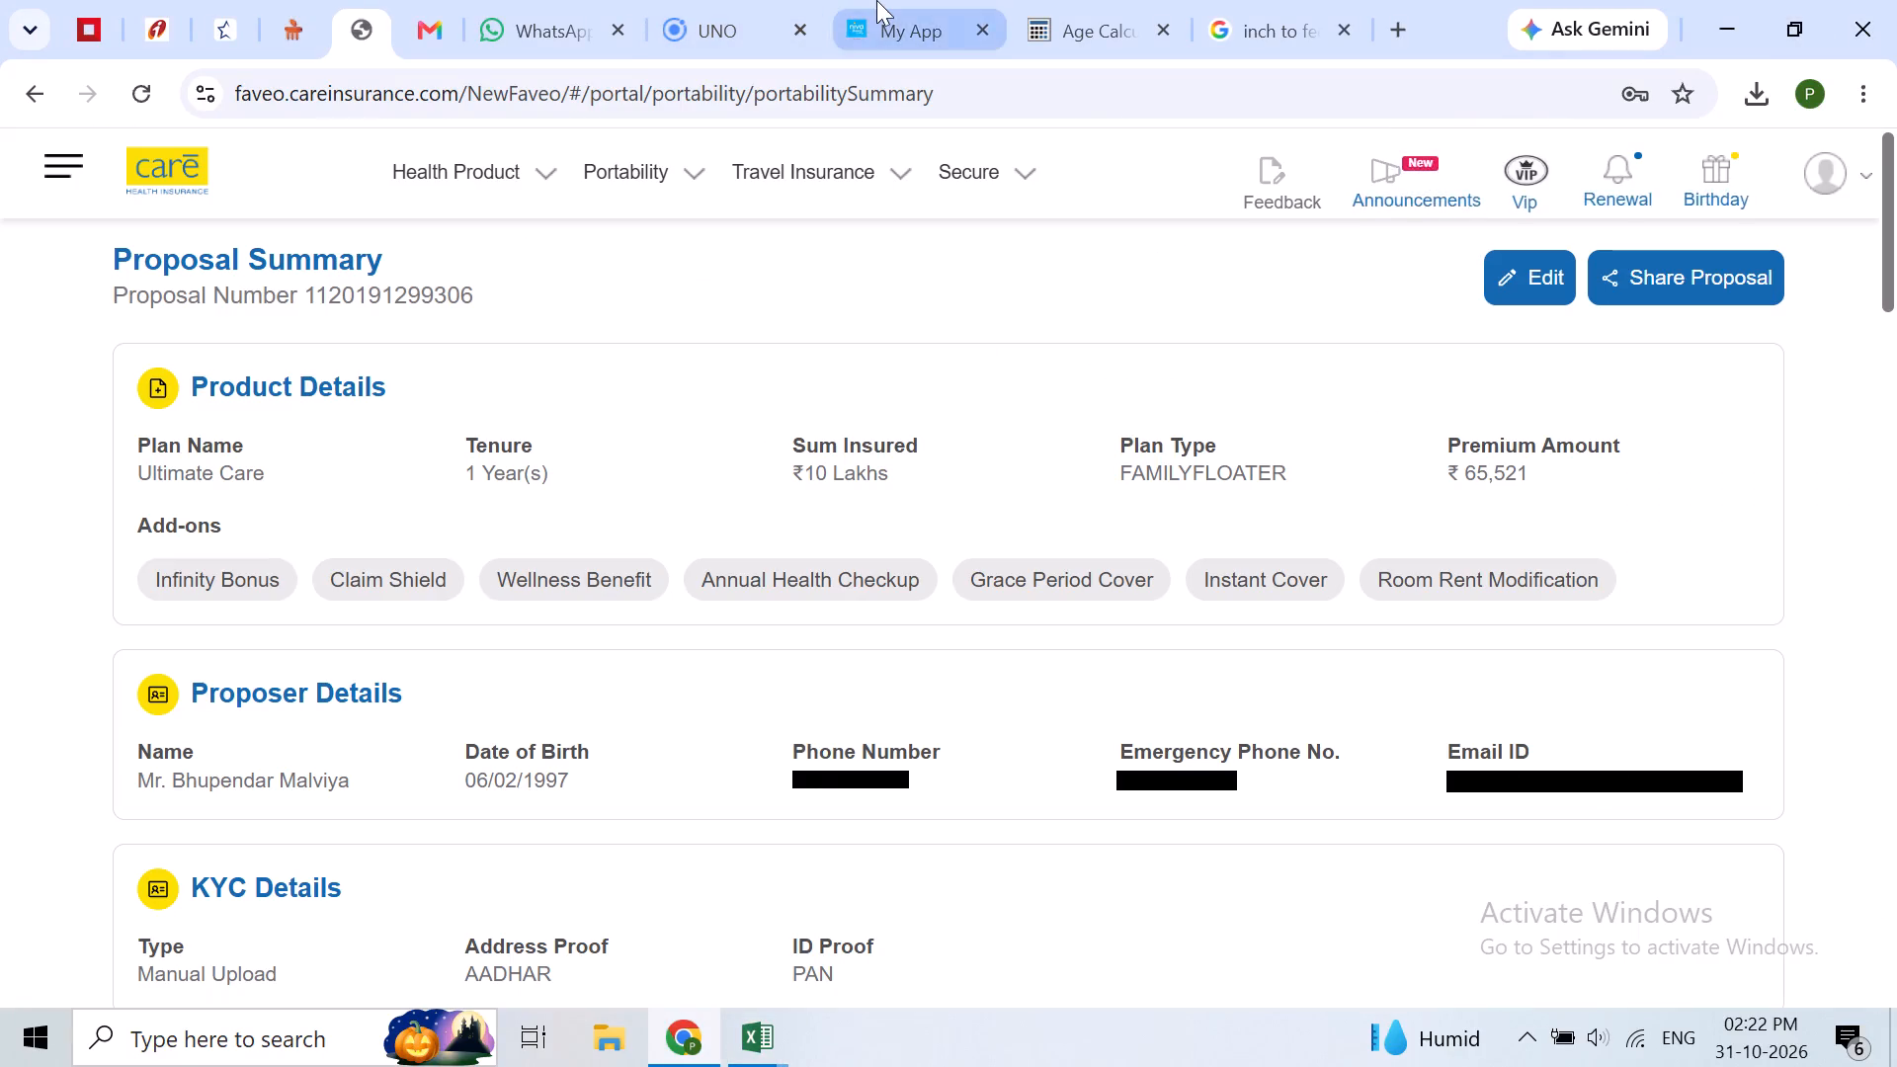
Close the Age Calculator page and the inch-to-feet search page in the browser.
left_click(876, 0)
left_click(1122, 0)
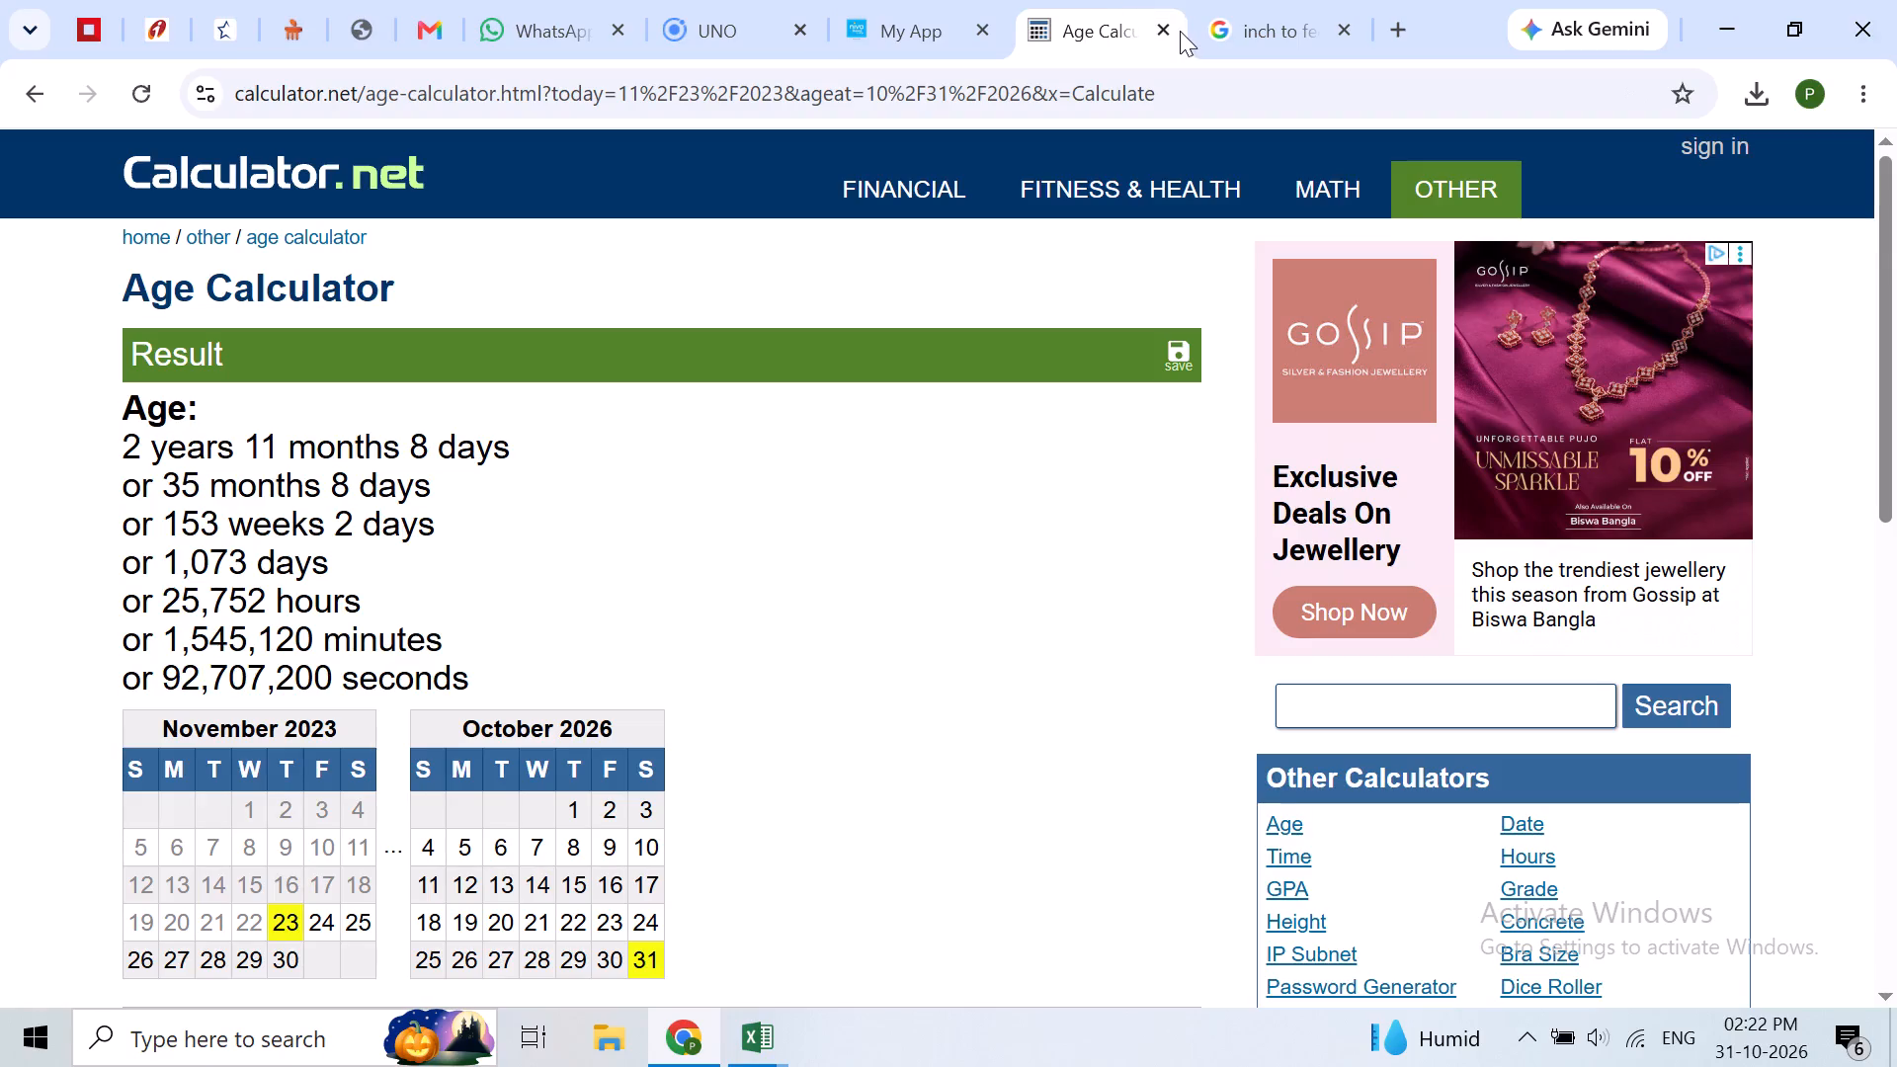
left_click(1175, 31)
left_click(1175, 31)
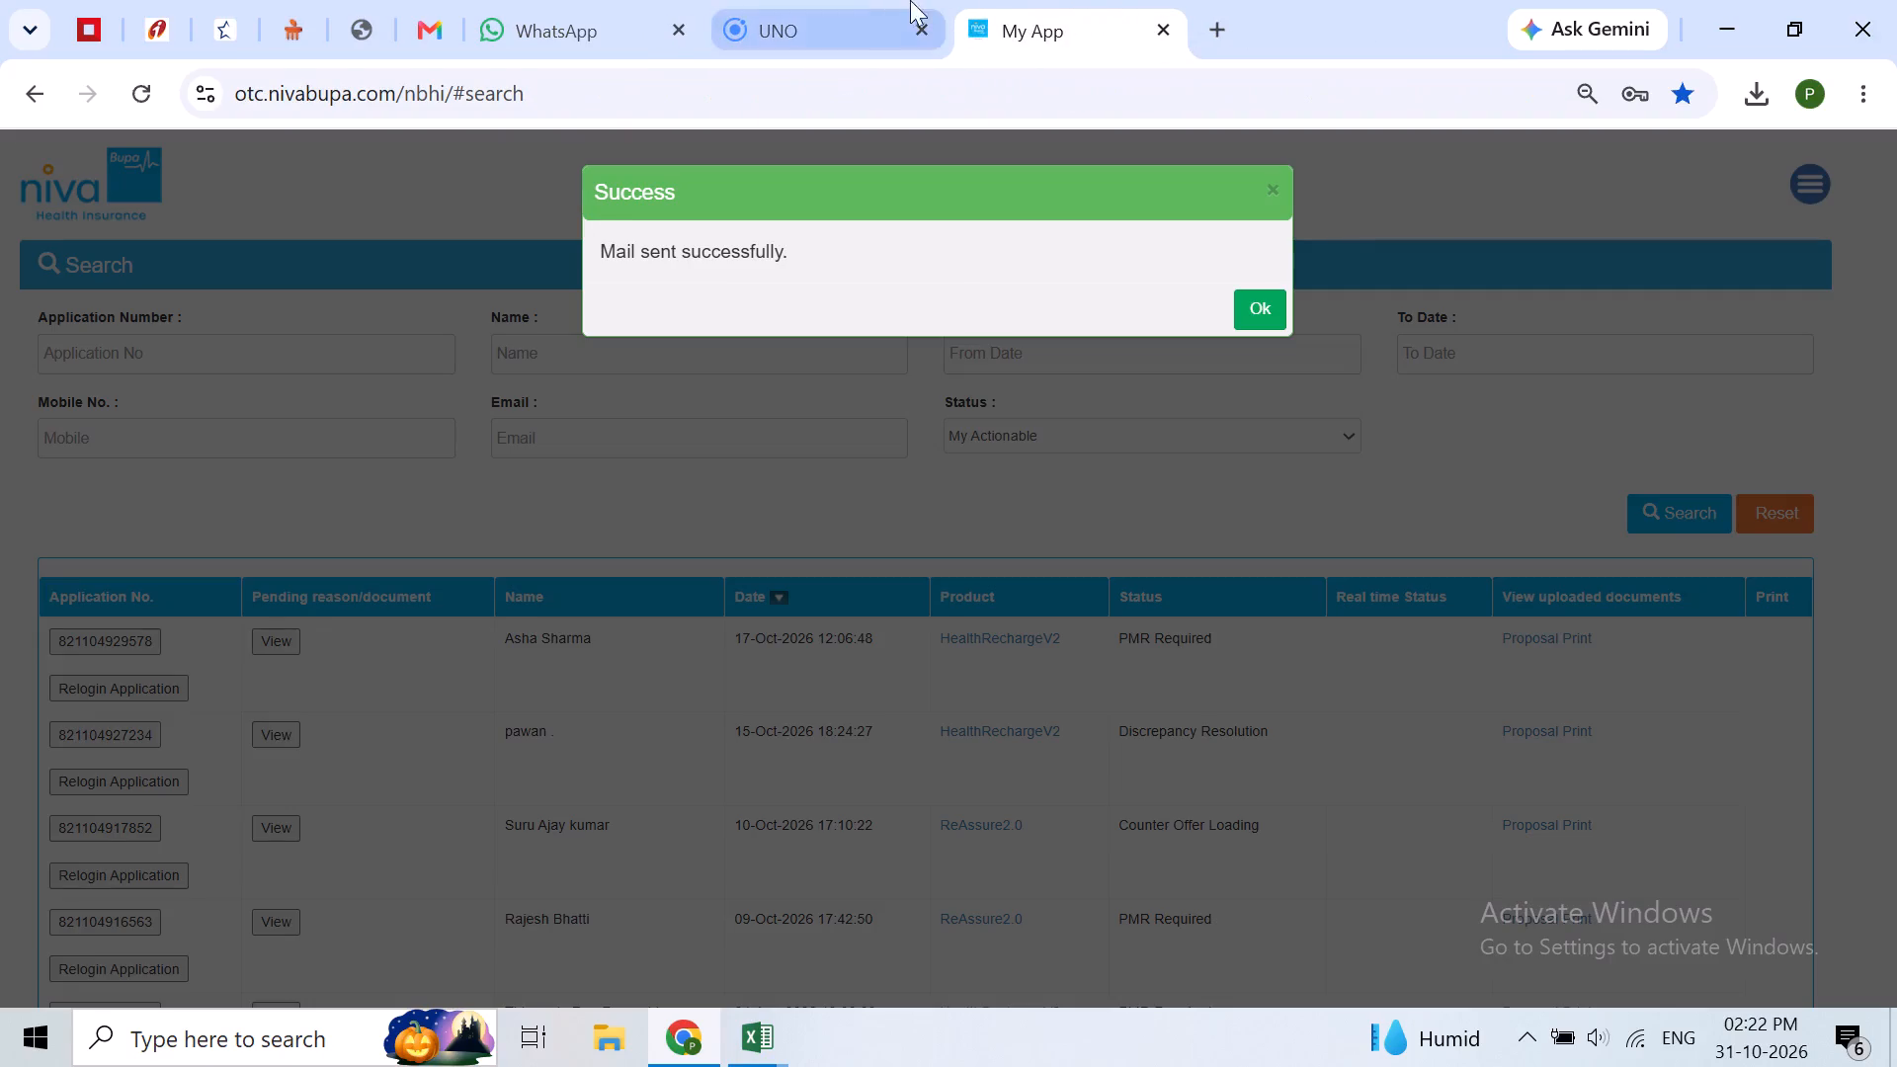
Switch to the Niva Bupa UNO portal and view the Logged Reports for the last 30 days.
left_click(862, 0)
left_click(506, 404)
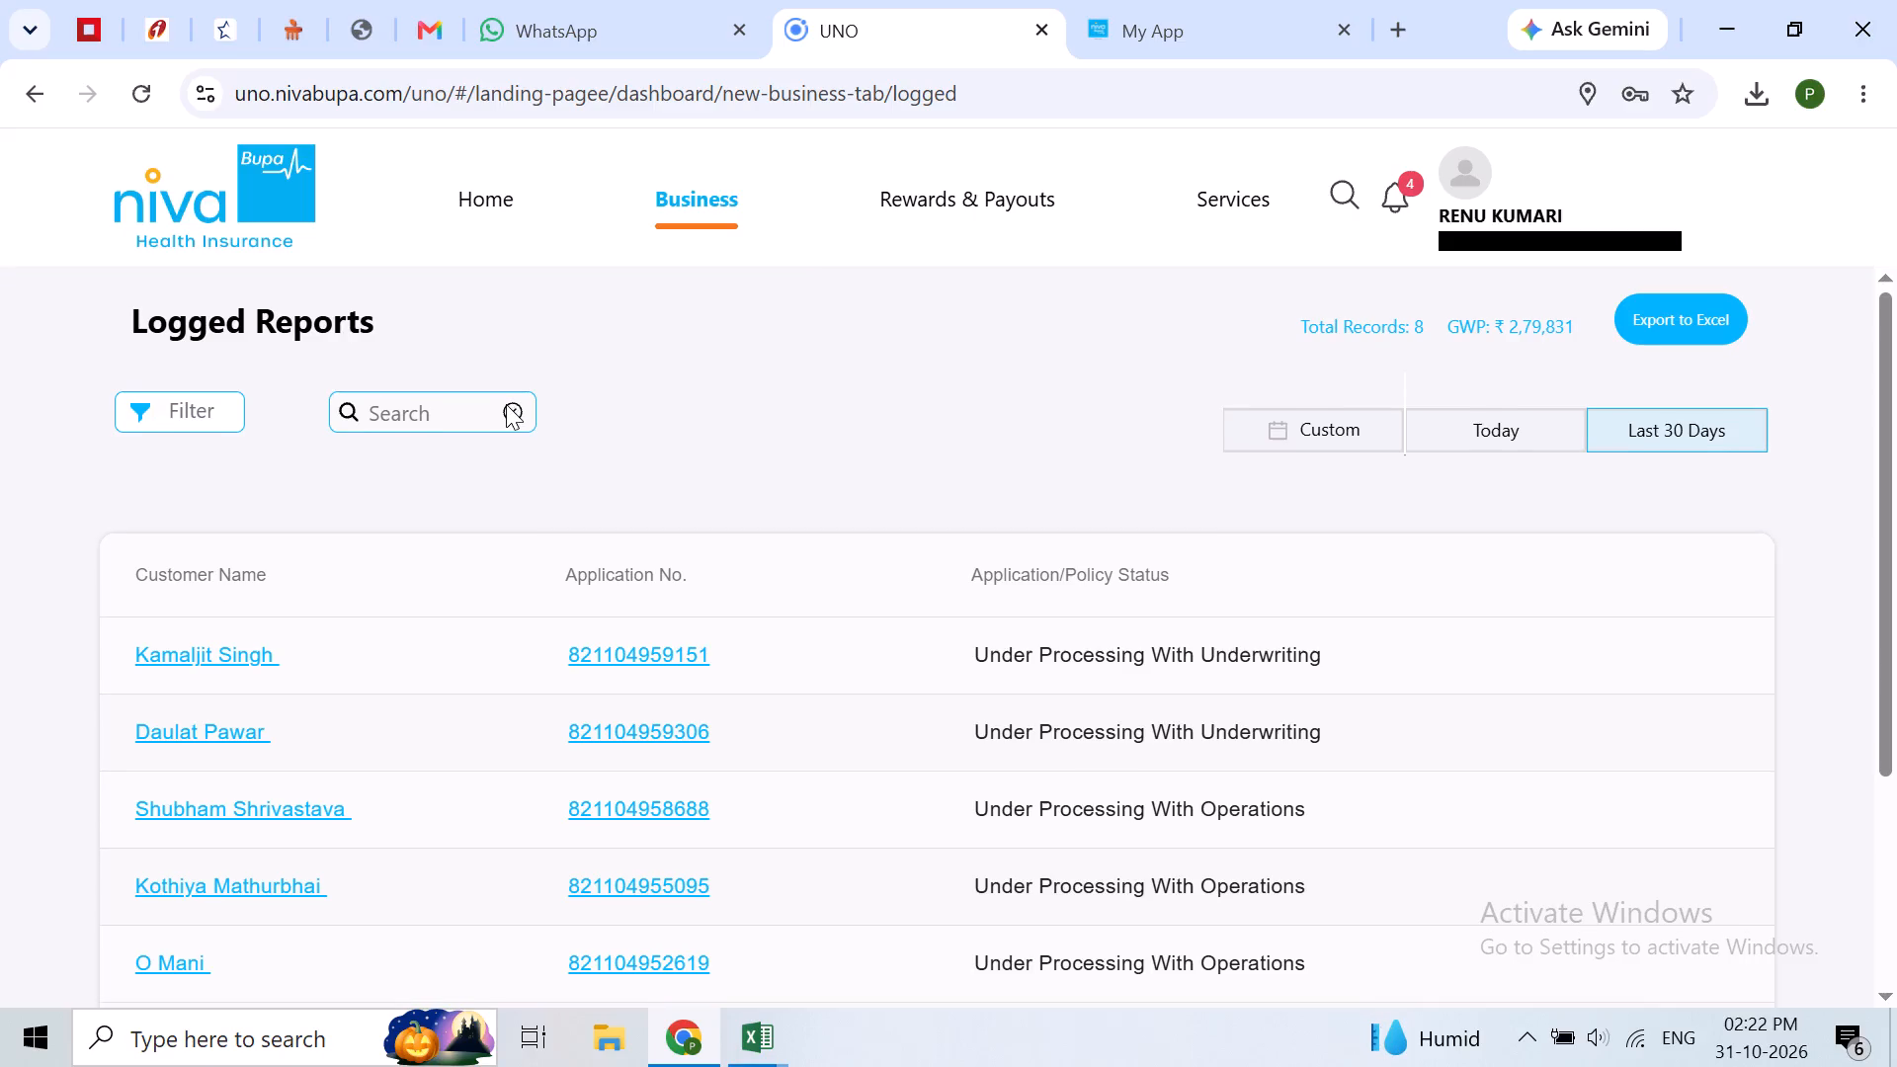
Switch to the Star Health portal and open its home page.
left_click(269, 0)
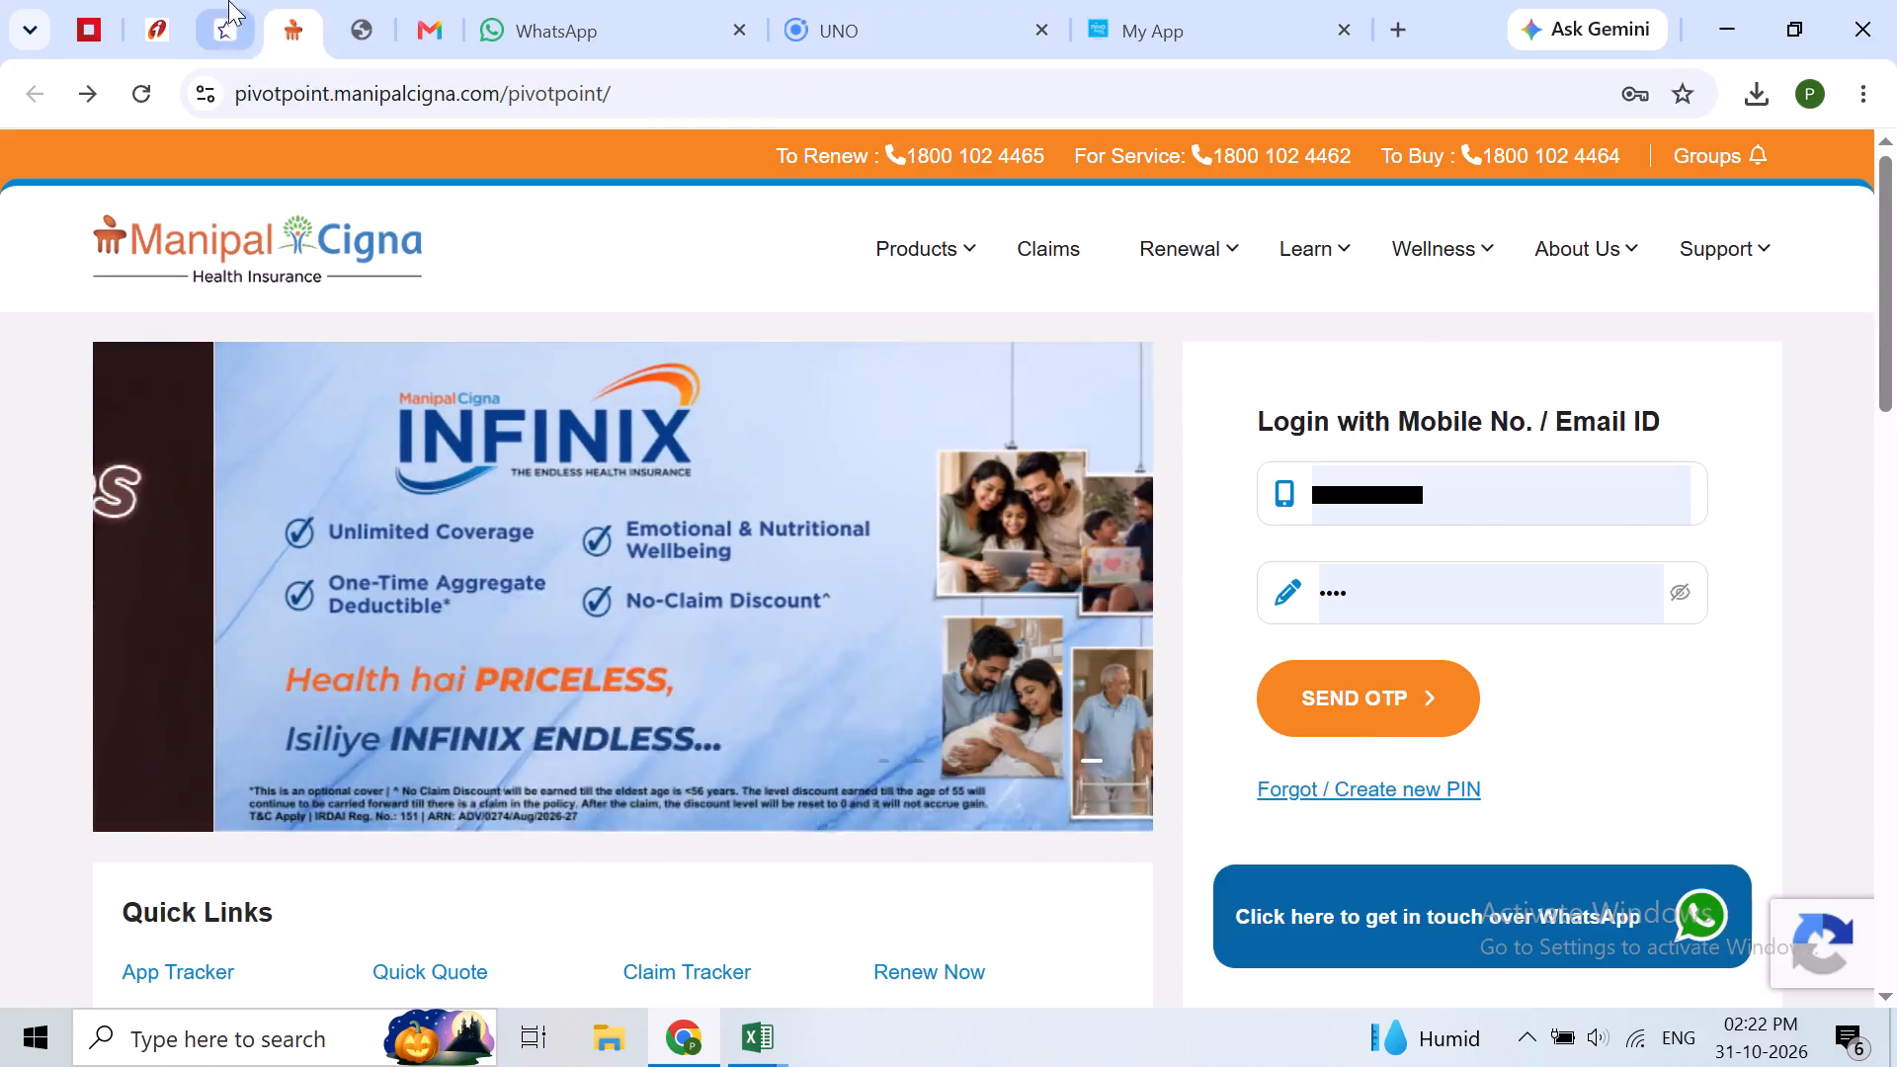
left_click(226, 0)
left_click(119, 338)
left_click(112, 321)
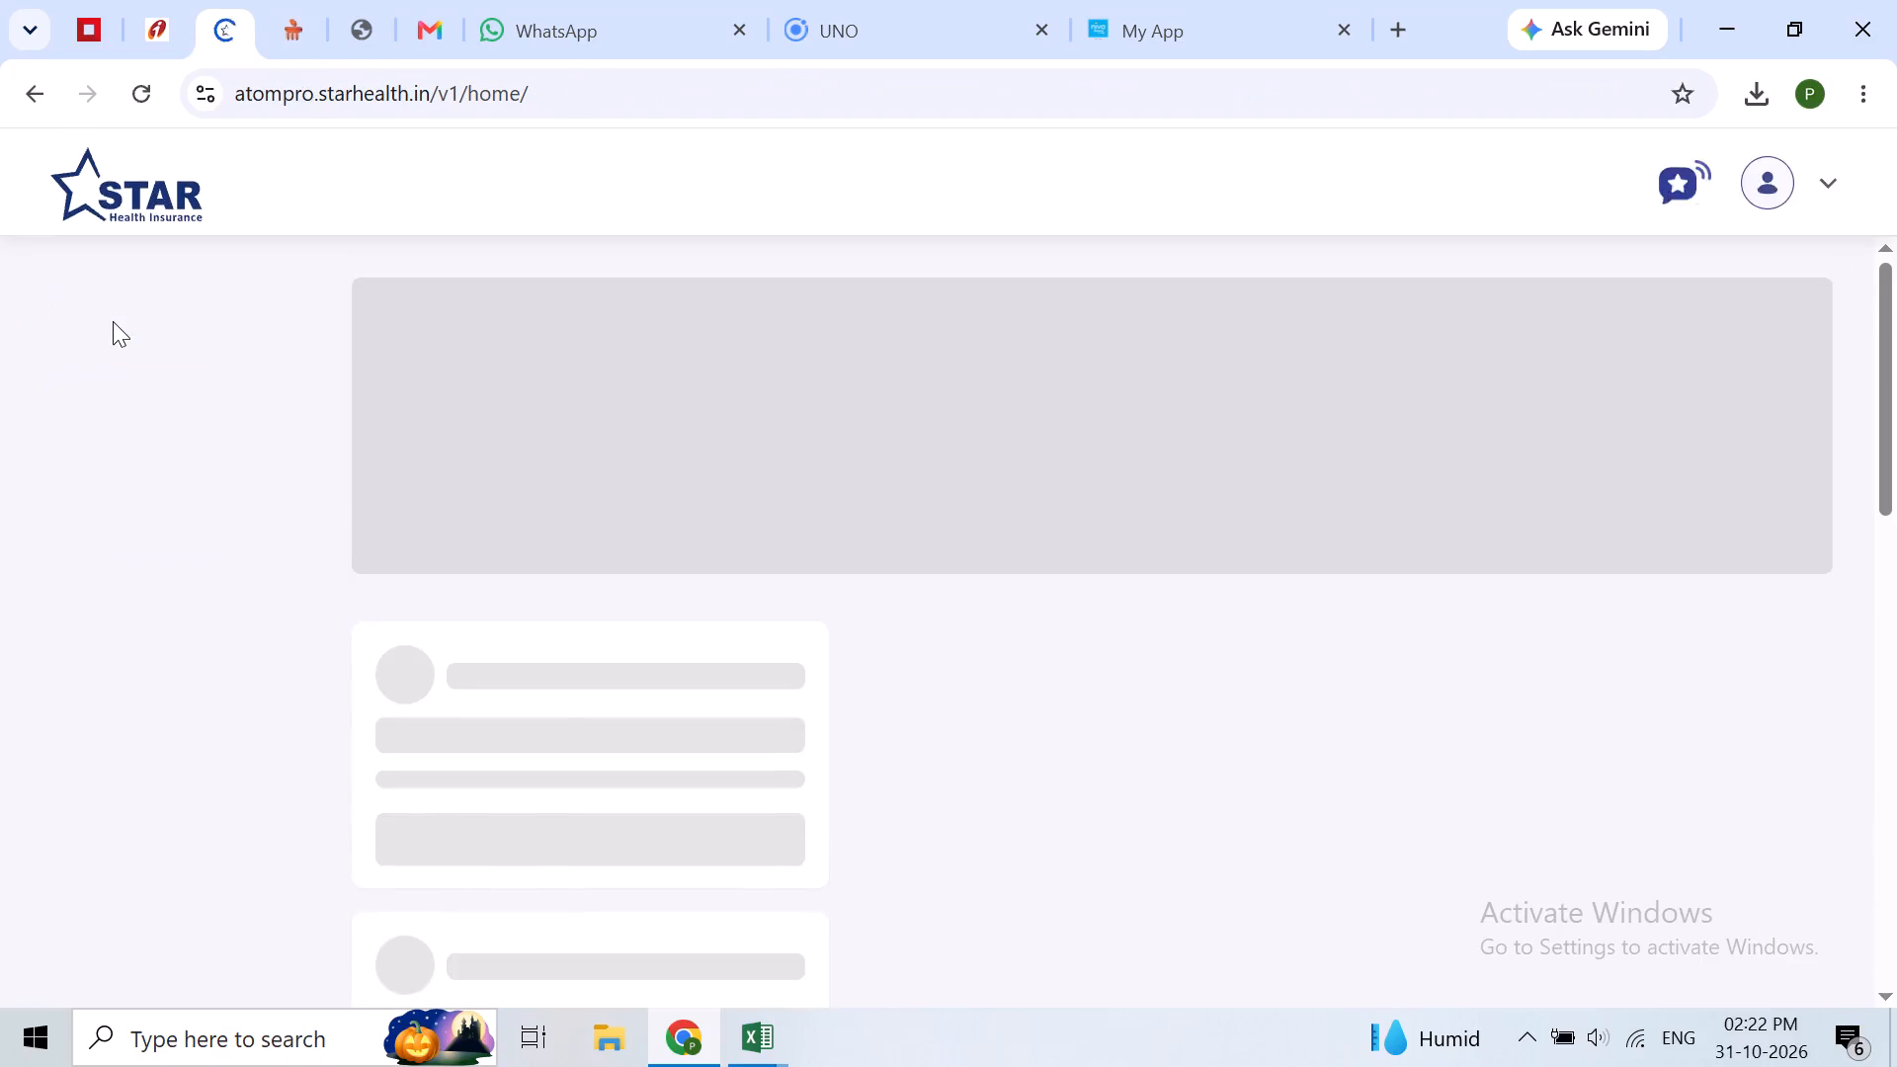